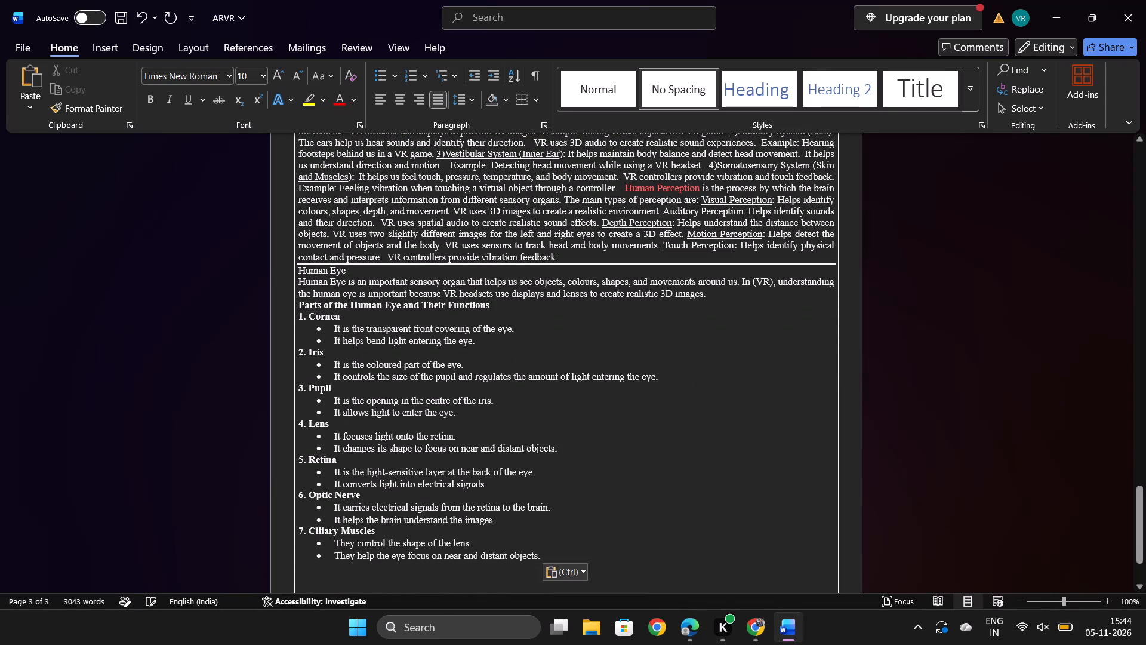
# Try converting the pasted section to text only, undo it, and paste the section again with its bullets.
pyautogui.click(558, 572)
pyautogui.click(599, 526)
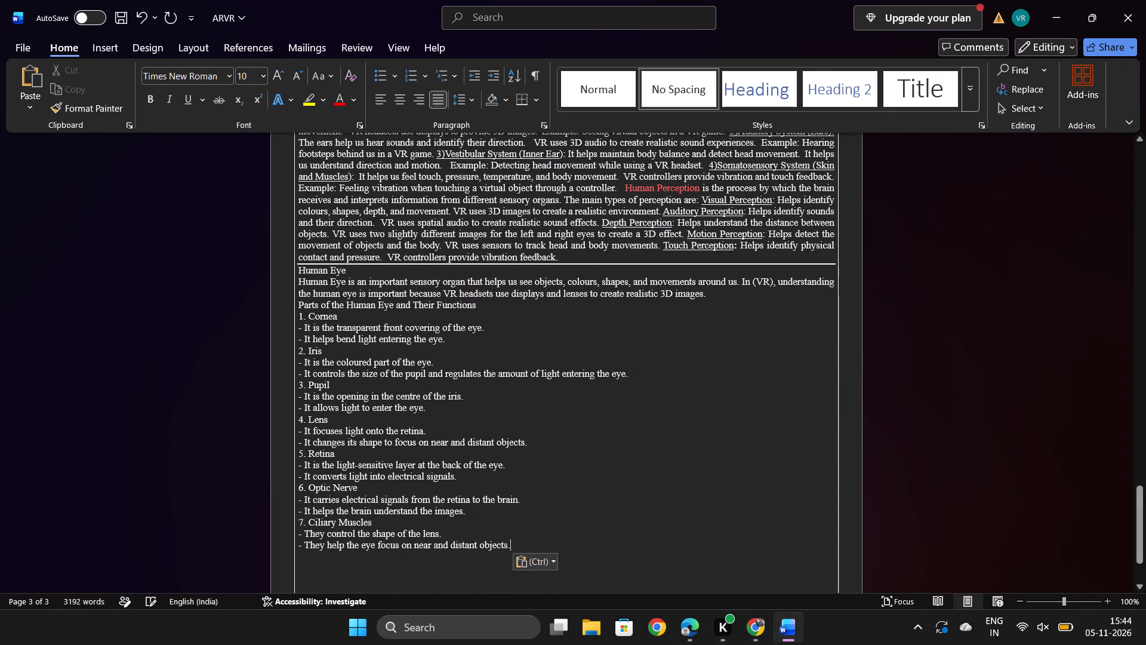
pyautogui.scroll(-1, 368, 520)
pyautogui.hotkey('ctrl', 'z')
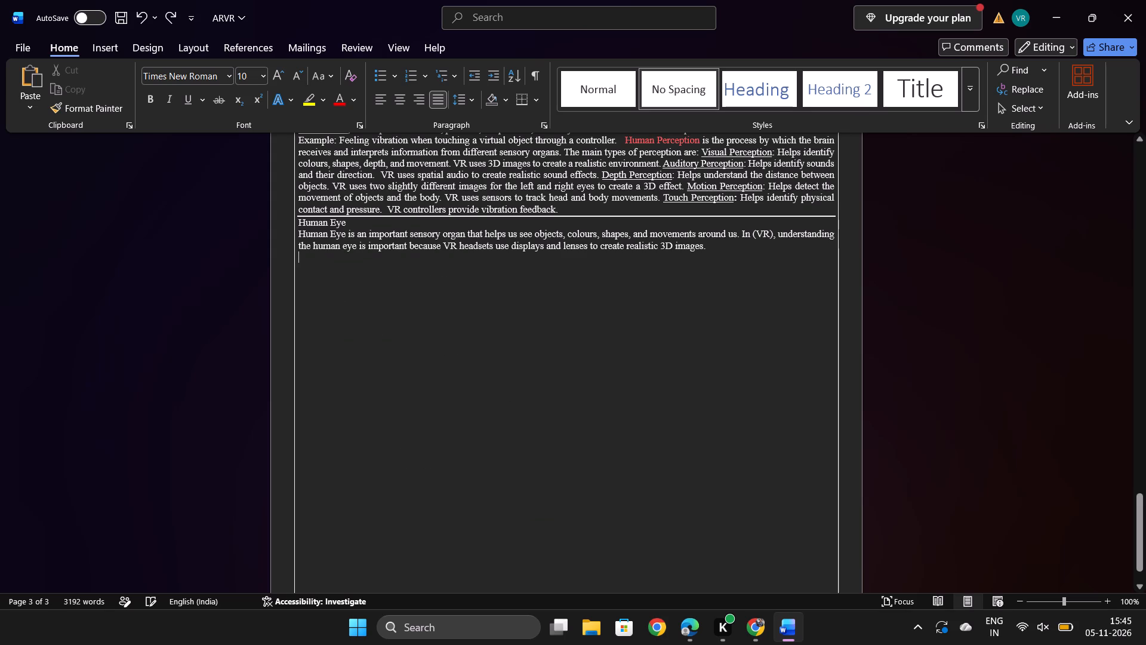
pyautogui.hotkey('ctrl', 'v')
# Remove the bold formatting from the whole pasted Parts of the Human Eye section.
pyautogui.moveTo(556, 507); pyautogui.dragTo(295, 261)
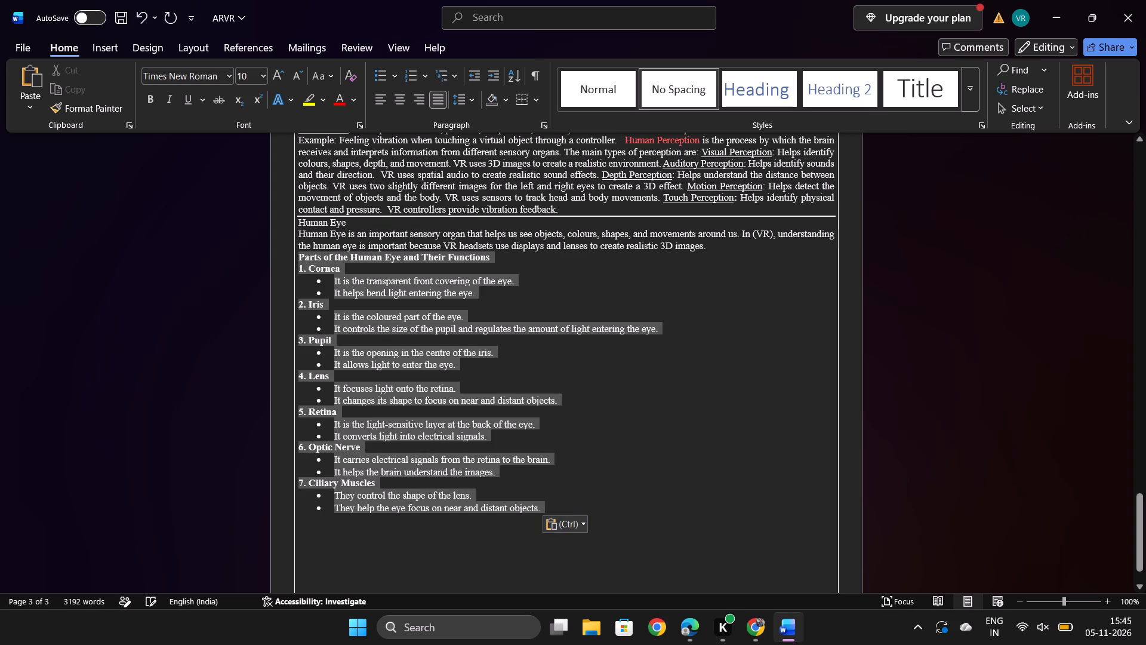
pyautogui.moveTo(295, 261); pyautogui.dragTo(295, 260)
pyautogui.click(308, 239)
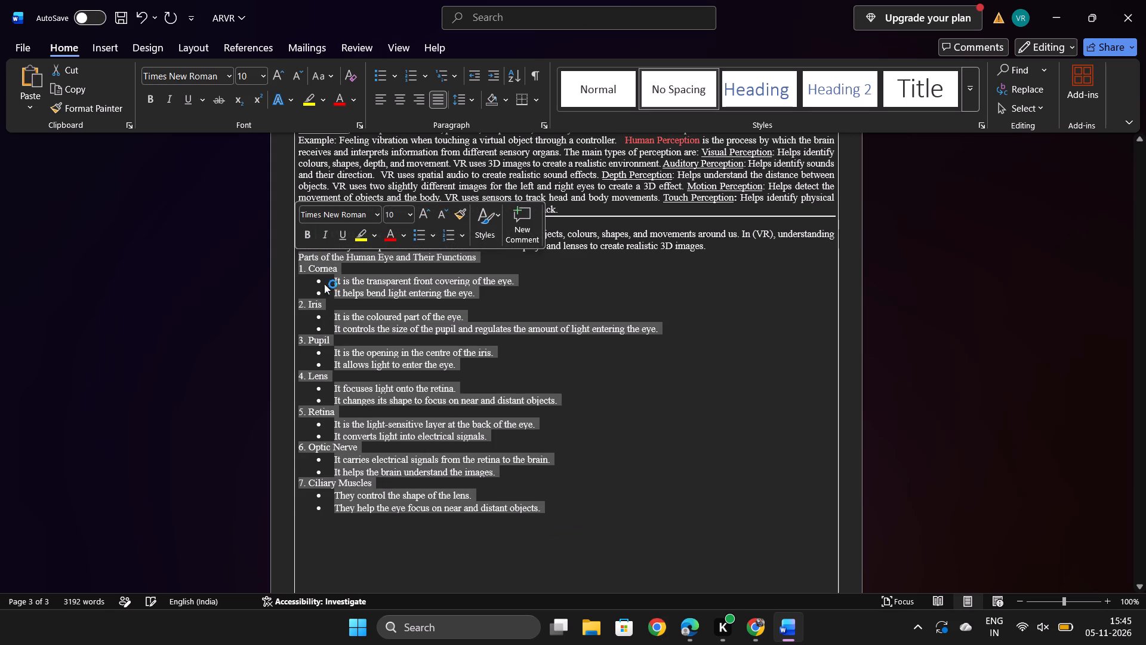
pyautogui.click(349, 331)
# Merge the two Ciliary Muscles bullets into their heading line as running text, with a colon and space after "Ciliary Muscles".
pyautogui.click(333, 508)
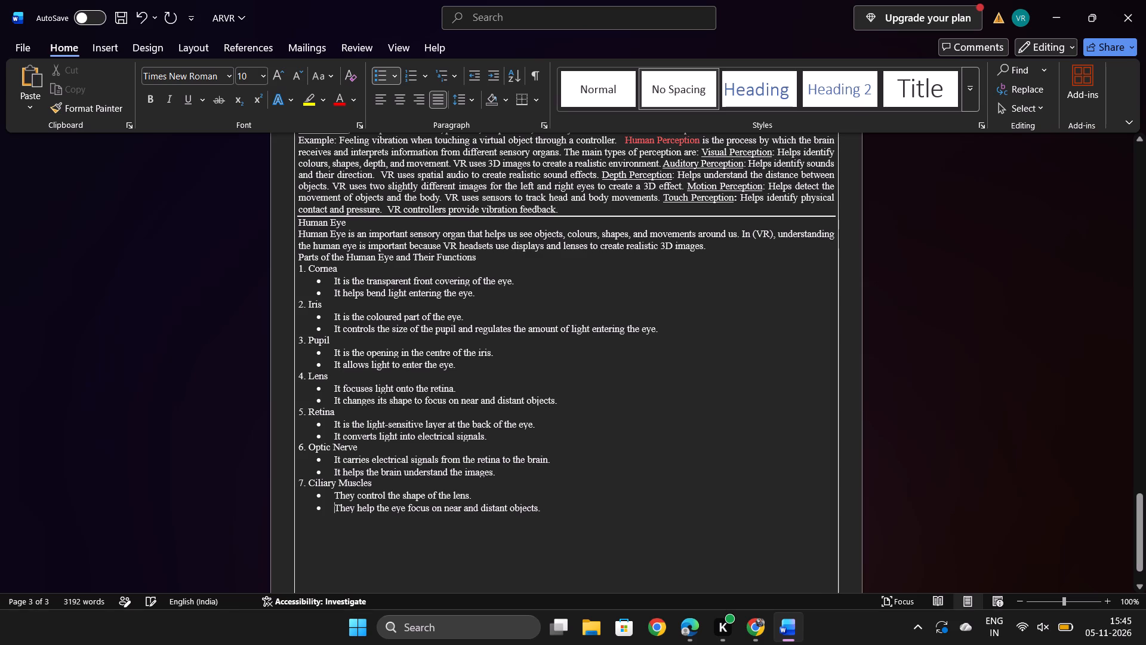
pyautogui.press('BackSpace')
pyautogui.press('BackSpace')
pyautogui.press('BackSpace')
pyautogui.press('BackSpace')
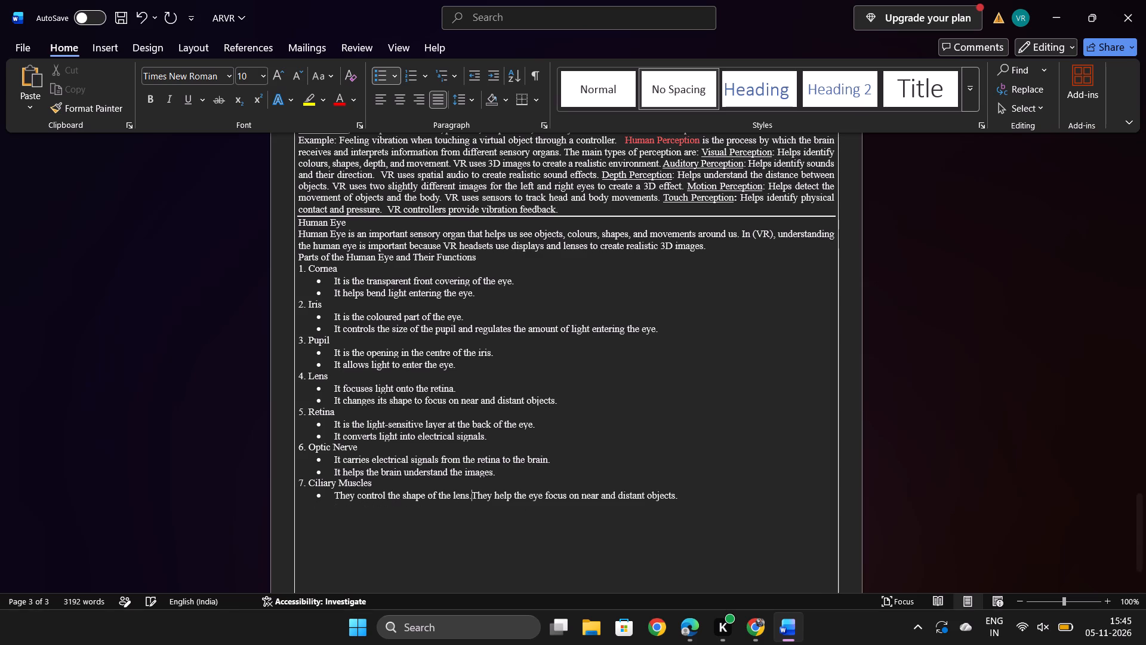
pyautogui.press('space')
pyautogui.click(331, 501)
pyautogui.press('BackSpace')
pyautogui.press('BackSpace')
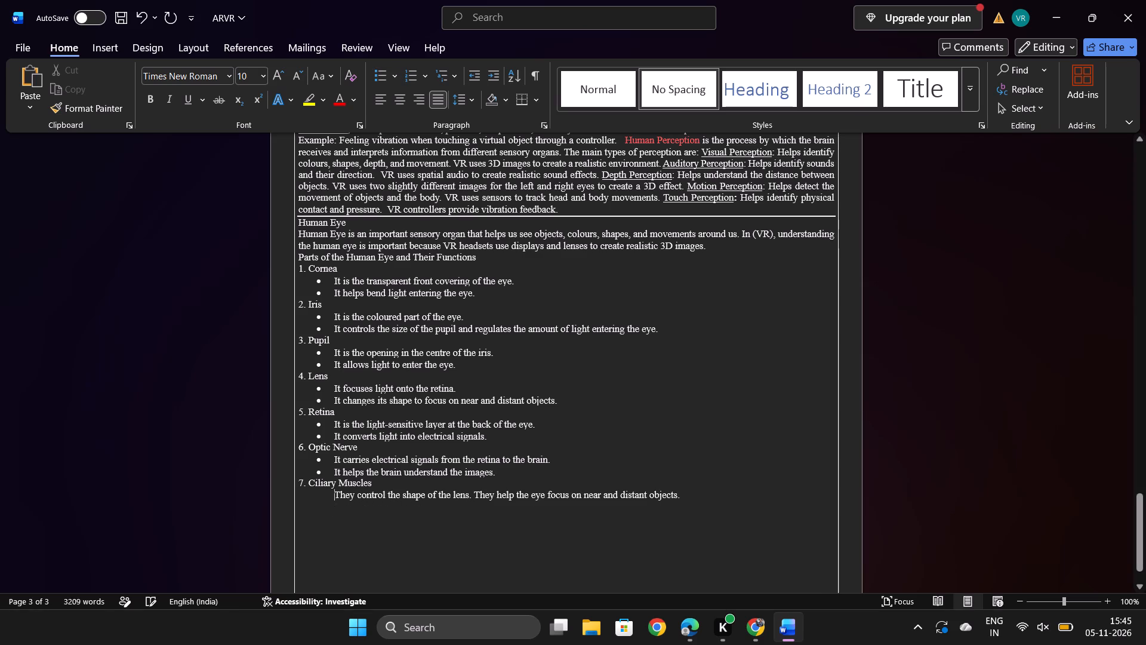
pyautogui.press('BackSpace')
pyautogui.write(':')
pyautogui.press('space')
# Merge both Optic Nerve bullets into their heading line, adding a colon after "Optic Nerve" and two spaces between the sentences.
pyautogui.press('Up')
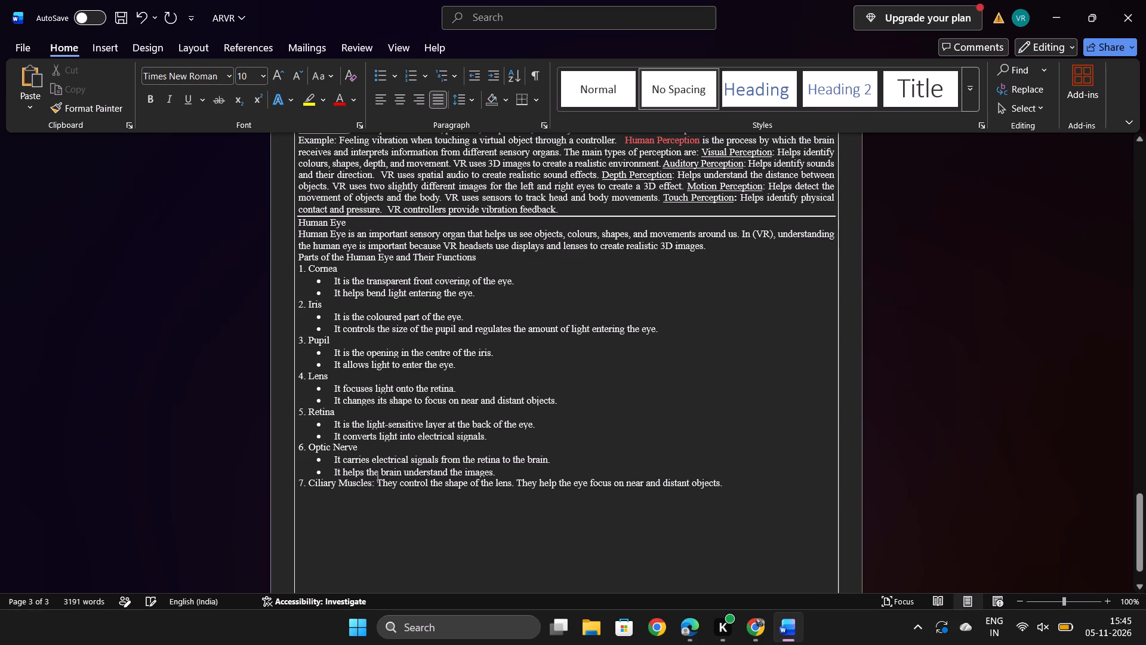
pyautogui.press('Up')
pyautogui.press('Up')
pyautogui.press('Right')
pyautogui.press('BackSpace')
pyautogui.press('BackSpace')
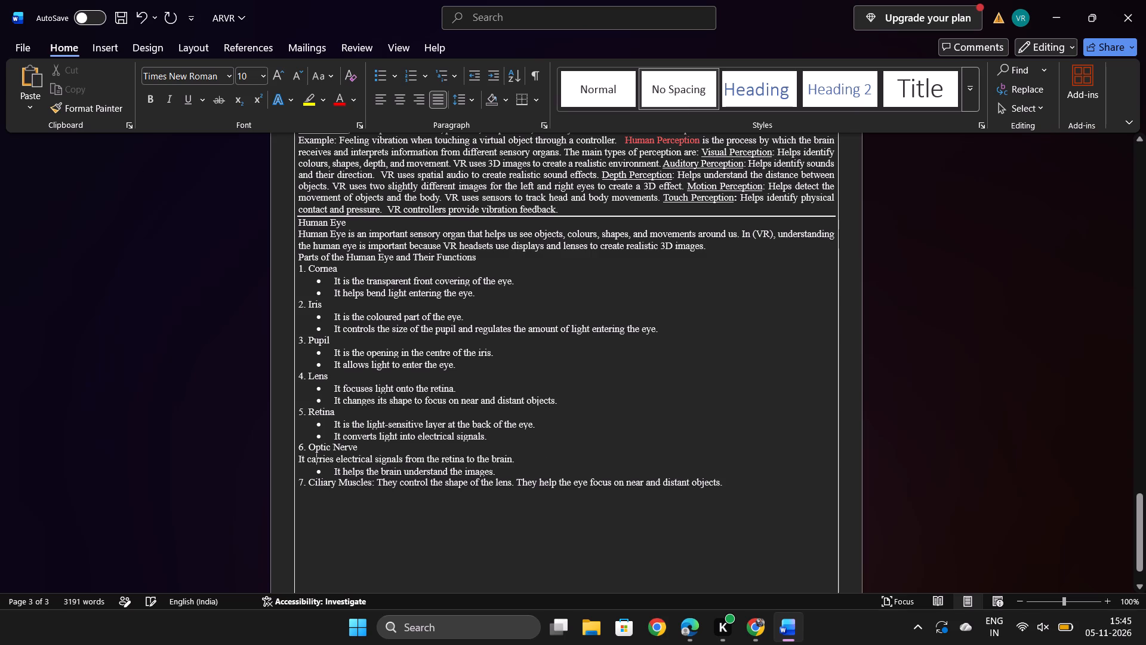
pyautogui.press('BackSpace')
pyautogui.write(':')
pyautogui.press('space')
pyautogui.press('Down')
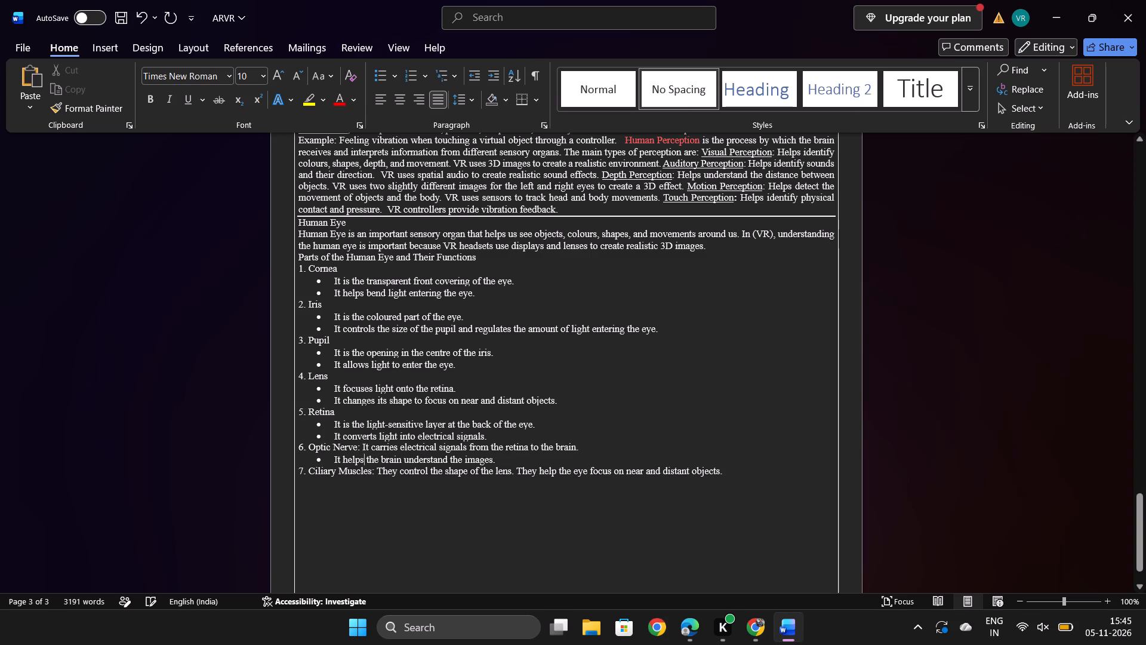
pyautogui.press('Left')
pyautogui.press('Left')
pyautogui.press('Left')
pyautogui.press('Left')
pyautogui.press('Left')
pyautogui.press('Left')
pyautogui.press('Left')
pyautogui.press('Left')
pyautogui.press('Left')
pyautogui.press('BackSpace')
pyautogui.press('BackSpace')
pyautogui.press('BackSpace')
pyautogui.press('space')
pyautogui.press('space')
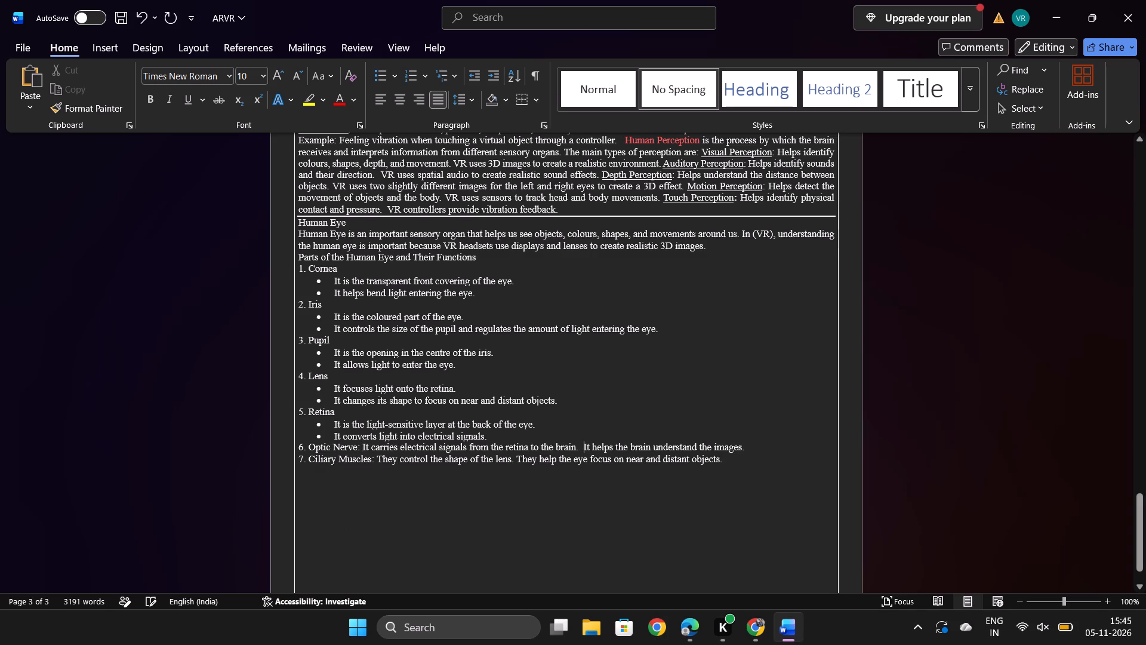
# Merge both Retina bullets into one unbulleted line with their heading, adding a colon and space after "Retina".
pyautogui.press('Up')
pyautogui.press('Right')
pyautogui.press('Up')
pyautogui.press('BackSpace')
pyautogui.press('BackSpace')
pyautogui.press('BackSpace')
pyautogui.press('BackSpace')
pyautogui.press('space')
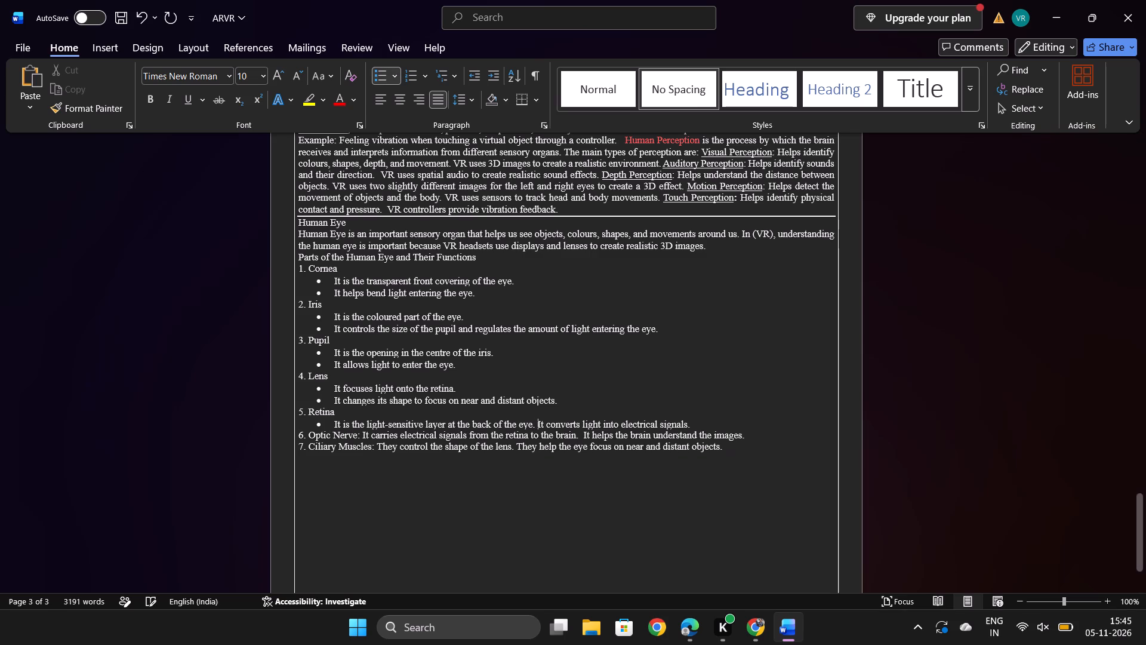
pyautogui.press('Up')
pyautogui.press('Right')
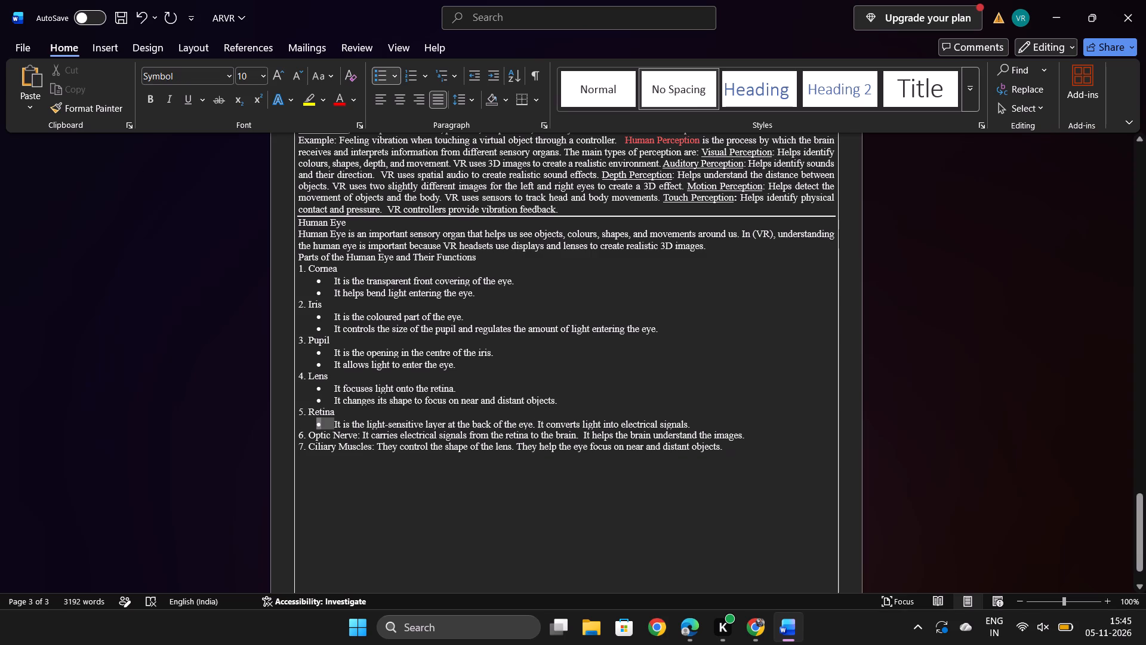
pyautogui.press('BackSpace')
pyautogui.press('BackSpace')
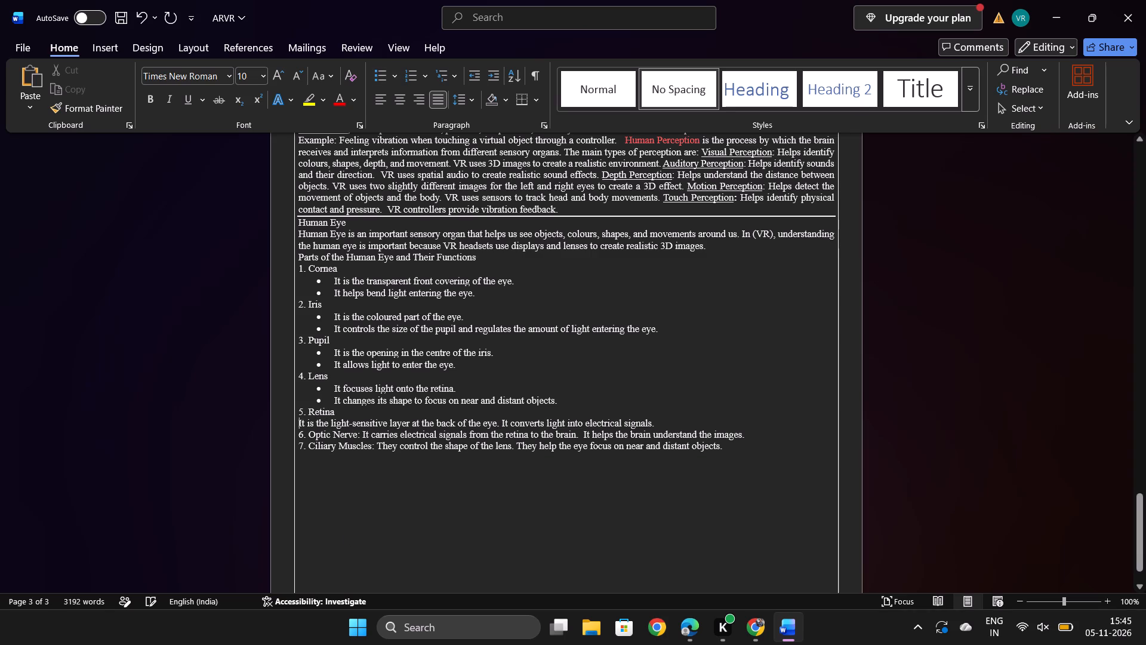
pyautogui.press('BackSpace')
pyautogui.hotkey('shift', ':')
pyautogui.press('space')
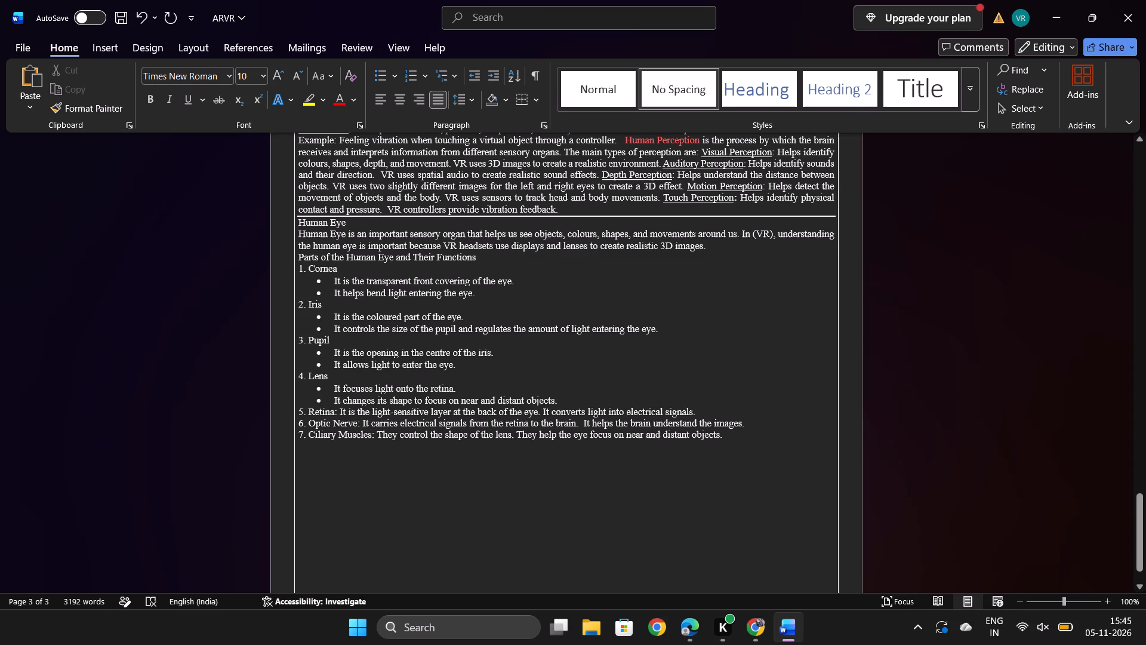
# Merge both Lens bullets into one unbulleted line with their heading, adding a colon and space after "Lens".
pyautogui.press('Up')
pyautogui.press('Left')
pyautogui.press('Left')
pyautogui.press('Left')
pyautogui.press('BackSpace')
pyautogui.press('BackSpace')
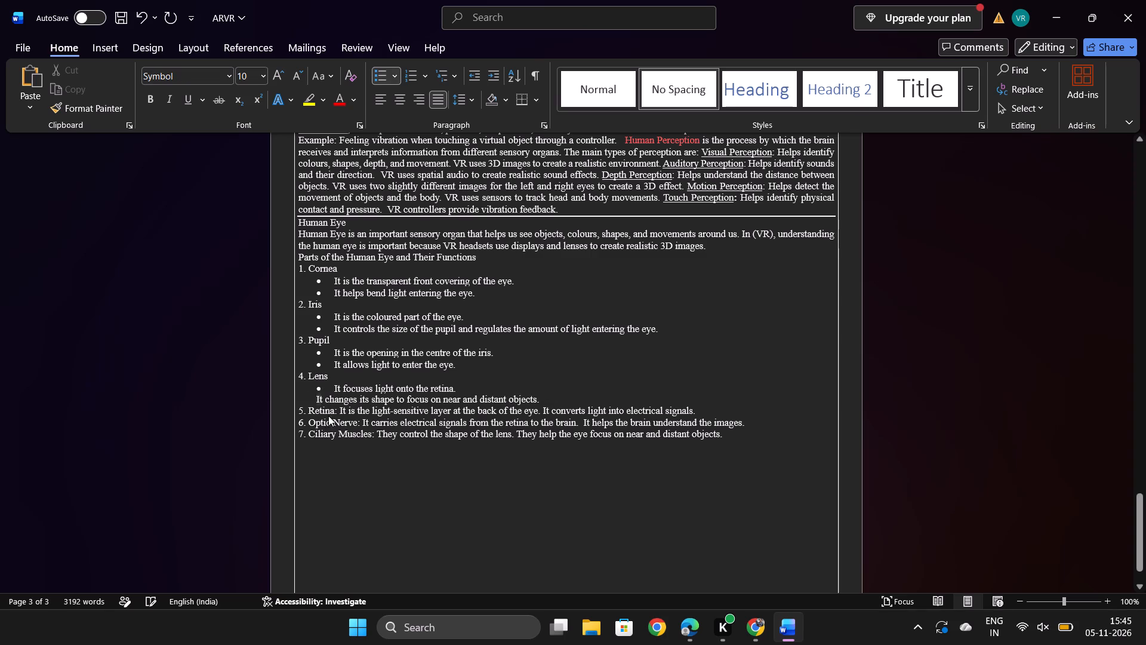
pyautogui.press('BackSpace')
pyautogui.press('space')
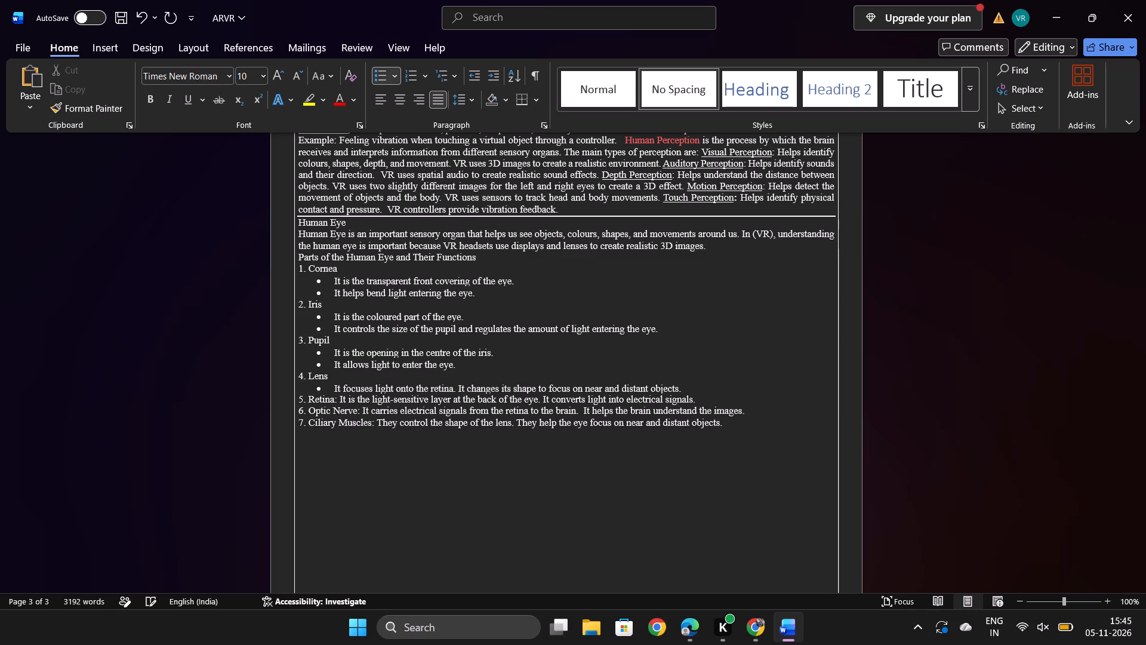
pyautogui.press('Up')
pyautogui.press('Right')
pyautogui.press('BackSpace')
pyautogui.press('BackSpace')
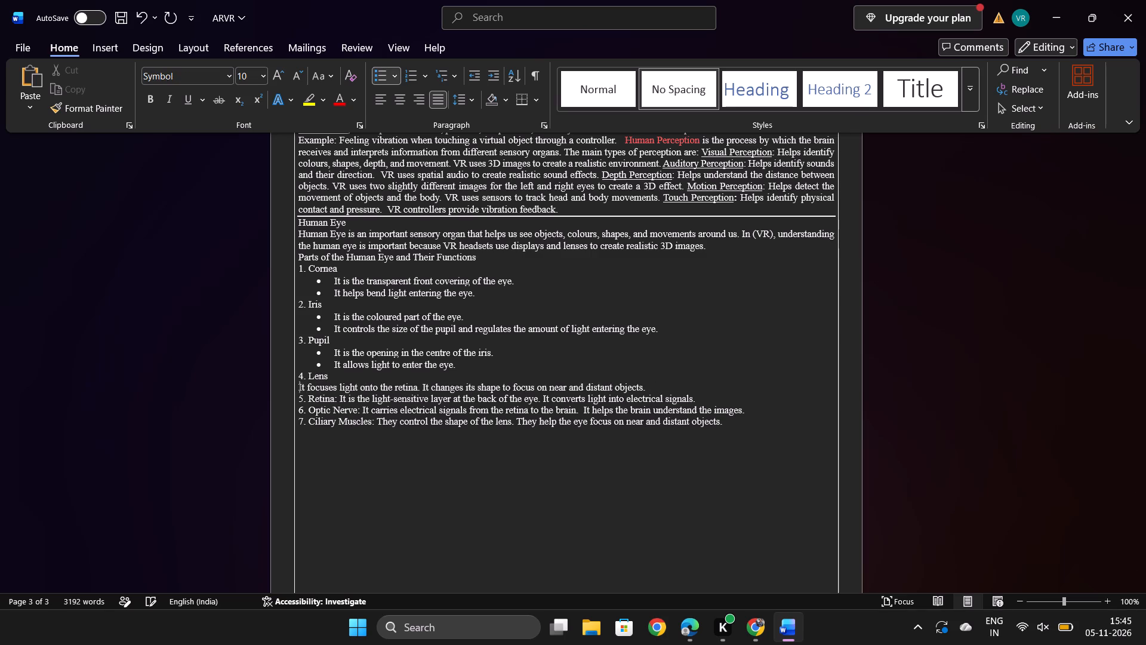
pyautogui.press('BackSpace')
pyautogui.write(':')
pyautogui.press('space')
# Merge both Pupil bullets into one unbulleted line with their heading, adding a colon and space after "Pupil".
pyautogui.press('Up')
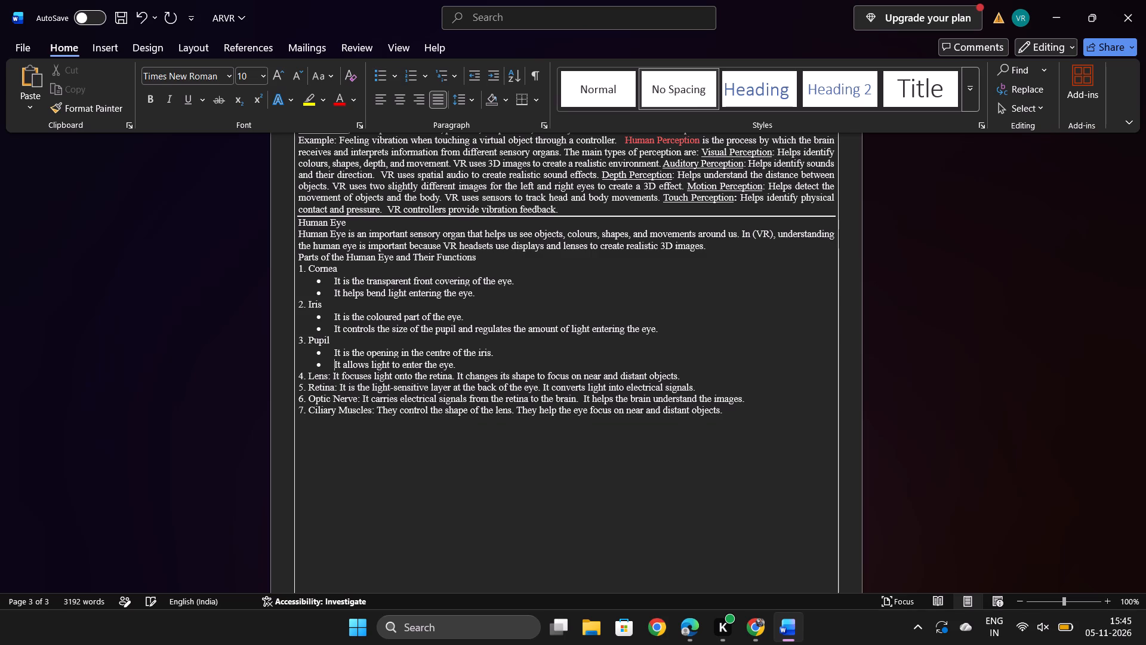
pyautogui.press('BackSpace')
pyautogui.press('BackSpace')
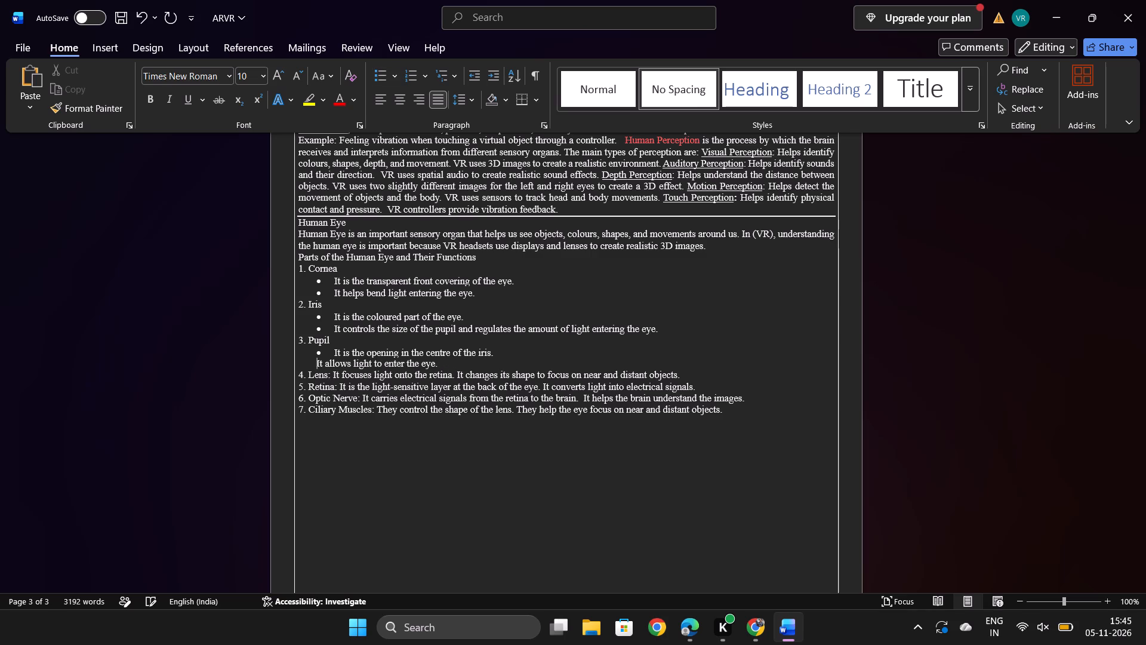
pyautogui.press('BackSpace')
pyautogui.press('BackSpace')
pyautogui.press('space')
pyautogui.press('Up')
pyautogui.press('Right')
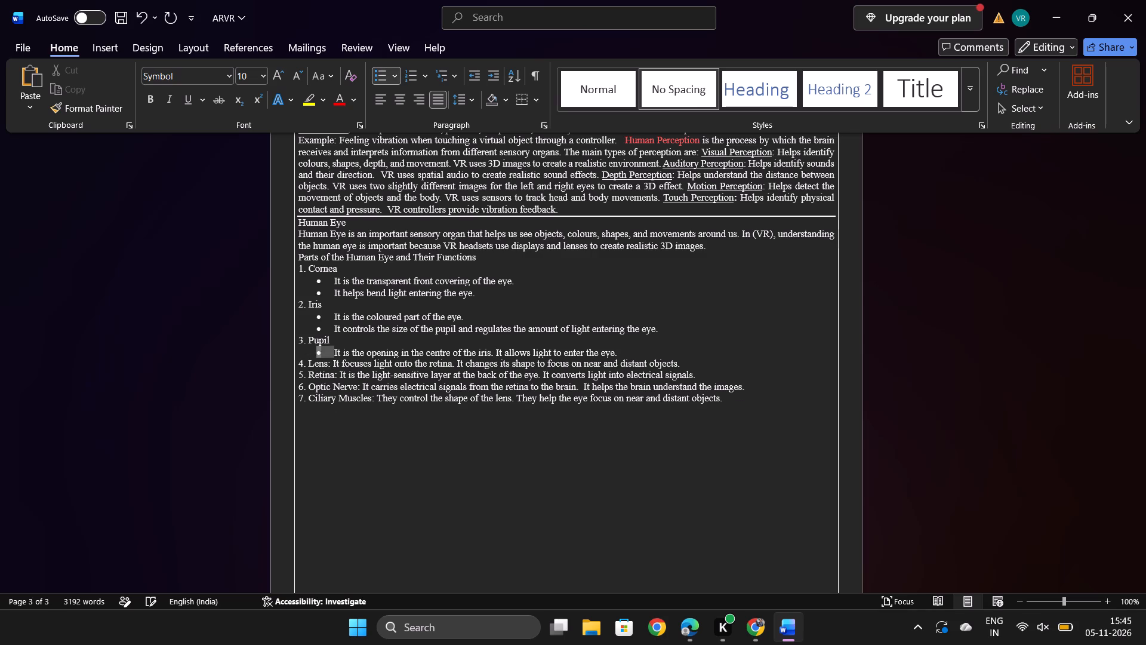
pyautogui.press('BackSpace')
pyautogui.press('BackSpace')
pyautogui.press('BackSpace')
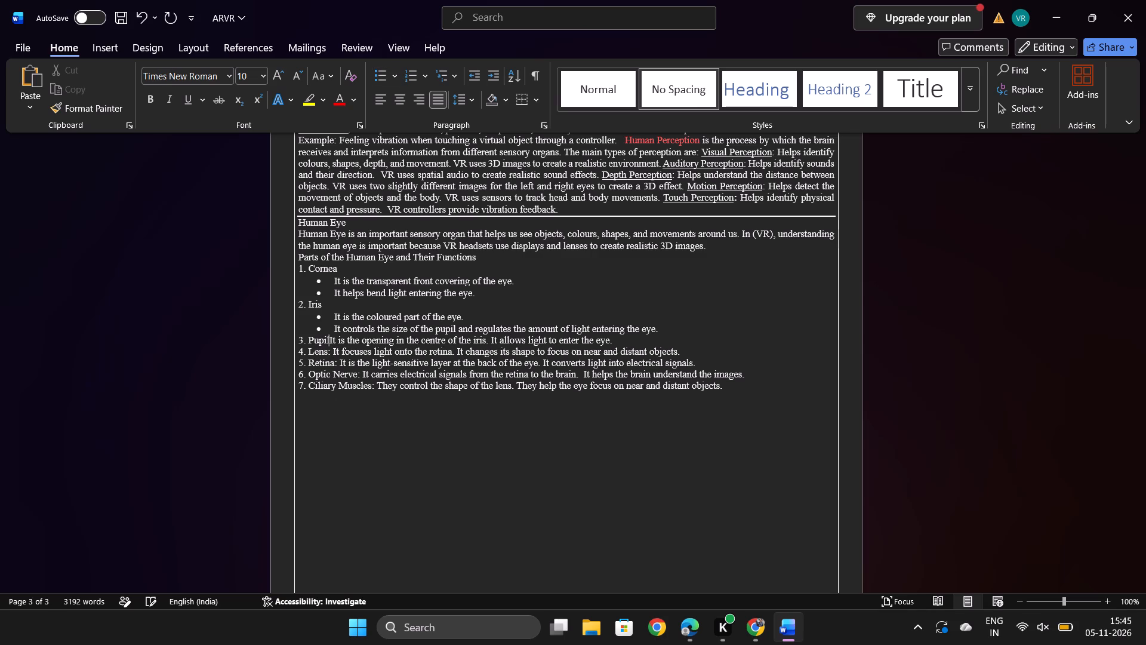
pyautogui.write(':')
pyautogui.press('space')
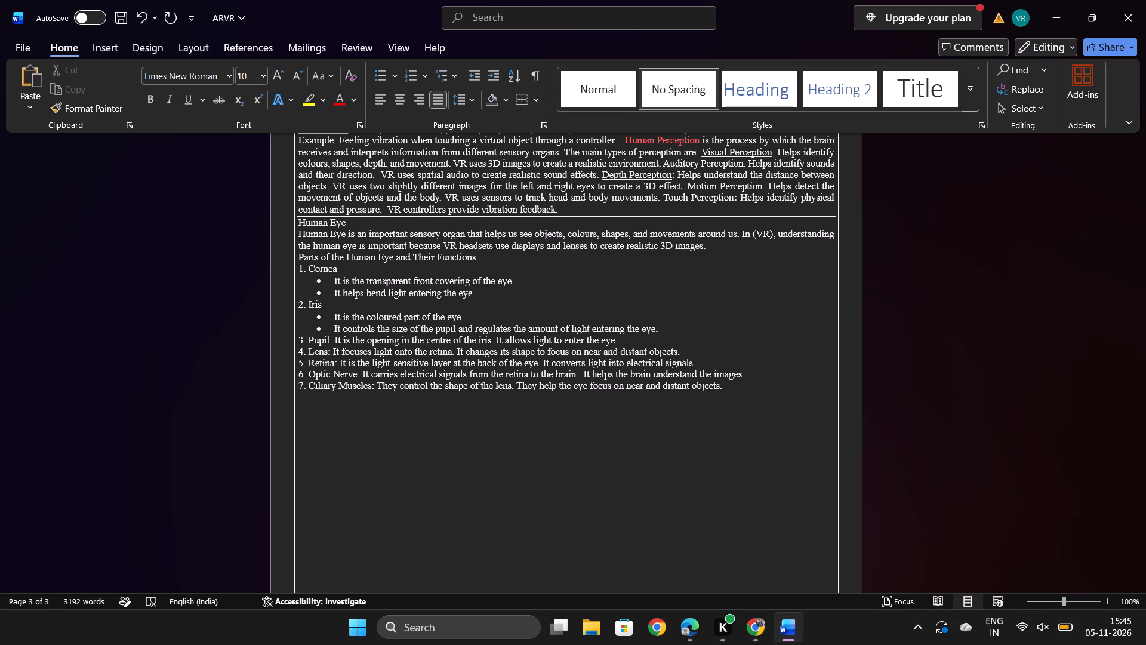
# Merge both Iris bullets into one unbulleted line with their heading, adding a colon and space after "Iris".
pyautogui.press('Up')
pyautogui.press('BackSpace')
pyautogui.press('BackSpace')
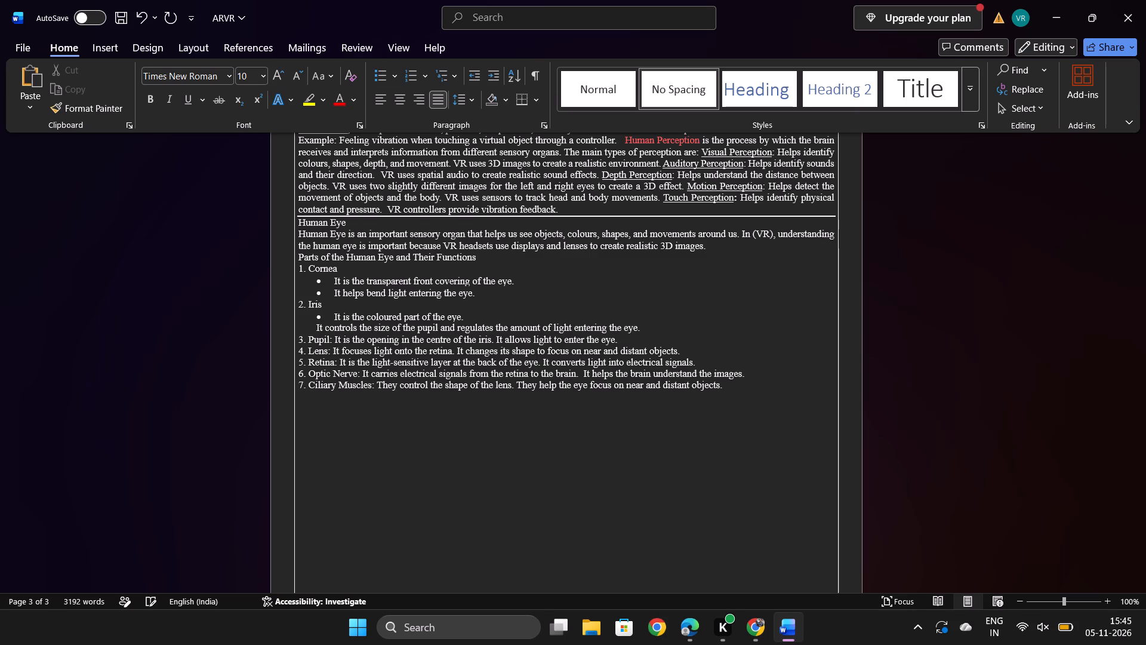
pyautogui.press('BackSpace')
pyautogui.press('BackSpace')
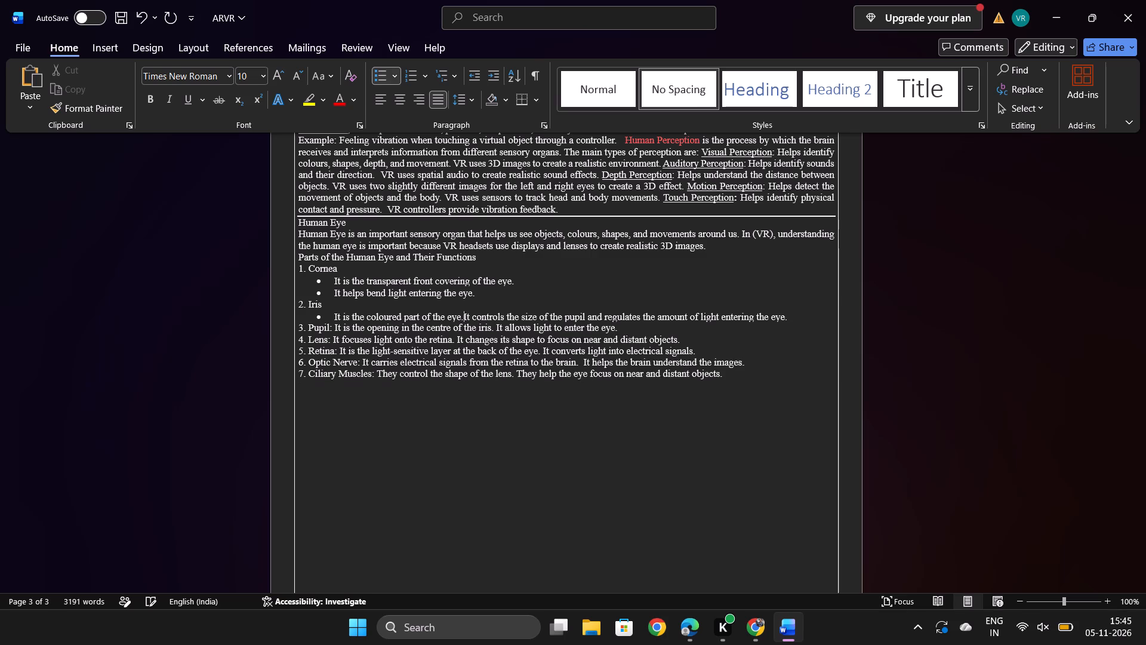
pyautogui.press('space')
pyautogui.press('Up')
pyautogui.press('Right')
pyautogui.press('BackSpace')
pyautogui.press('BackSpace')
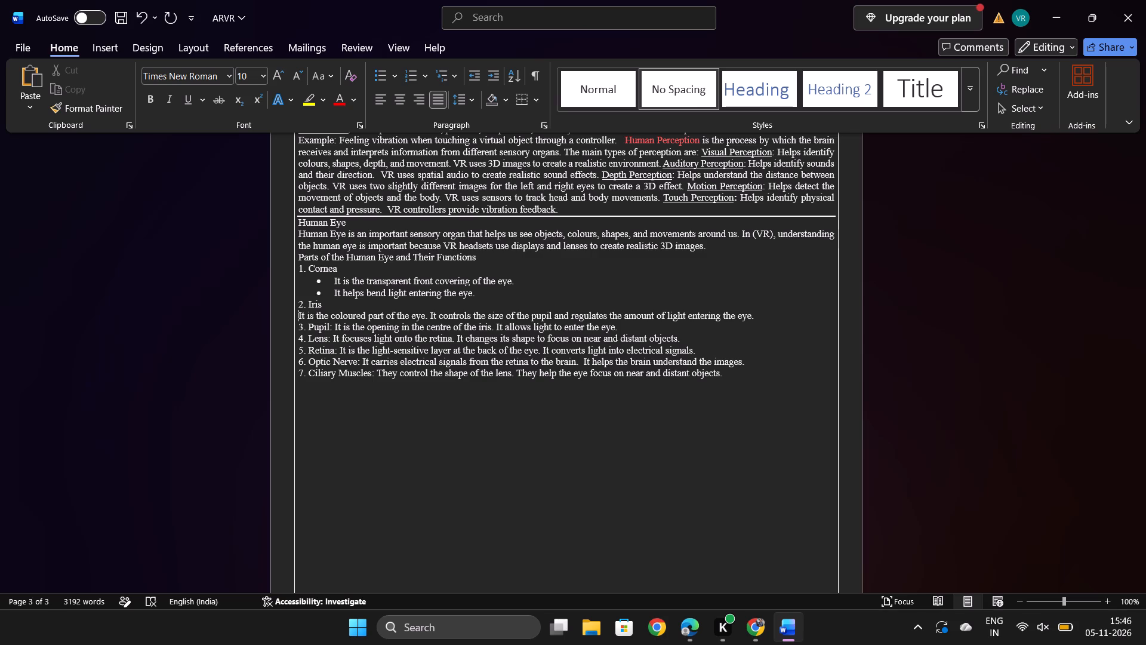
pyautogui.press('BackSpace')
pyautogui.write(':')
pyautogui.press('space')
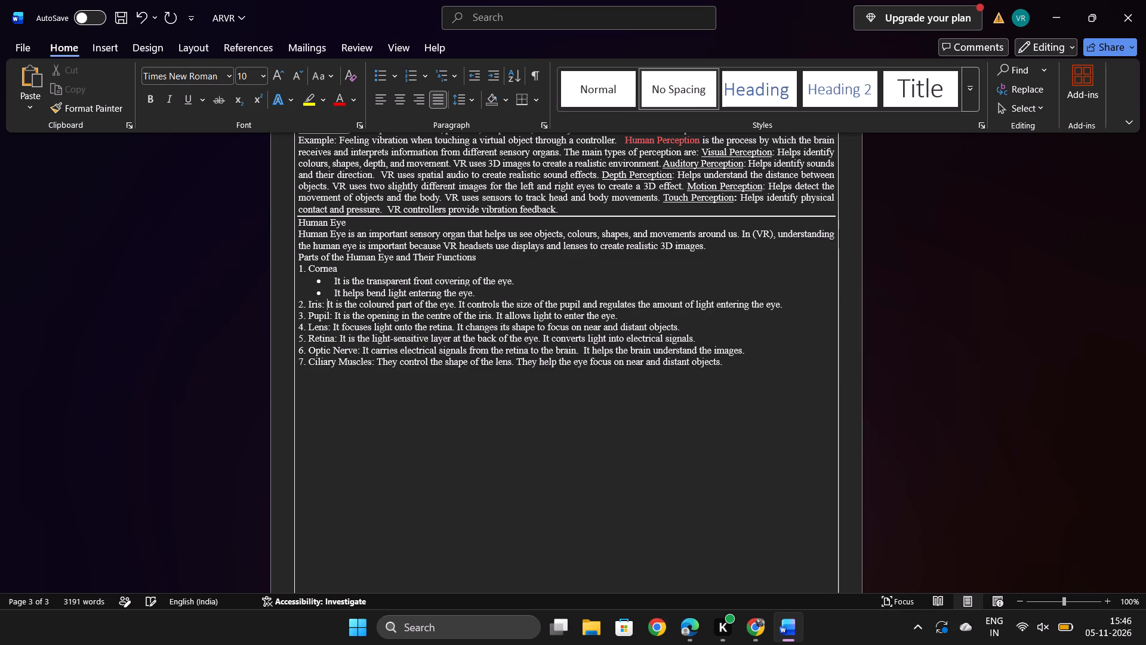
# Merge both Cornea bullets into one unbulleted line with their heading, adding a colon and space after "Cornea".
pyautogui.press('Up')
pyautogui.press('BackSpace')
pyautogui.press('BackSpace')
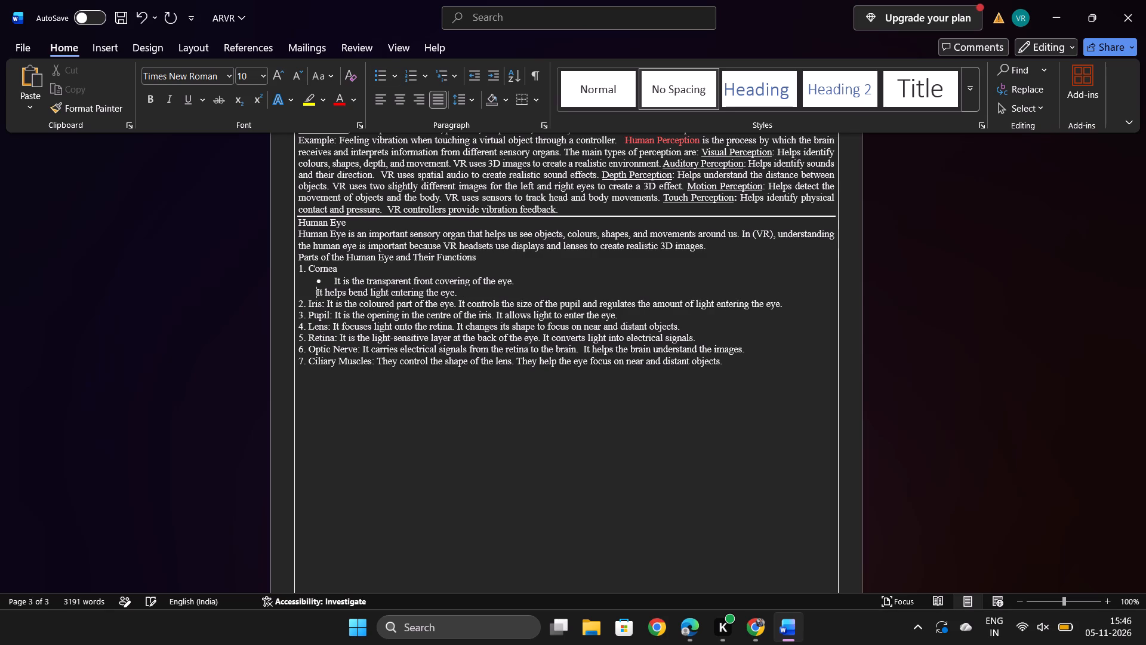
pyautogui.press('BackSpace')
pyautogui.press('BackSpace')
pyautogui.press('space')
pyautogui.press('Up')
pyautogui.press('Right')
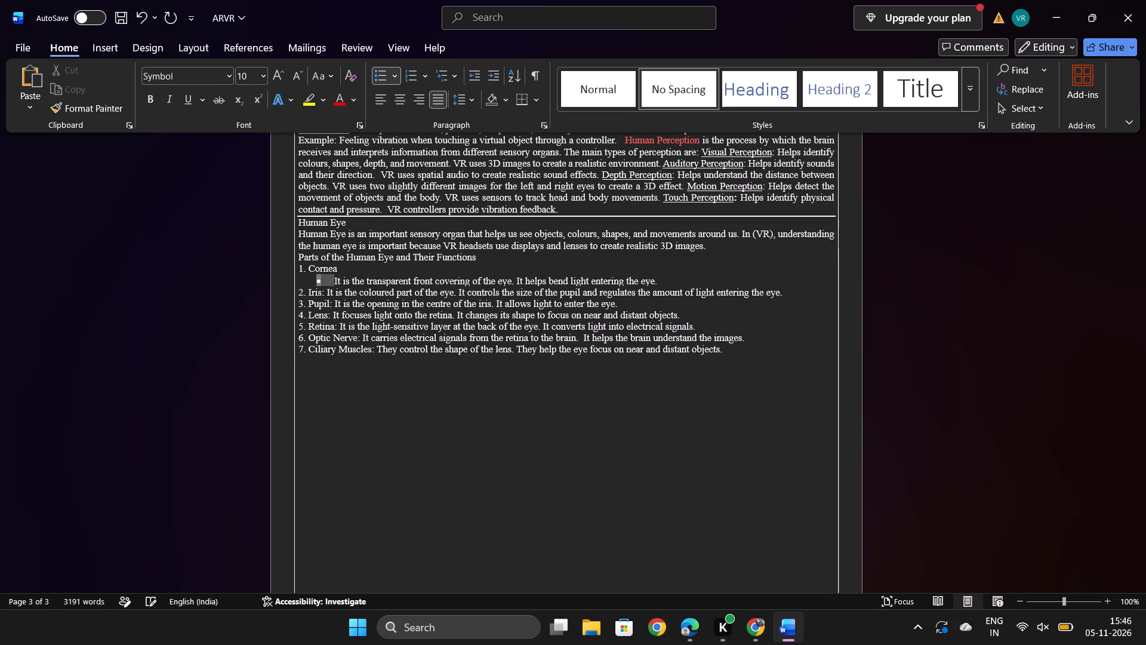
pyautogui.press('BackSpace')
pyautogui.press('BackSpace')
pyautogui.press('BackSpace')
pyautogui.write(':')
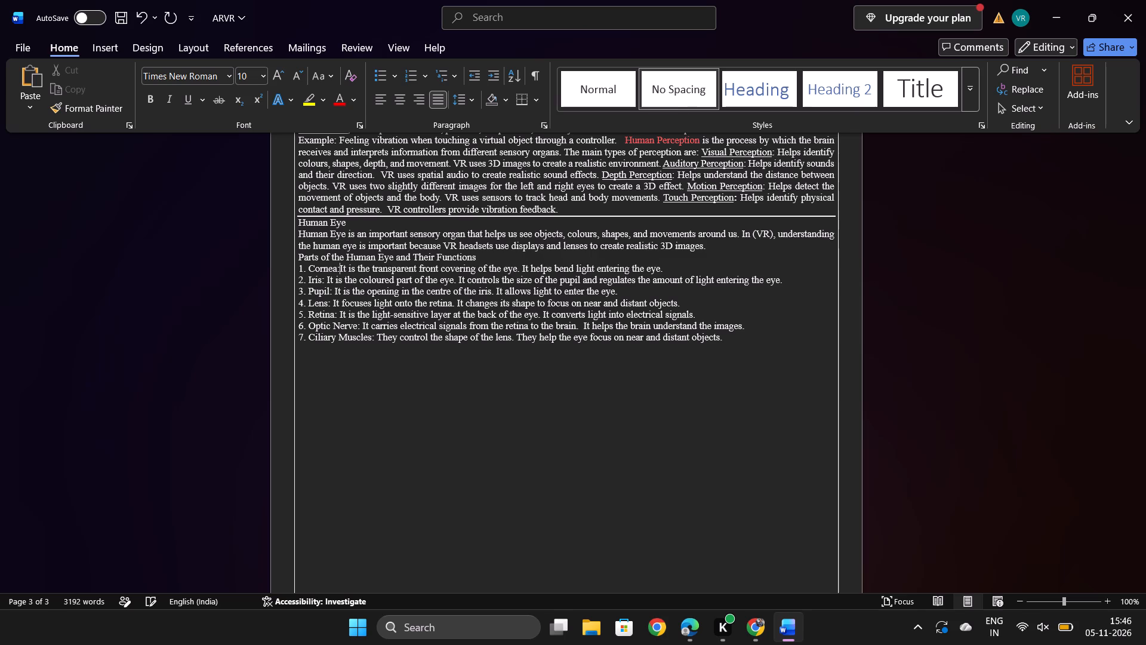
pyautogui.press('space')
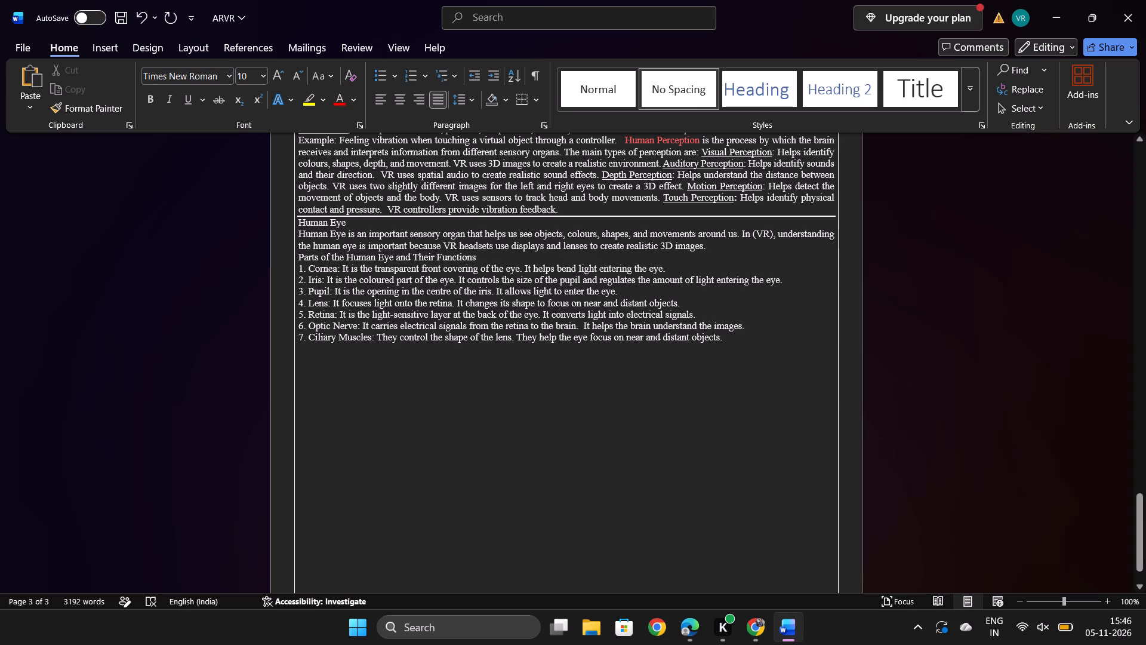
# Underline all seven numbered eye part names together, from "1. Cornea" to "7. Ciliary Muscles", leaving their colons and descriptions plain.
pyautogui.moveTo(334, 268); pyautogui.dragTo(294, 268)
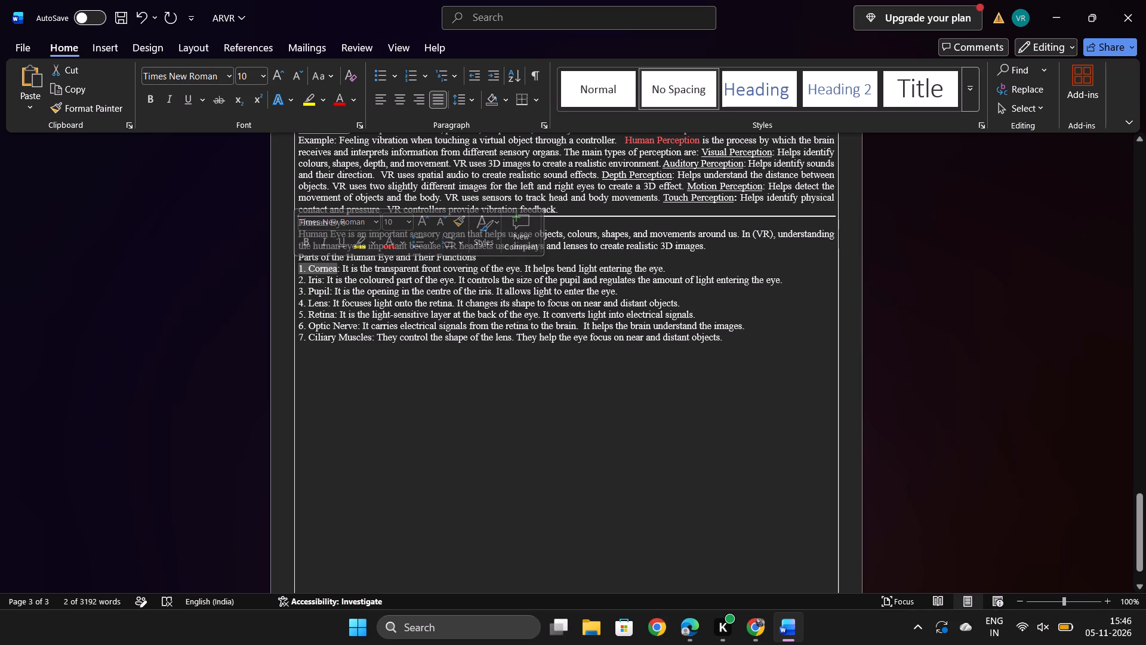
pyautogui.keyDown('ctrl'); pyautogui.moveTo(321, 281); pyautogui.dragTo(313, 281); pyautogui.keyUp('ctrl')
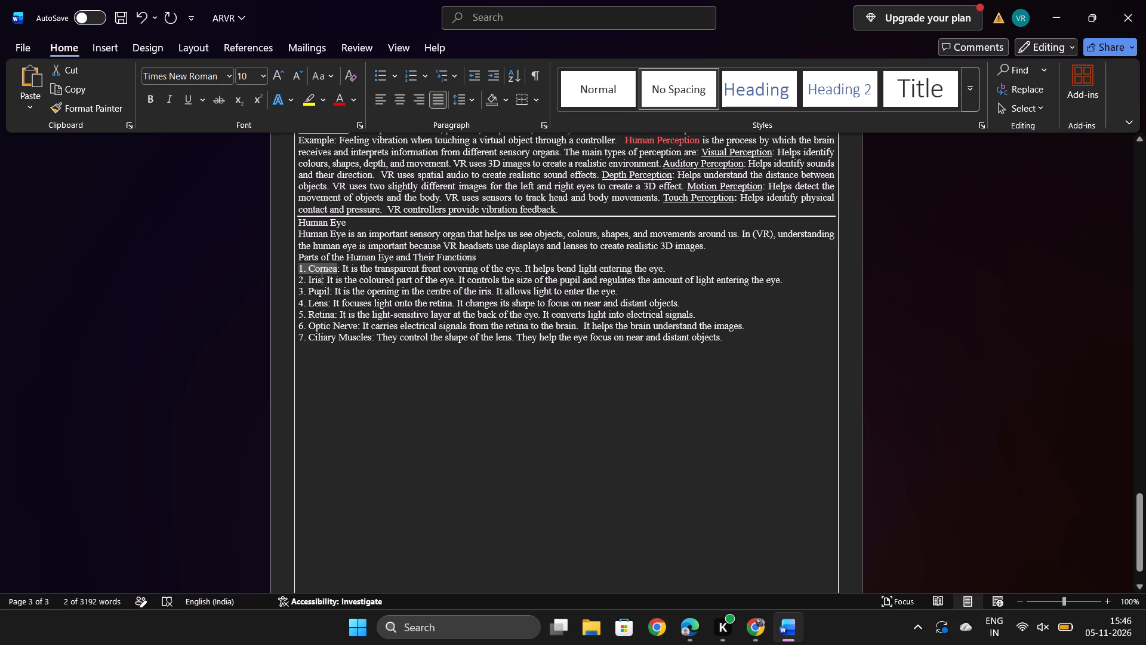
pyautogui.keyDown('ctrl'); pyautogui.moveTo(313, 281); pyautogui.dragTo(295, 281); pyautogui.keyUp('ctrl')
pyautogui.keyDown('ctrl'); pyautogui.moveTo(326, 294); pyautogui.dragTo(298, 294); pyautogui.keyUp('ctrl')
pyautogui.keyDown('ctrl'); pyautogui.moveTo(298, 294); pyautogui.dragTo(297, 294); pyautogui.keyUp('ctrl')
pyautogui.keyDown('ctrl'); pyautogui.moveTo(324, 305); pyautogui.dragTo(295, 305); pyautogui.keyUp('ctrl')
pyautogui.keyDown('ctrl'); pyautogui.moveTo(329, 317); pyautogui.dragTo(295, 315); pyautogui.keyUp('ctrl')
pyautogui.keyDown('ctrl'); pyautogui.moveTo(350, 326); pyautogui.dragTo(346, 326); pyautogui.keyUp('ctrl')
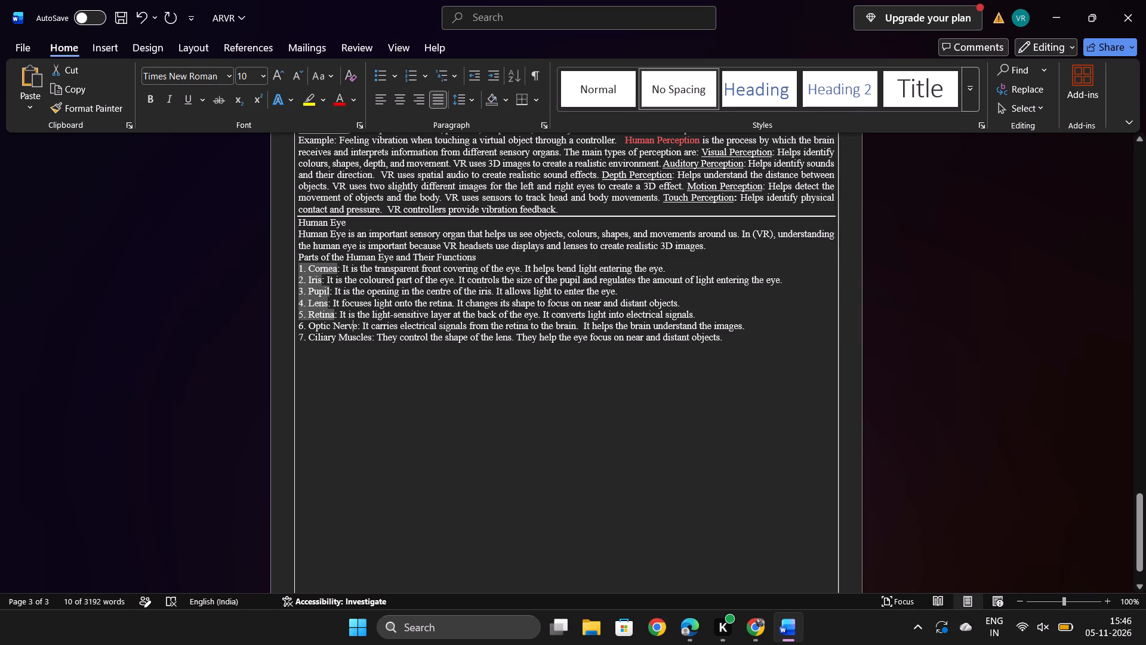
pyautogui.keyDown('ctrl'); pyautogui.moveTo(346, 326); pyautogui.dragTo(292, 325); pyautogui.keyUp('ctrl')
pyautogui.keyDown('ctrl'); pyautogui.moveTo(365, 338); pyautogui.dragTo(318, 338); pyautogui.keyUp('ctrl')
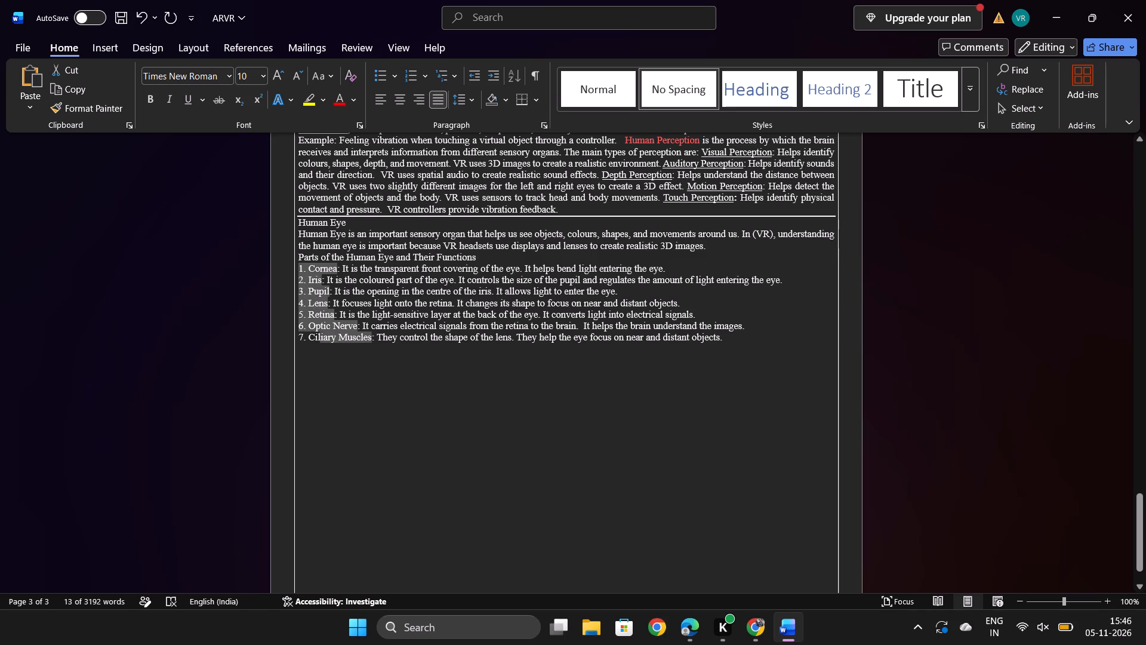
pyautogui.keyDown('ctrl'); pyautogui.moveTo(318, 338); pyautogui.dragTo(297, 337); pyautogui.keyUp('ctrl')
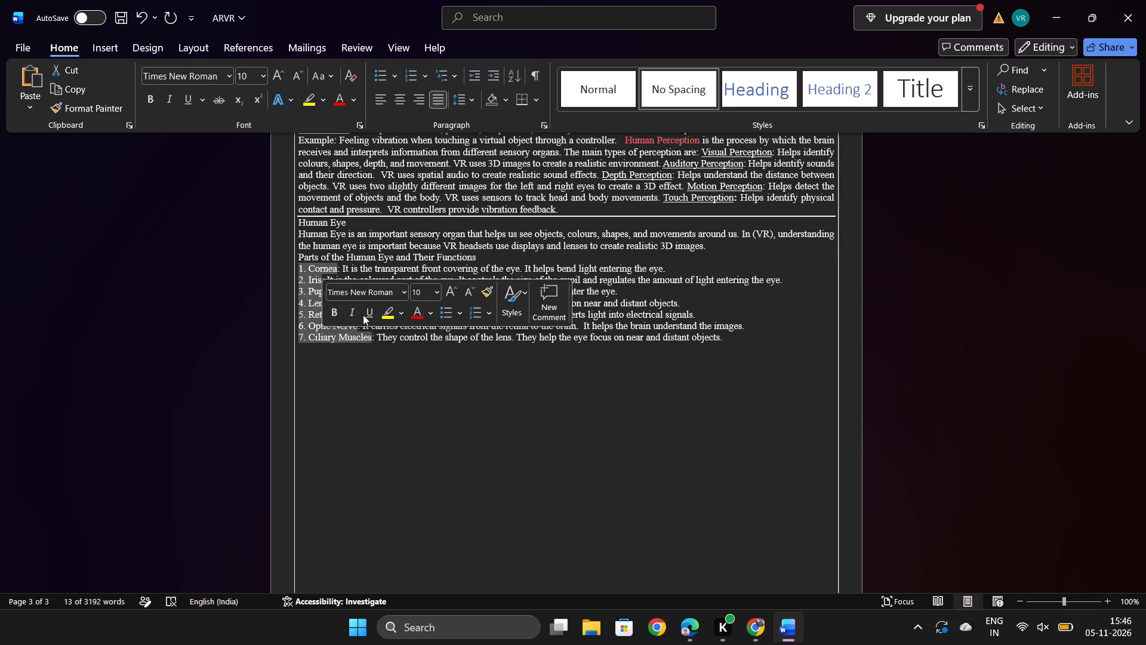
pyautogui.click(365, 315)
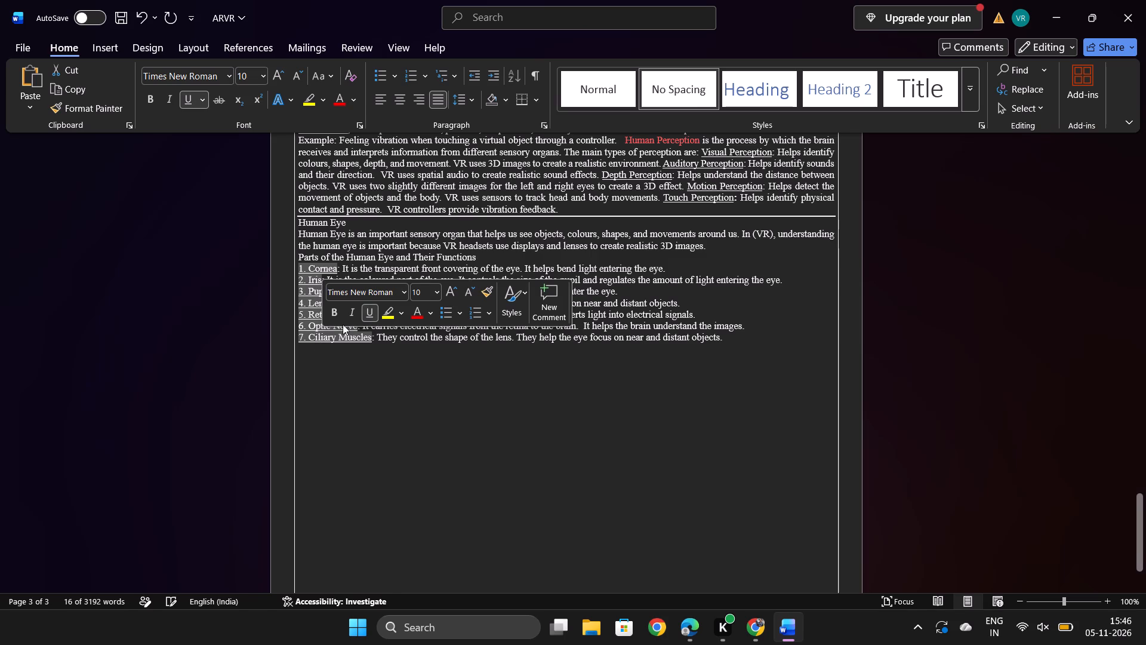
# Delete the numbers 1 to 7 in front of the eye part names, working up from Ciliary Muscles to Cornea.
pyautogui.click(310, 336)
pyautogui.press('BackSpace')
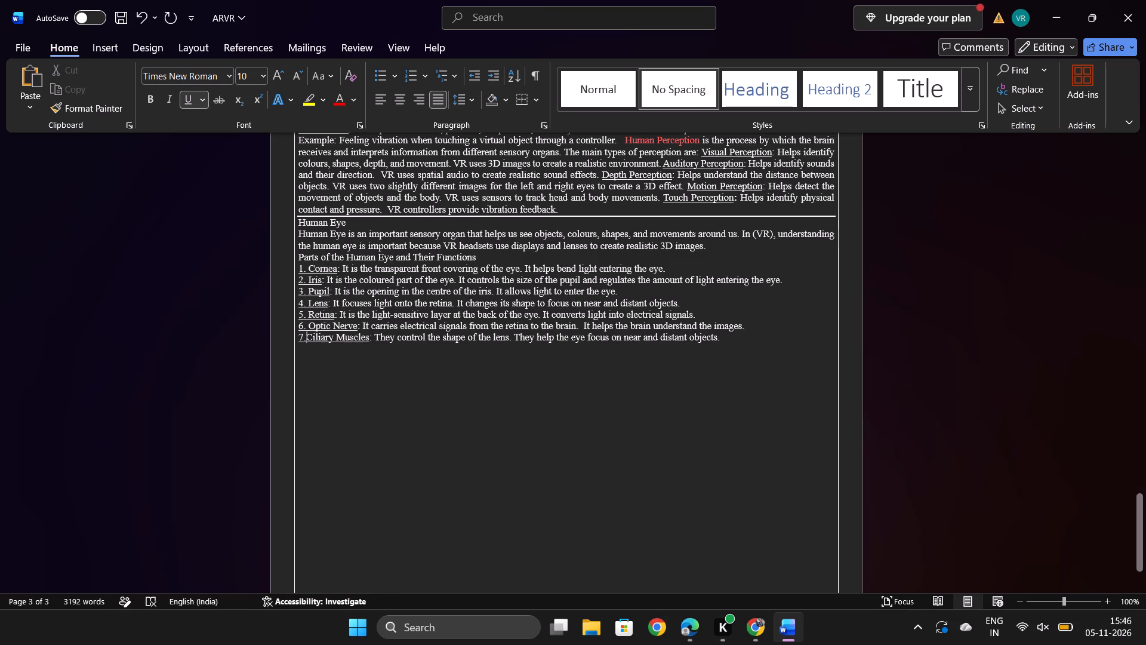
pyautogui.press('BackSpace')
pyautogui.press('BackSpace')
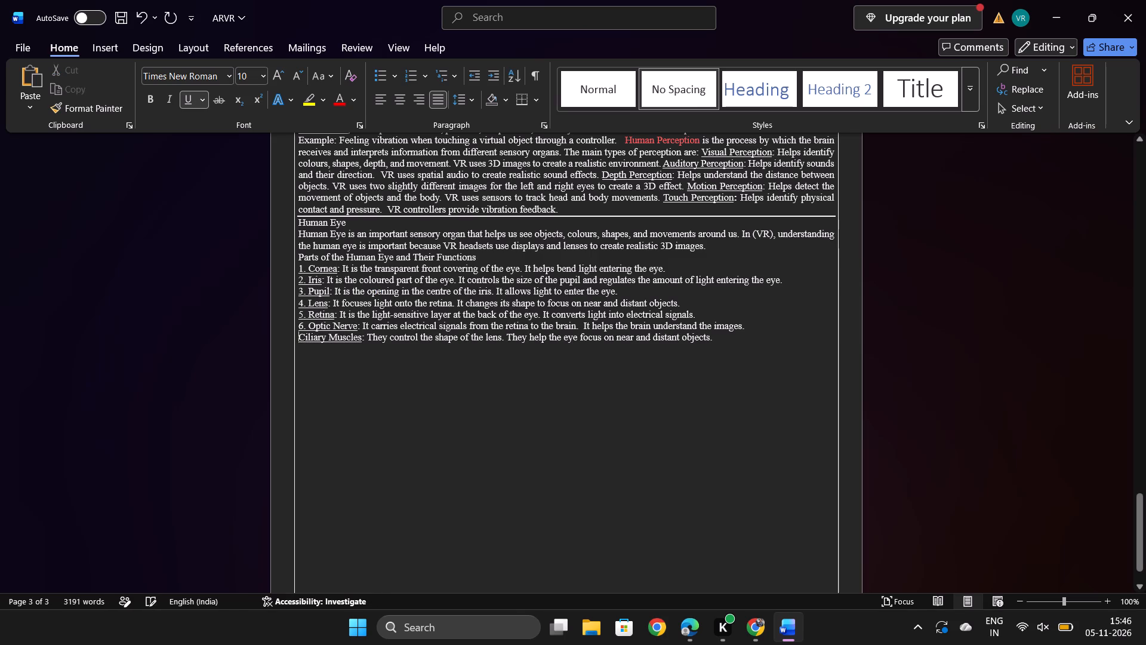
pyautogui.moveTo(309, 327); pyautogui.dragTo(299, 327)
pyautogui.press('BackSpace')
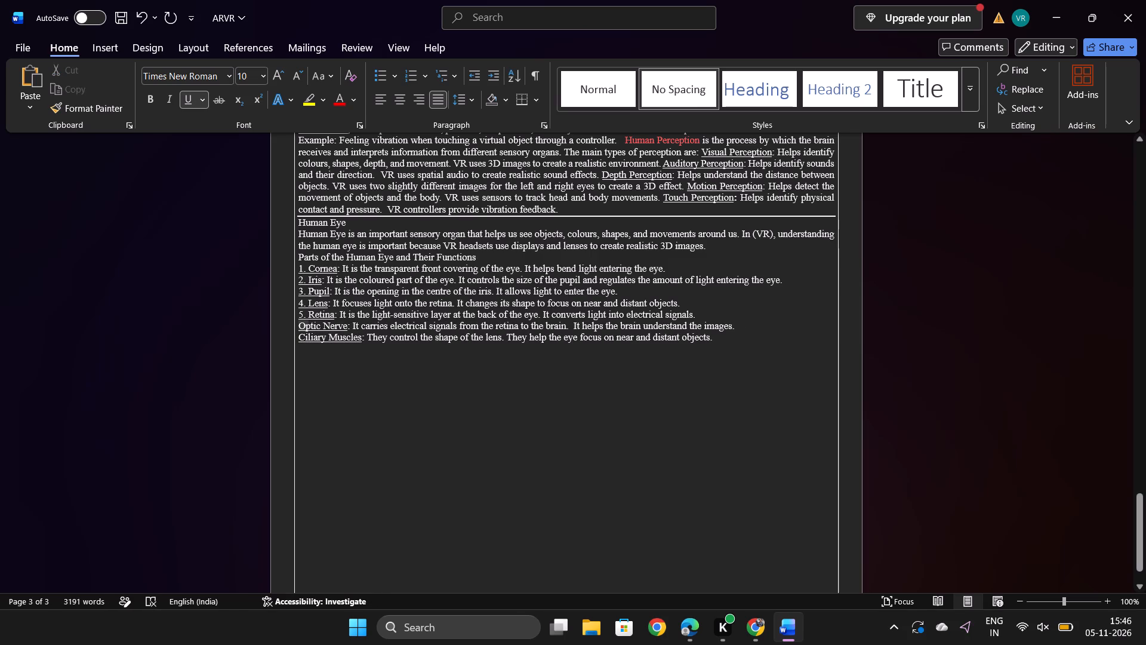
pyautogui.moveTo(309, 315); pyautogui.dragTo(297, 315)
pyautogui.press('BackSpace')
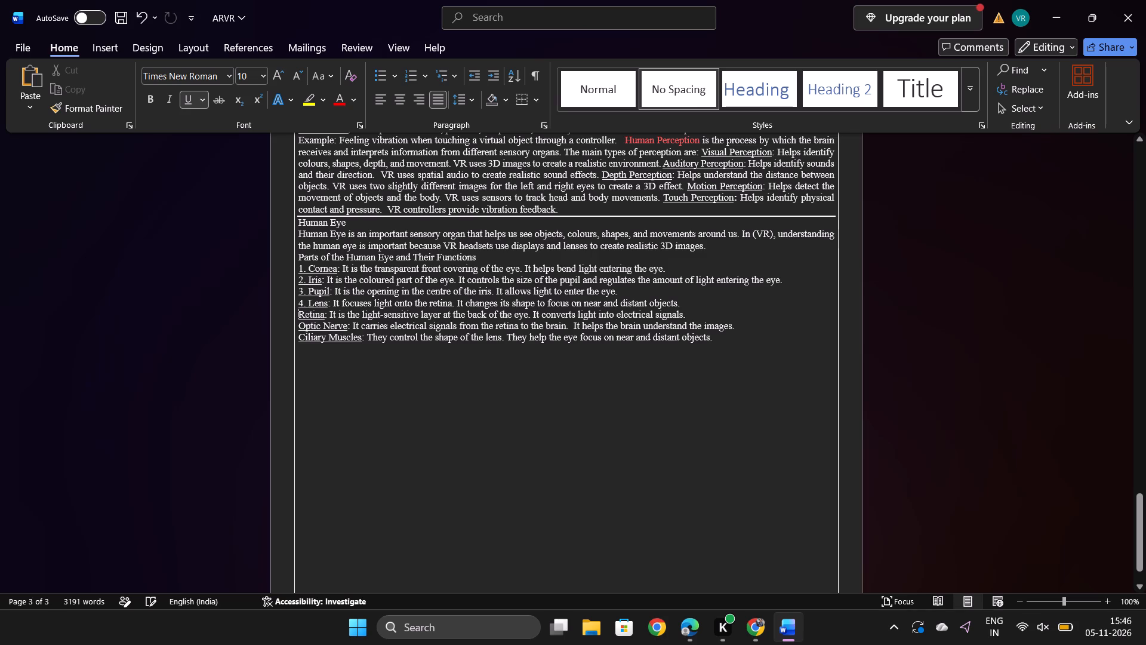
pyautogui.moveTo(308, 305); pyautogui.dragTo(296, 306)
pyautogui.press('BackSpace')
pyautogui.moveTo(309, 293); pyautogui.dragTo(299, 293)
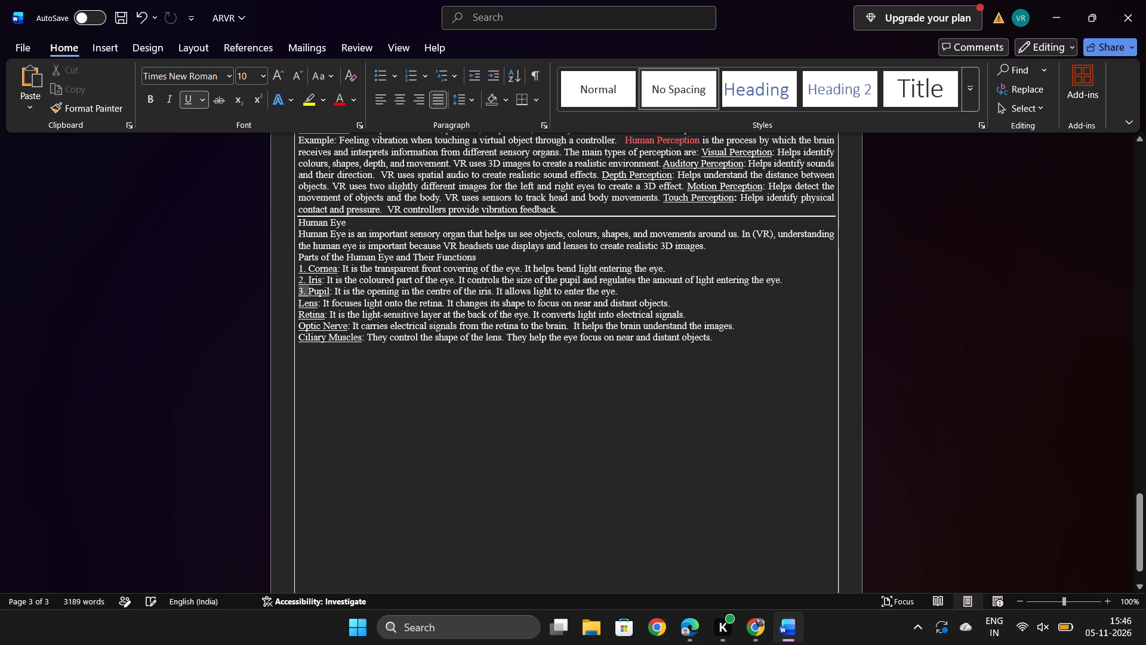
pyautogui.moveTo(299, 293); pyautogui.dragTo(296, 293)
pyautogui.press('BackSpace')
pyautogui.moveTo(307, 279); pyautogui.dragTo(295, 280)
pyautogui.press('BackSpace')
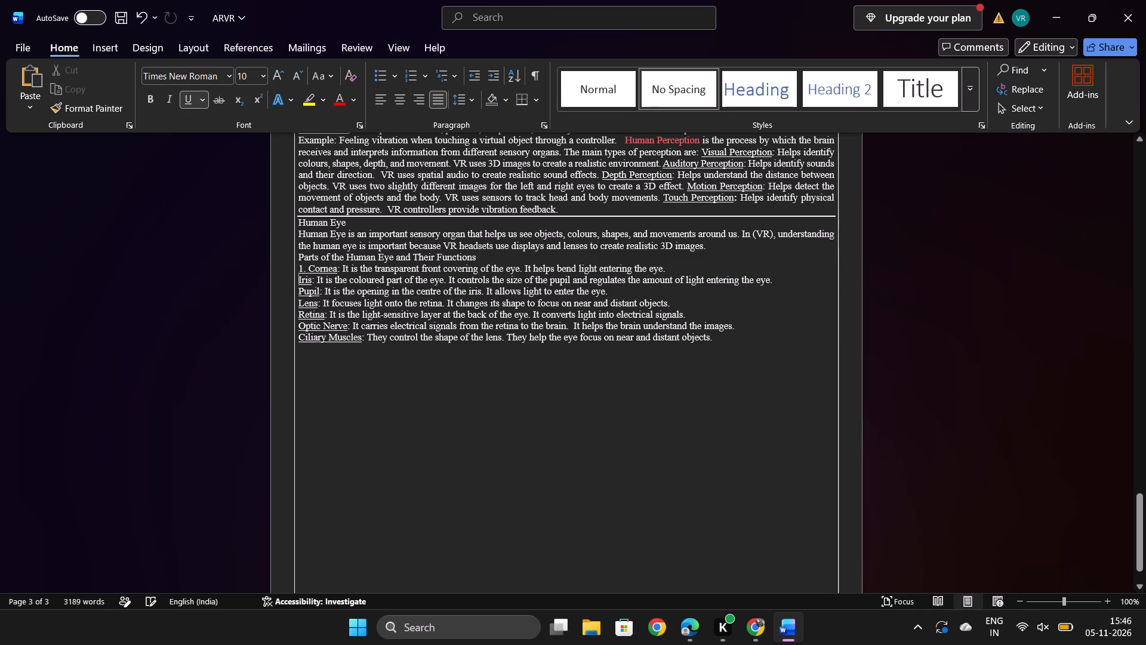
pyautogui.moveTo(307, 269); pyautogui.dragTo(296, 268)
pyautogui.press('BackSpace')
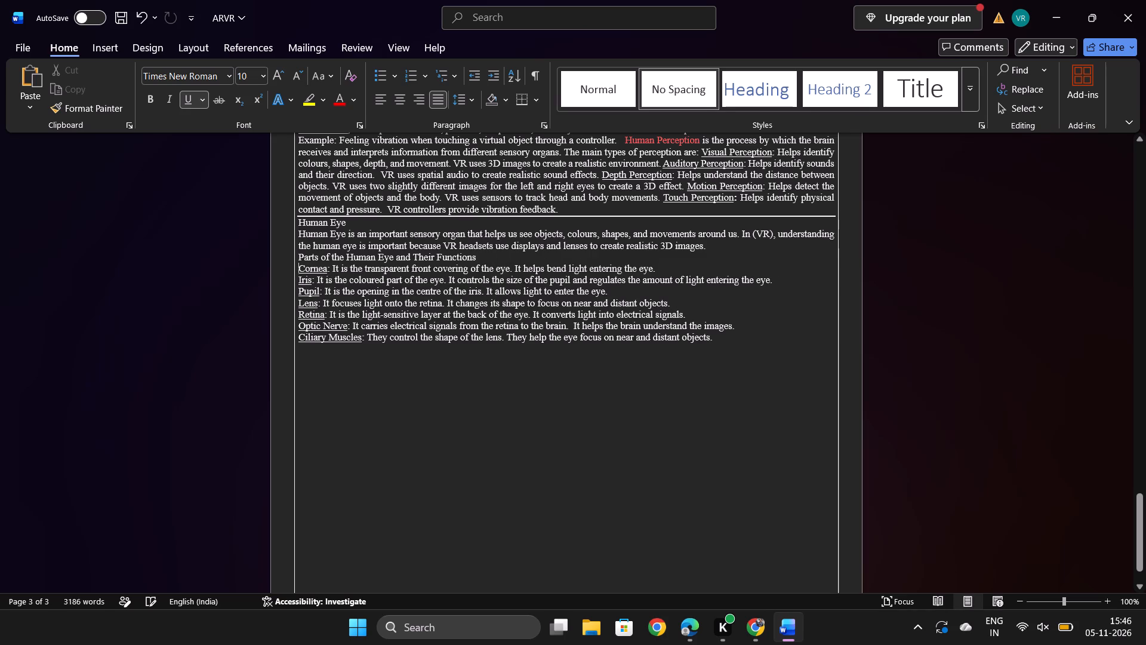
# Add a colon after "Parts of the Human Eye and Their Functions" and underline the heading text.
pyautogui.click(487, 257)
pyautogui.hotkey('shift', ':')
pyautogui.moveTo(463, 256); pyautogui.dragTo(297, 260)
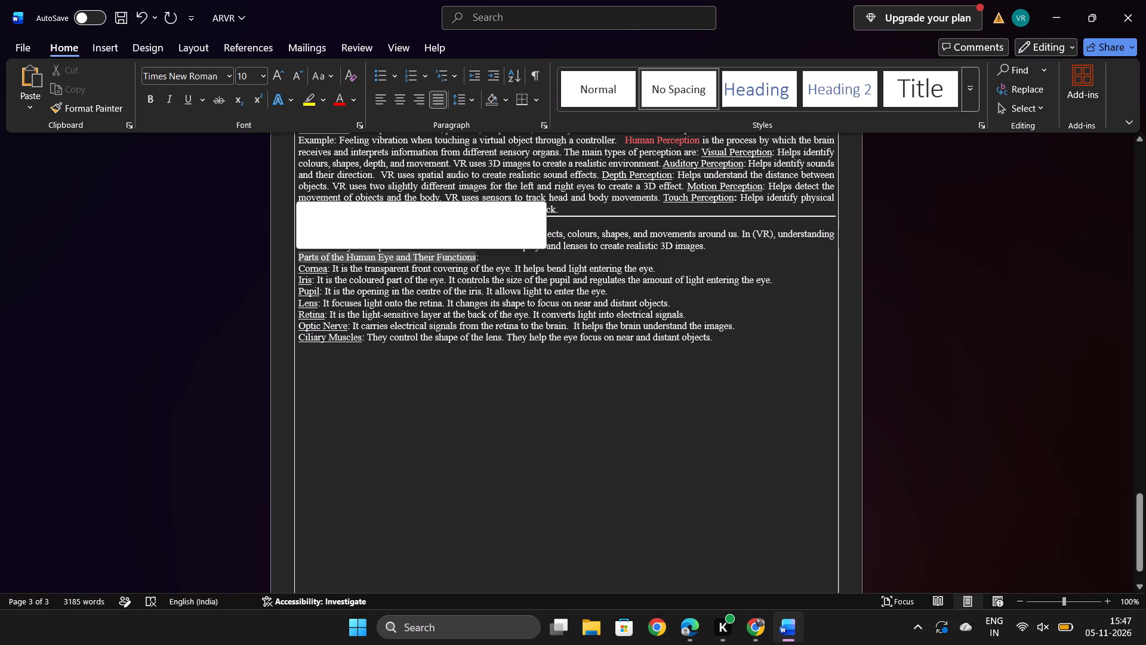
pyautogui.click(346, 236)
# Join the Cornea line to the end of the "Parts of the Human Eye and Their Functions:" heading, separated by a space.
pyautogui.click(303, 266)
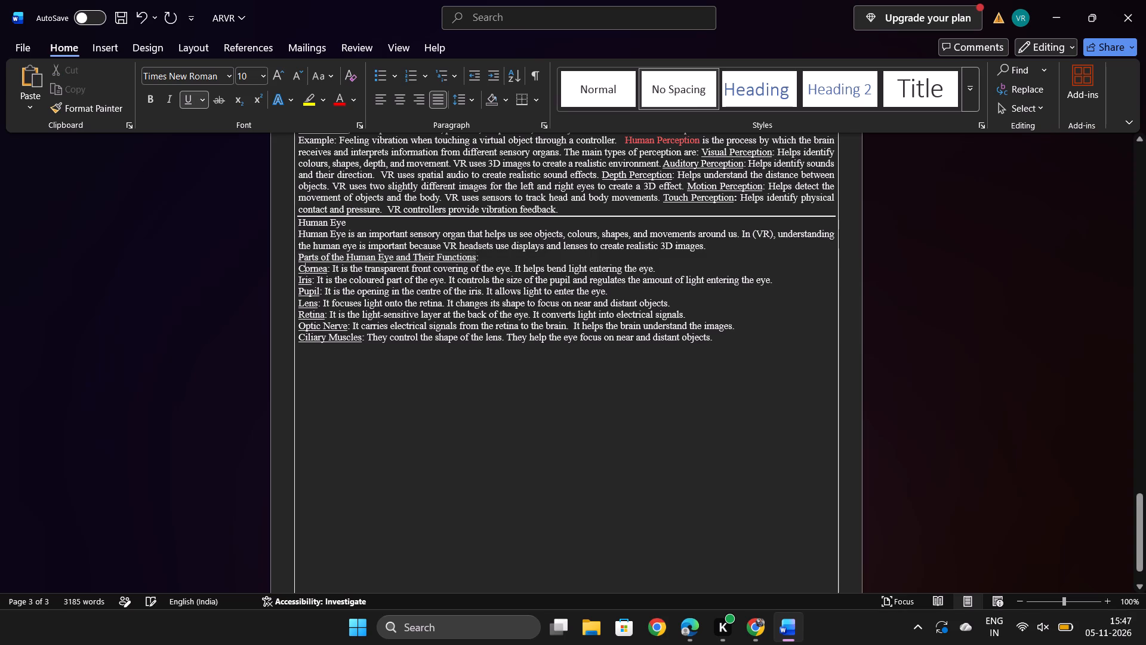
pyautogui.click(300, 271)
pyautogui.press('BackSpace')
pyautogui.press('space')
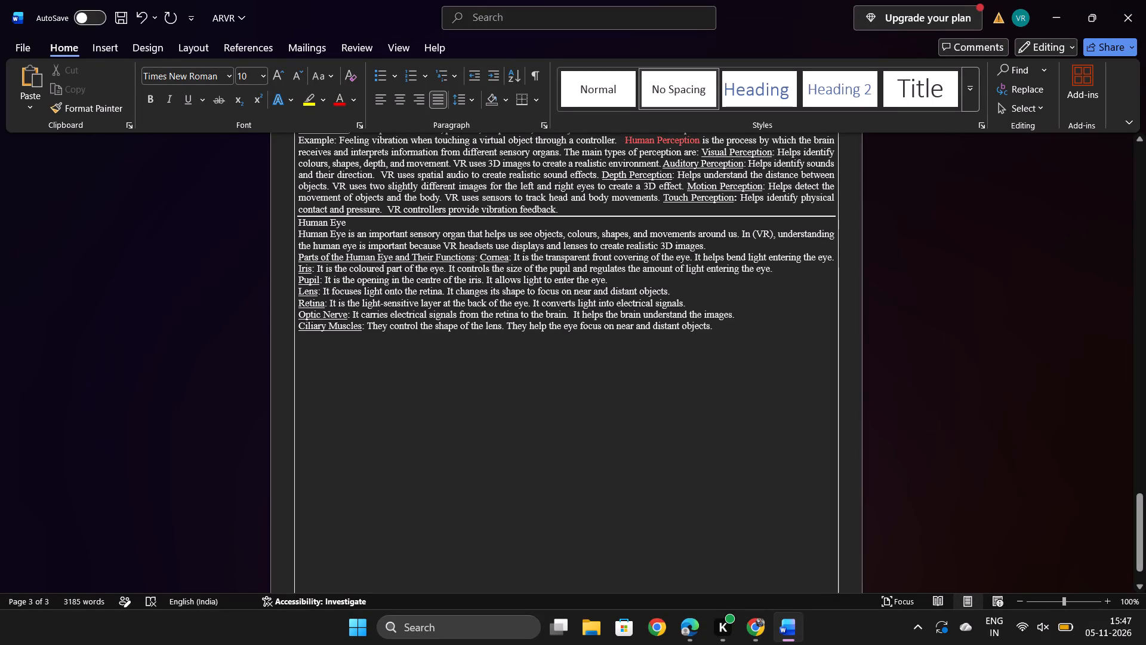
# Join the Ciliary Muscles, Optic Nerve, Retina, Lens, Pupil and Iris lines to their preceding lines, with a space before each name.
pyautogui.click(301, 327)
pyautogui.press('BackSpace')
pyautogui.press('space')
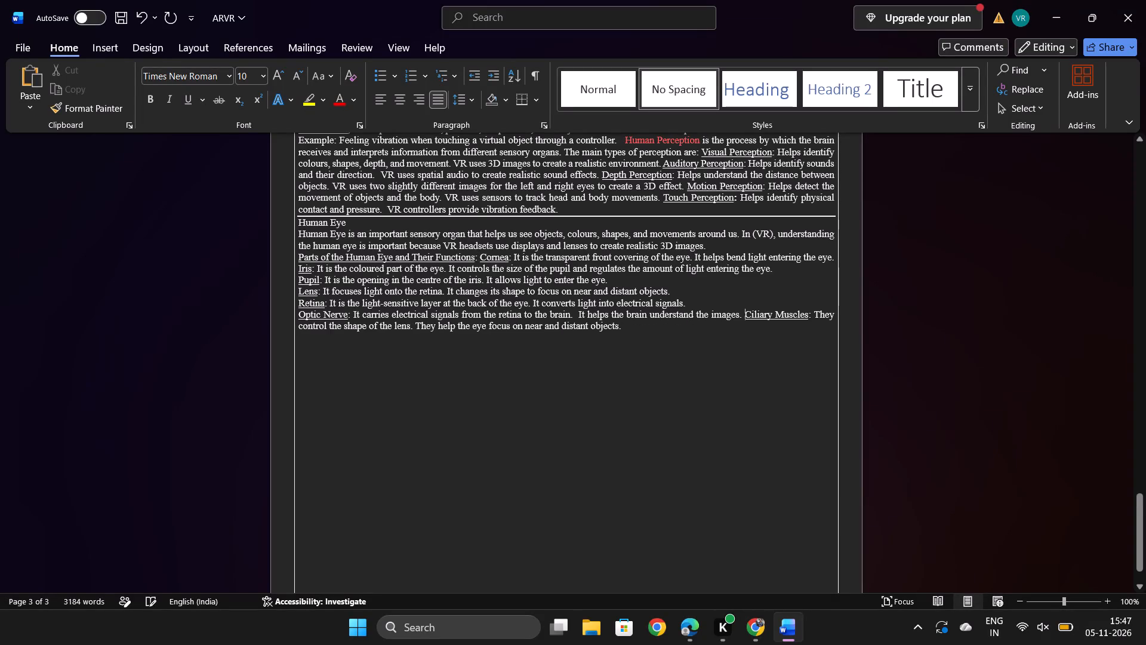
pyautogui.click(297, 317)
pyautogui.press('BackSpace')
pyautogui.press('space')
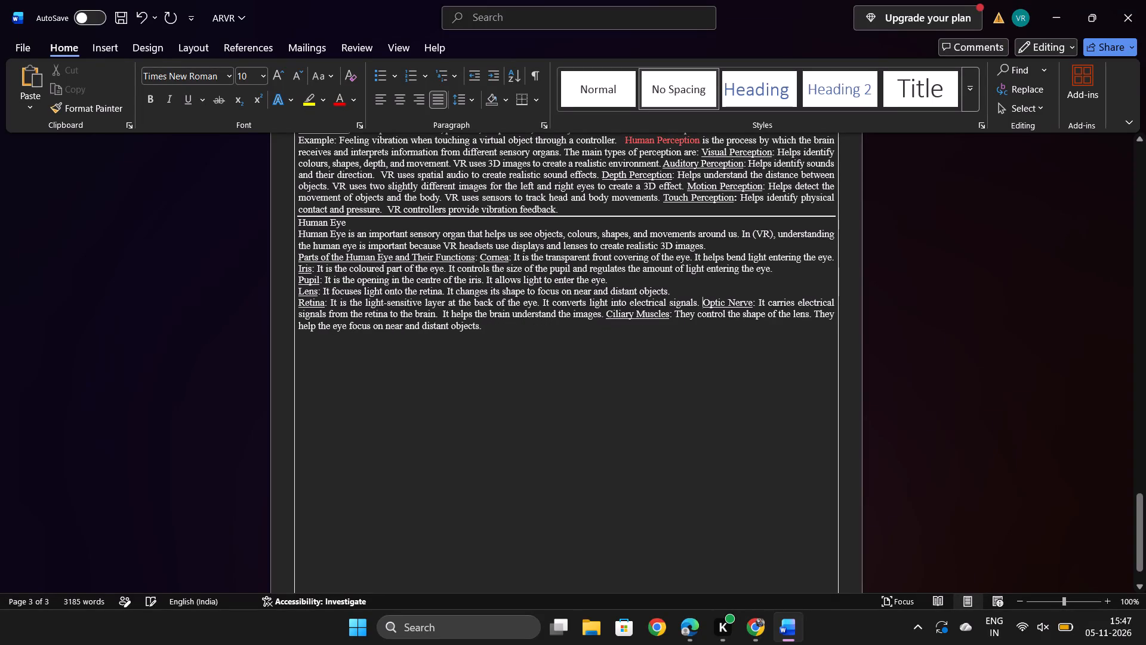
pyautogui.click(298, 300)
pyautogui.press('BackSpace')
pyautogui.press('space')
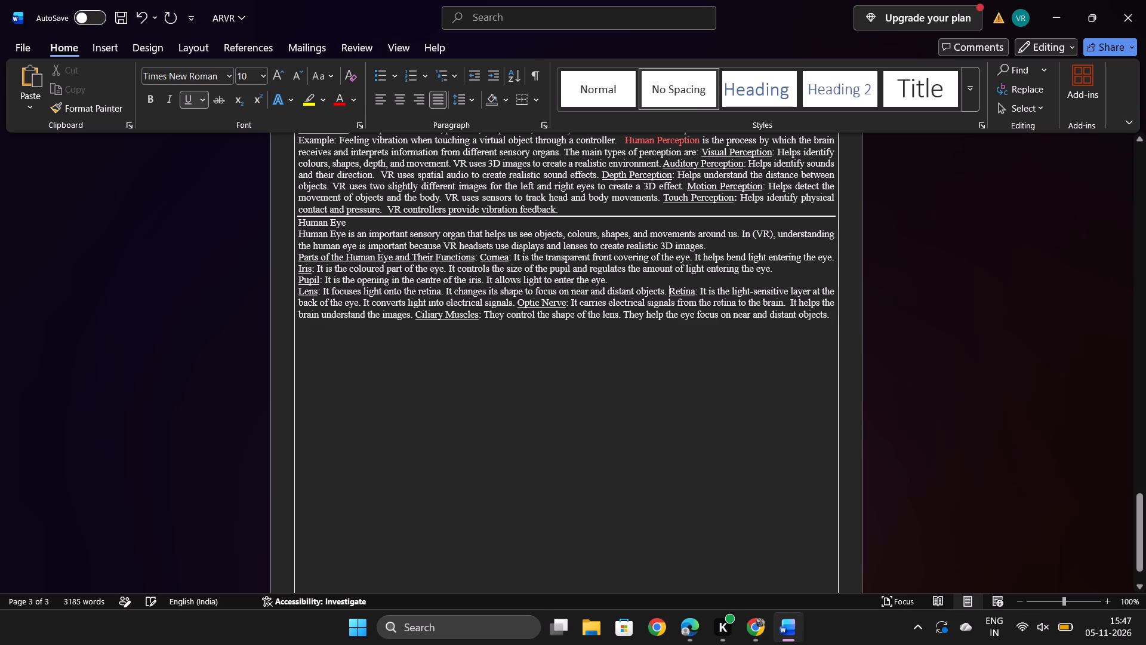
pyautogui.click(298, 290)
pyautogui.press('BackSpace')
pyautogui.press('space')
pyautogui.click(300, 283)
pyautogui.press('BackSpace')
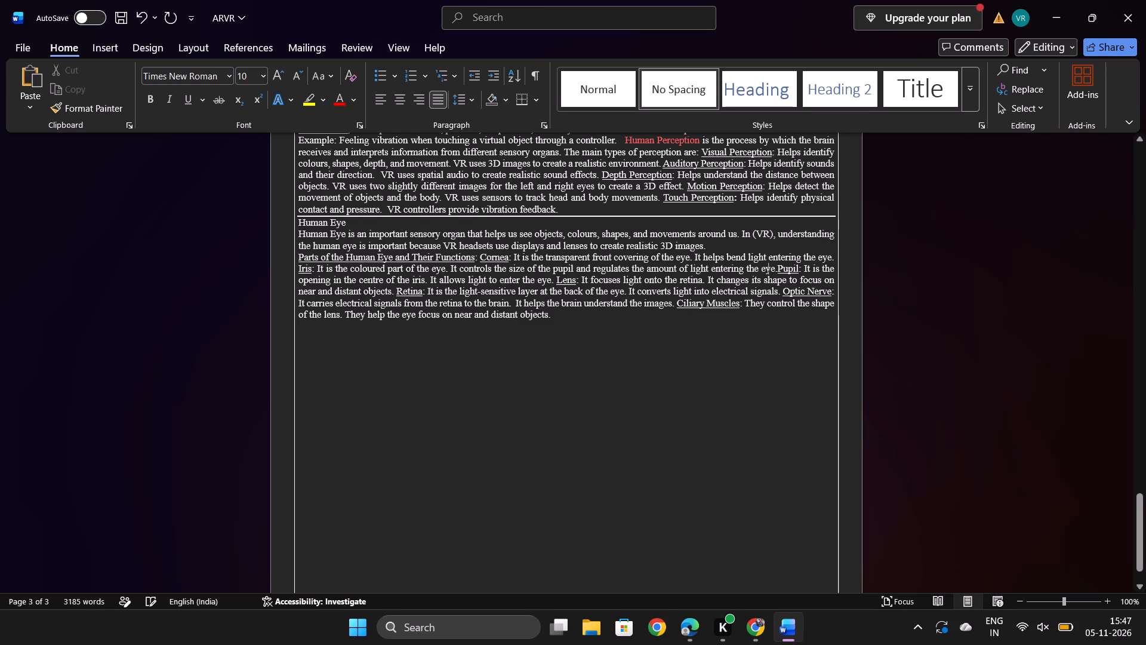
pyautogui.press('space')
pyautogui.click(299, 269)
pyautogui.press('BackSpace')
pyautogui.press('space')
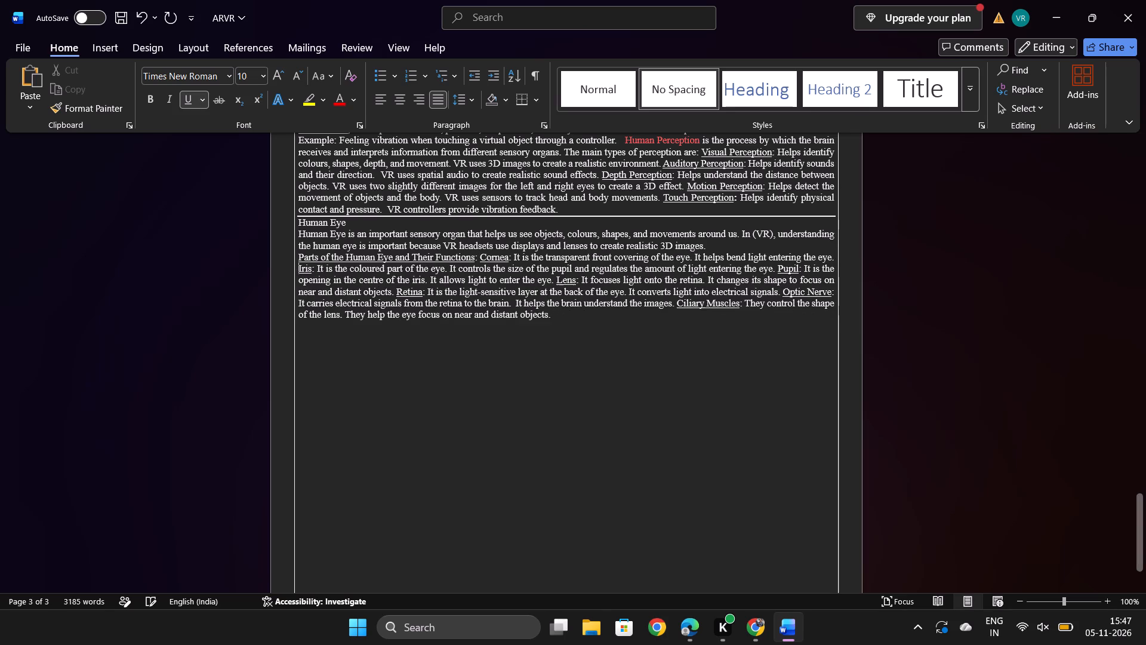
# Join the "Parts of the Human Eye and Their Functions" line to the end of the Human Eye introduction, separated by two spaces.
pyautogui.click(301, 257)
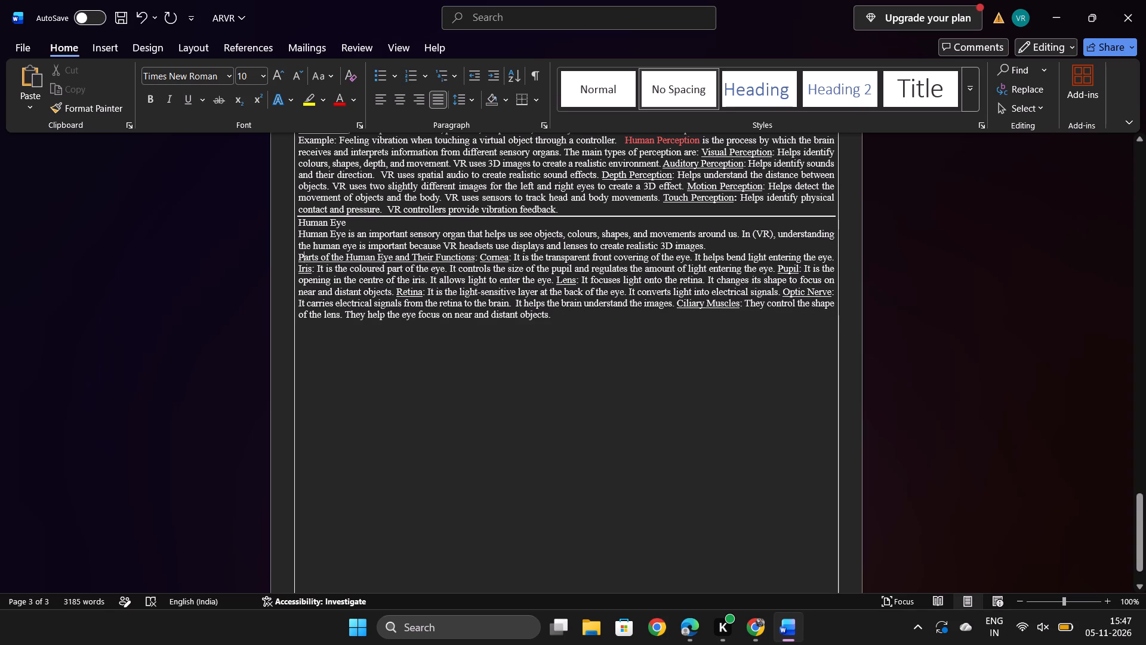
pyautogui.press('Left')
pyautogui.press('BackSpace')
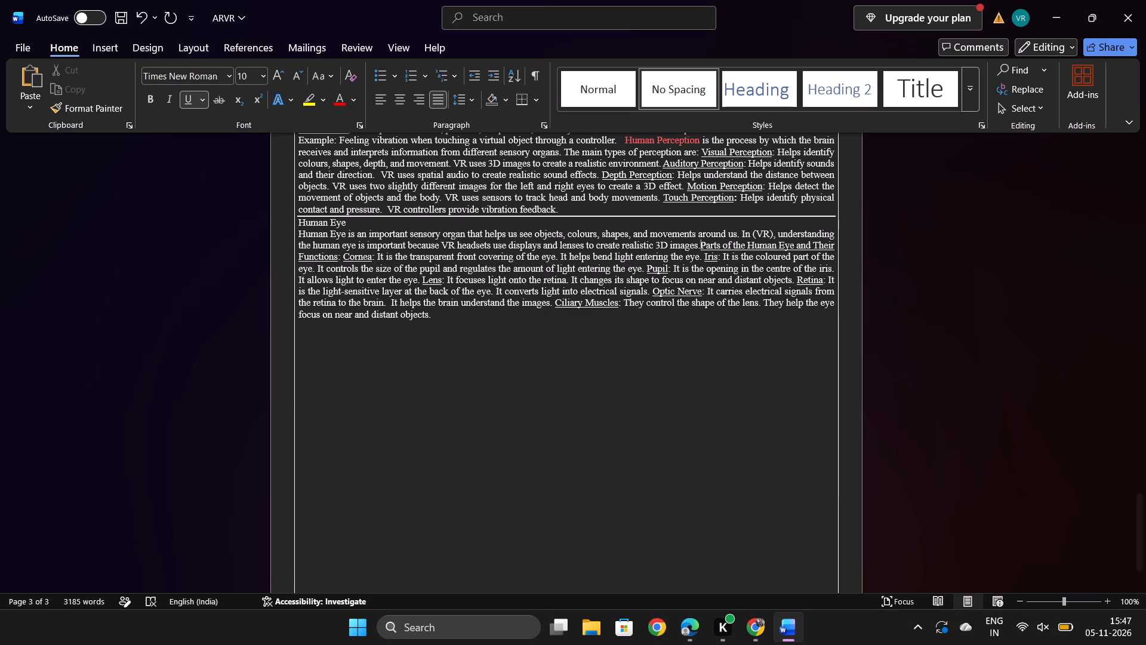
pyautogui.press('space')
pyautogui.press('space')
pyautogui.click(440, 318)
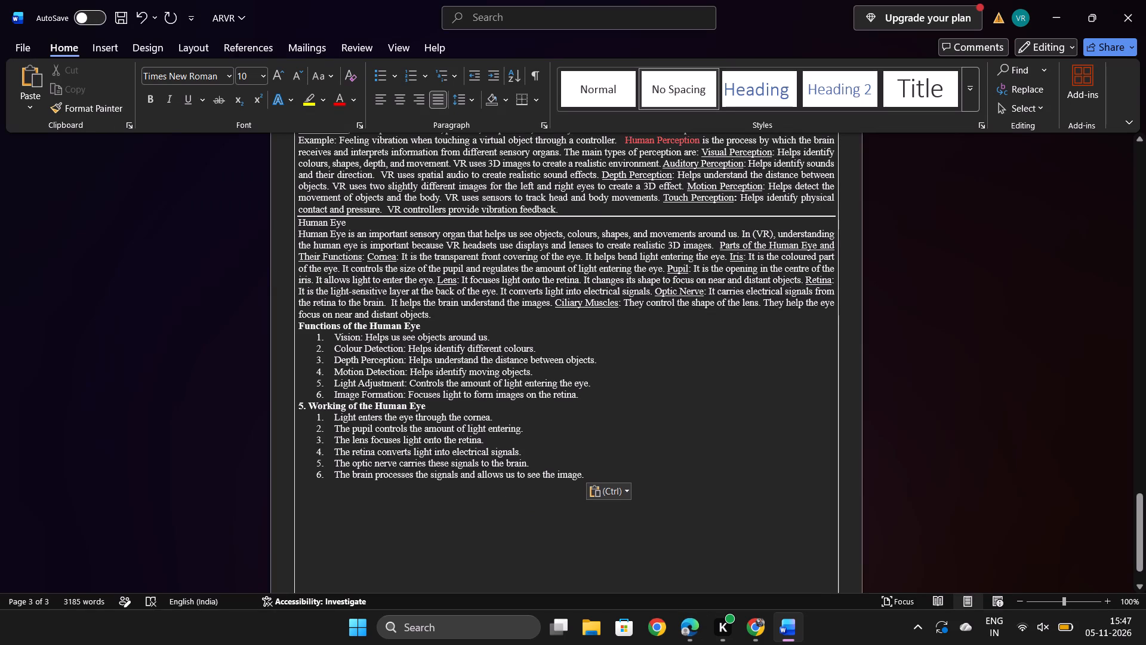
# Underline the six function names from Vision to Image Formation in the "Functions of the Human Eye" list.
pyautogui.moveTo(396, 396); pyautogui.dragTo(352, 396)
pyautogui.moveTo(352, 396); pyautogui.dragTo(343, 396)
pyautogui.keyDown('ctrl'); pyautogui.moveTo(383, 382); pyautogui.dragTo(345, 382); pyautogui.keyUp('ctrl')
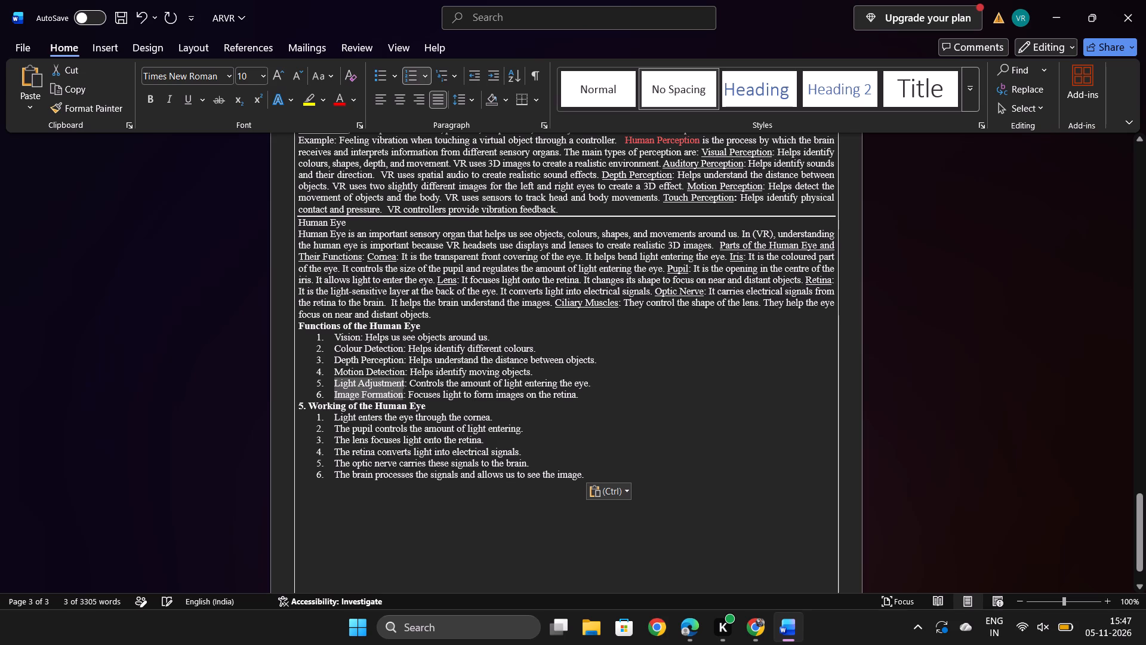
pyautogui.keyDown('ctrl'); pyautogui.moveTo(385, 373); pyautogui.dragTo(343, 373); pyautogui.keyUp('ctrl')
pyautogui.keyDown('ctrl'); pyautogui.moveTo(386, 359); pyautogui.dragTo(331, 359); pyautogui.keyUp('ctrl')
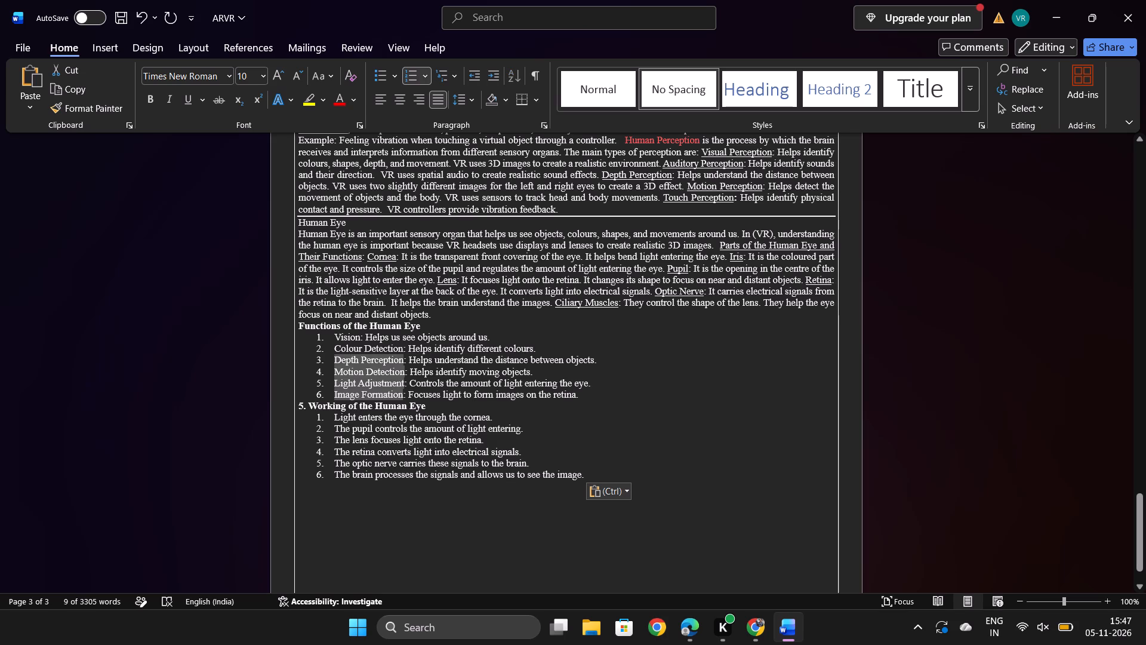
pyautogui.keyDown('ctrl'); pyautogui.moveTo(384, 349); pyautogui.dragTo(333, 351); pyautogui.keyUp('ctrl')
pyautogui.keyDown('ctrl'); pyautogui.moveTo(358, 338); pyautogui.dragTo(328, 337); pyautogui.keyUp('ctrl')
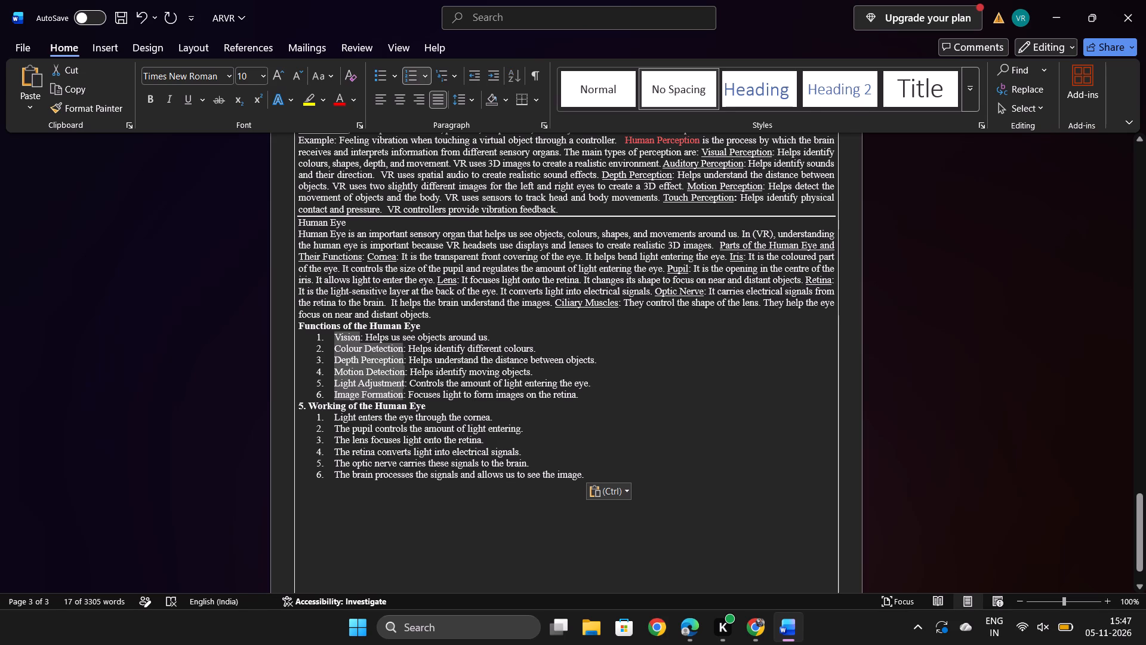
pyautogui.click(193, 100)
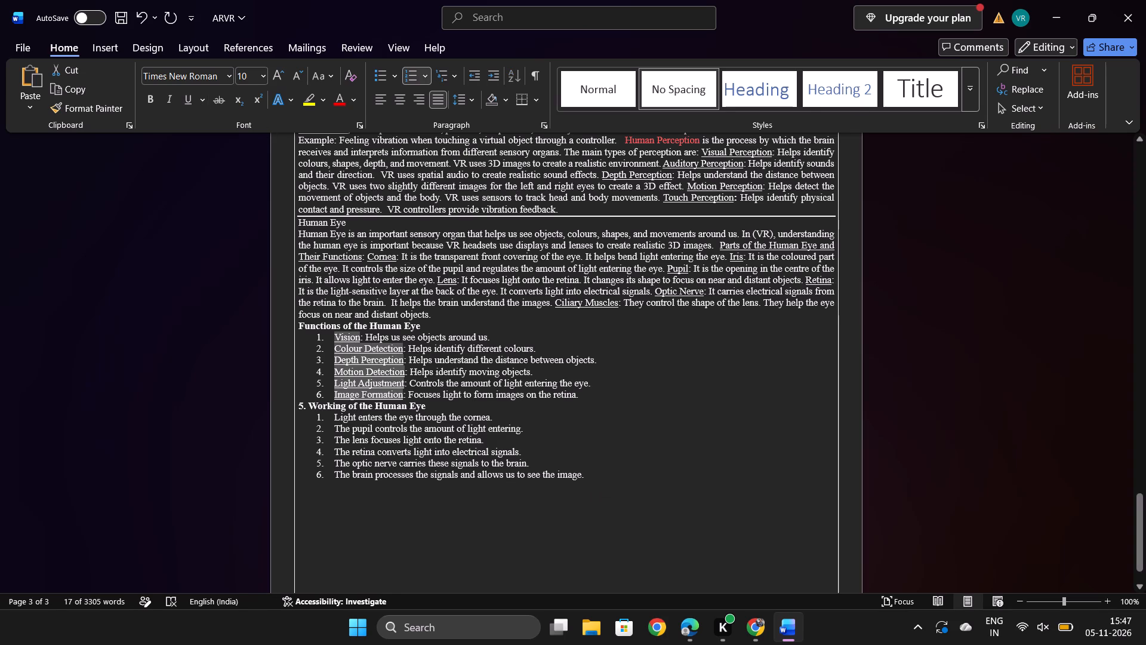
# Remove the numbers from Image Formation and Light Adjustment and join each item to its preceding line, separated by a space.
pyautogui.click(360, 401)
pyautogui.click(334, 395)
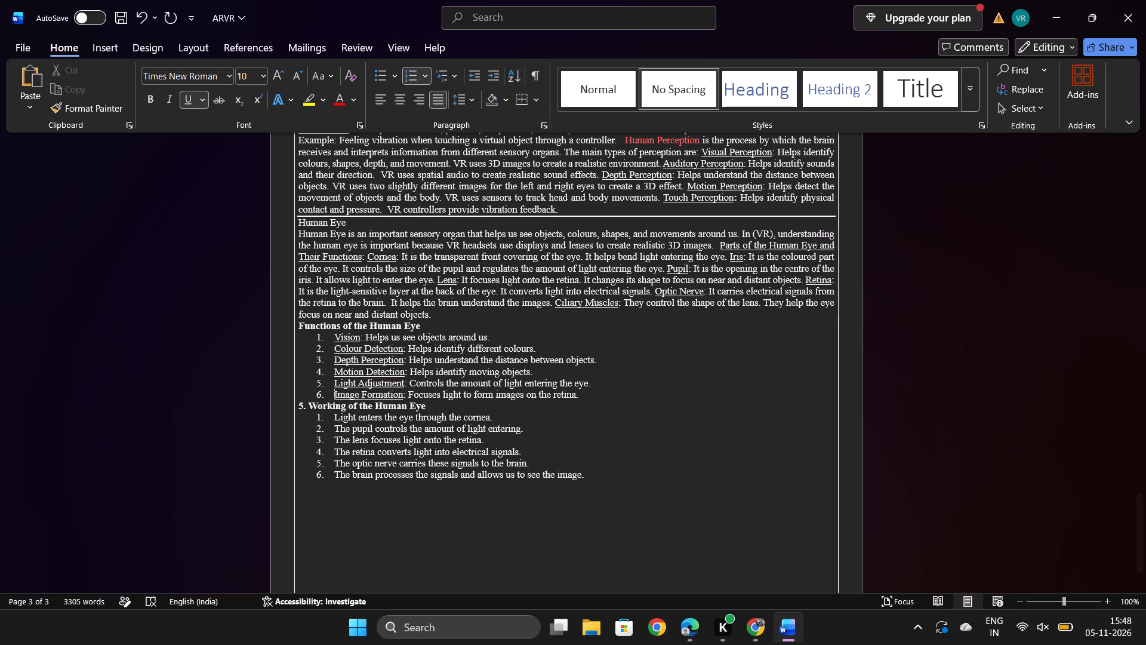
pyautogui.press('BackSpace')
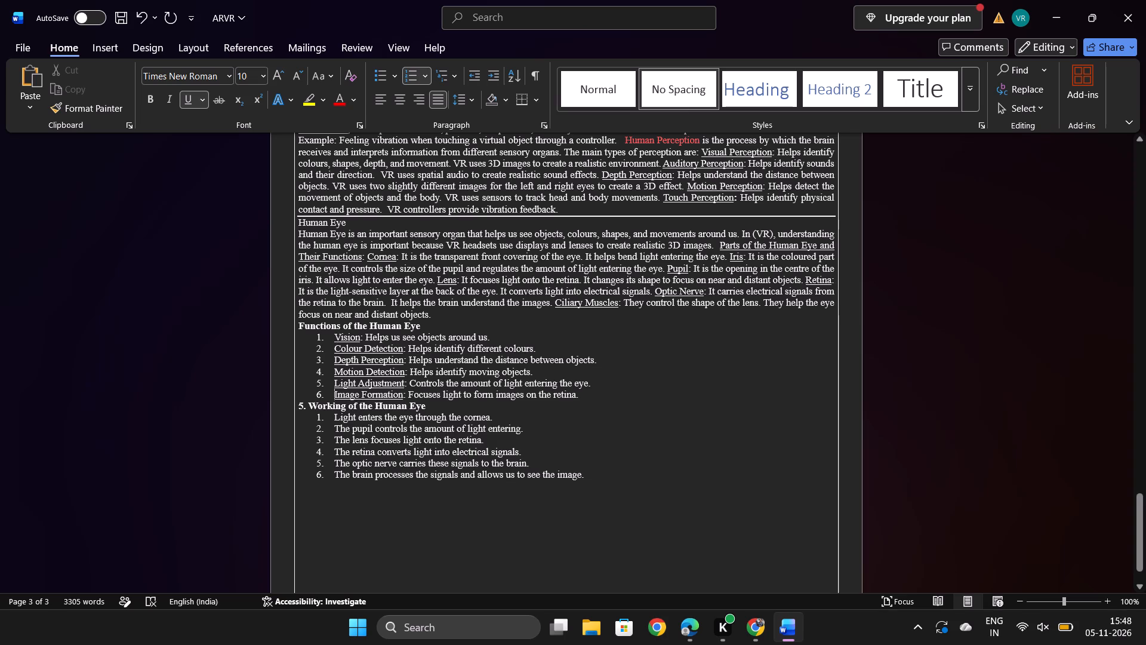
pyautogui.press('BackSpace')
pyautogui.press('BackSpace')
pyautogui.press('BackSpace')
pyautogui.press('space')
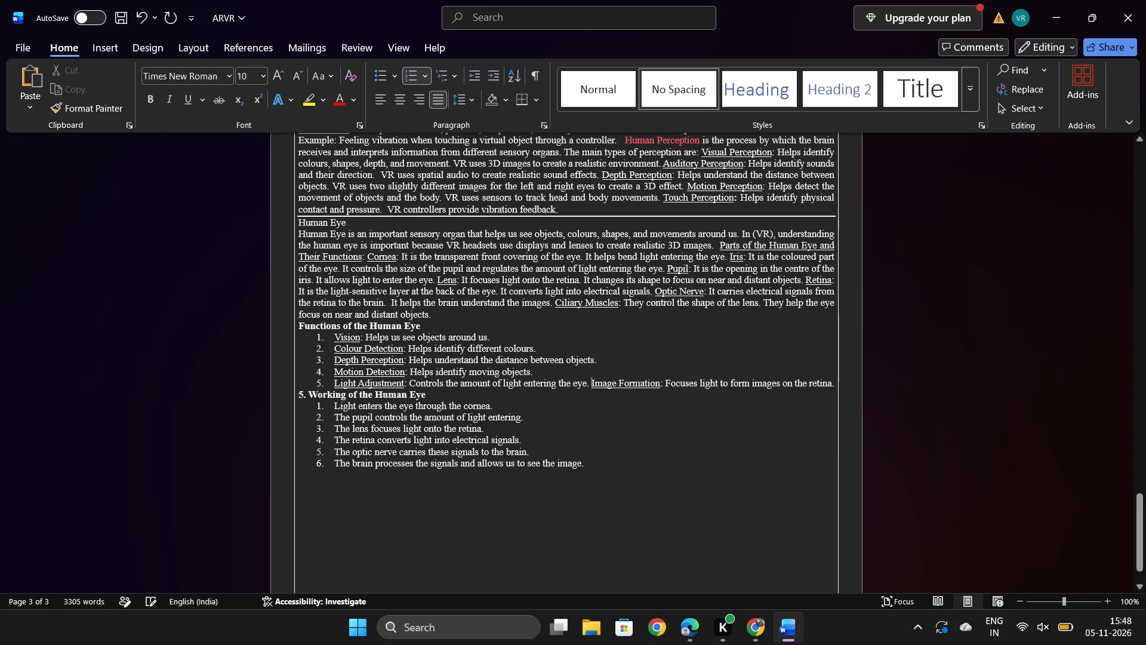
pyautogui.click(331, 384)
pyautogui.press('BackSpace')
pyautogui.press('BackSpace')
pyautogui.press('BackSpace')
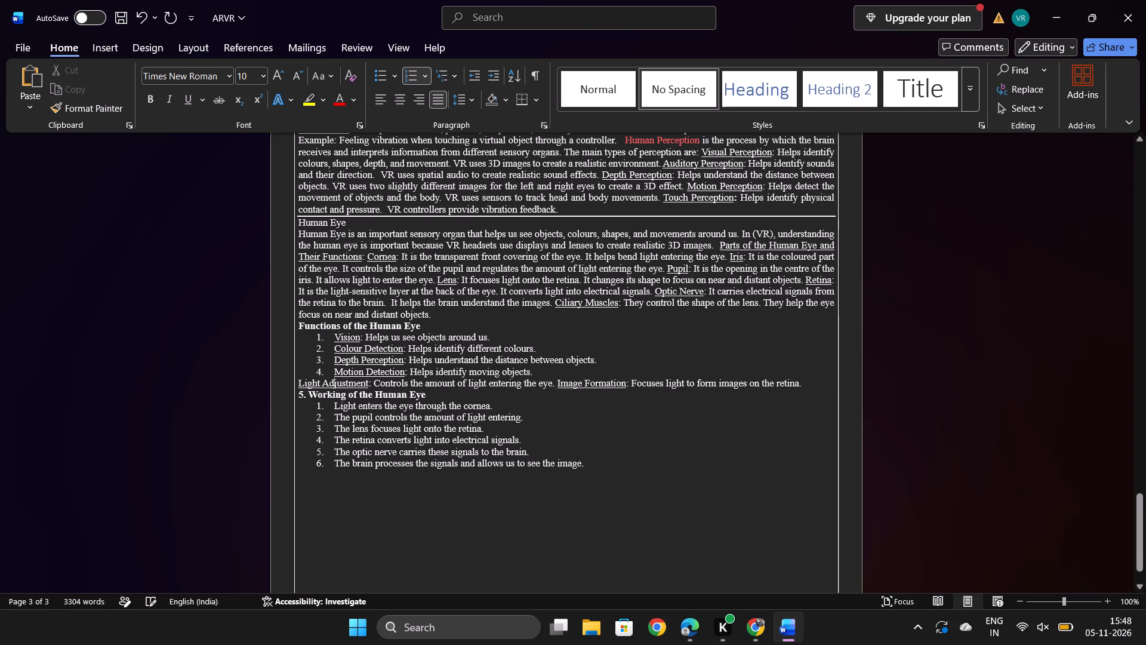
pyautogui.press('BackSpace')
pyautogui.press('space')
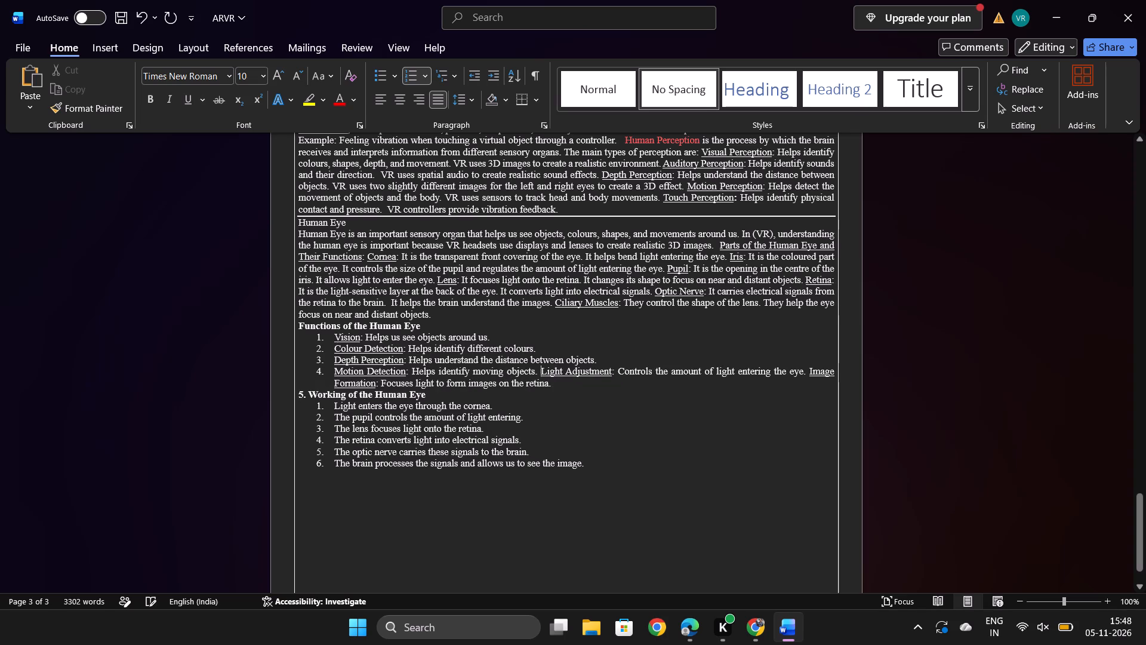
# Remove the numbers from Motion Detection and Depth Perception and join each item to its preceding line, separated by a space.
pyautogui.click(330, 373)
pyautogui.press('BackSpace')
pyautogui.press('BackSpace')
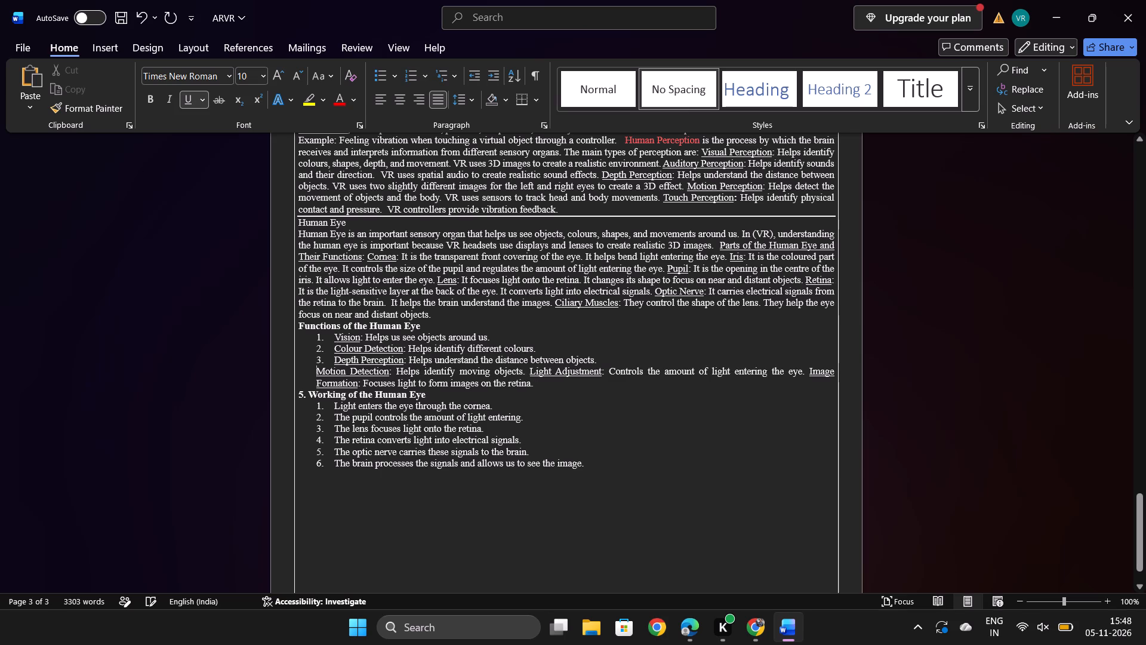
pyautogui.press('BackSpace')
pyautogui.press('BackSpace')
pyautogui.press('space')
pyautogui.click(328, 359)
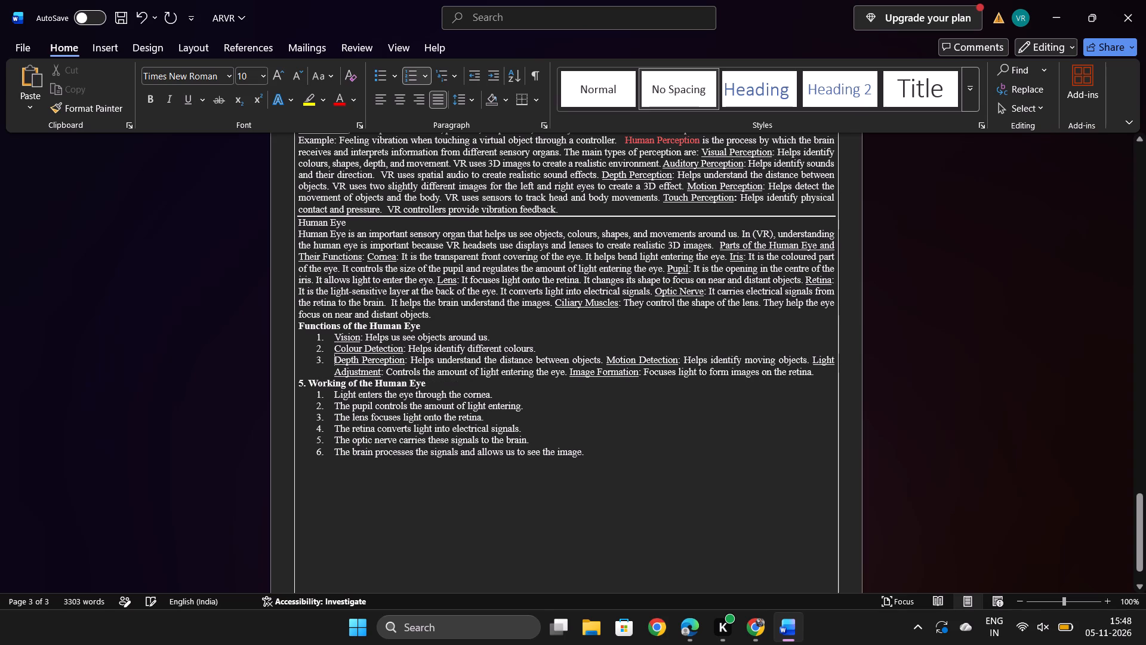
pyautogui.press('BackSpace')
pyautogui.press('BackSpace')
pyautogui.press('BackSpace')
pyautogui.press('BackSpace')
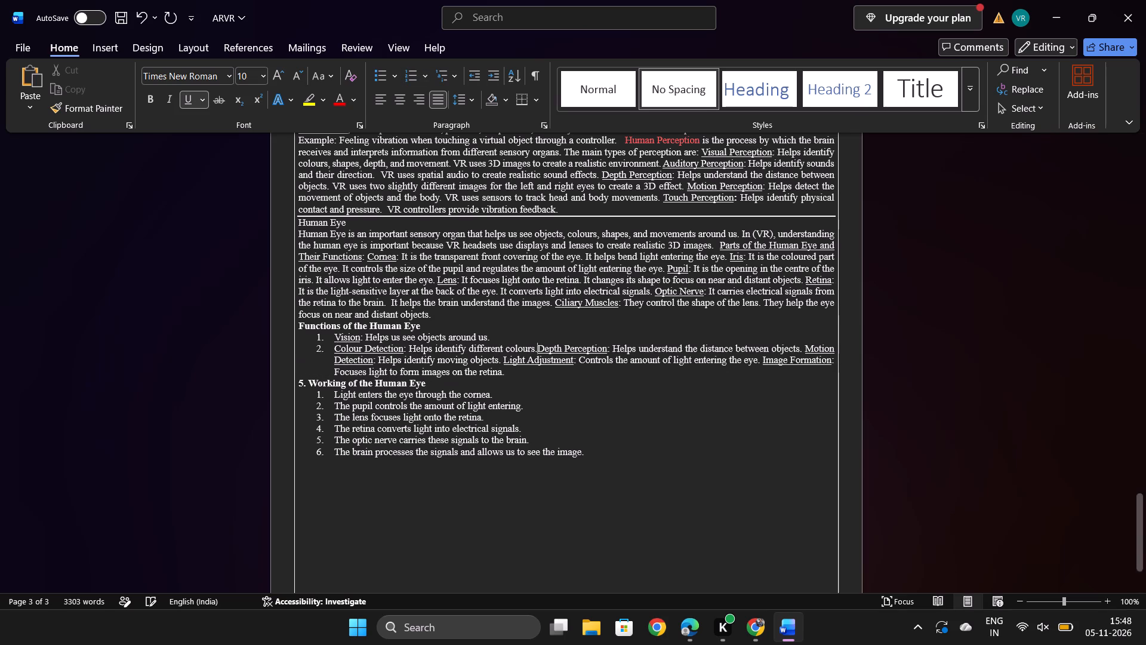
pyautogui.press('space')
# Remove the number from Colour Detection and join it directly to the end of the Vision line.
pyautogui.click(329, 349)
pyautogui.press('BackSpace')
pyautogui.press('BackSpace')
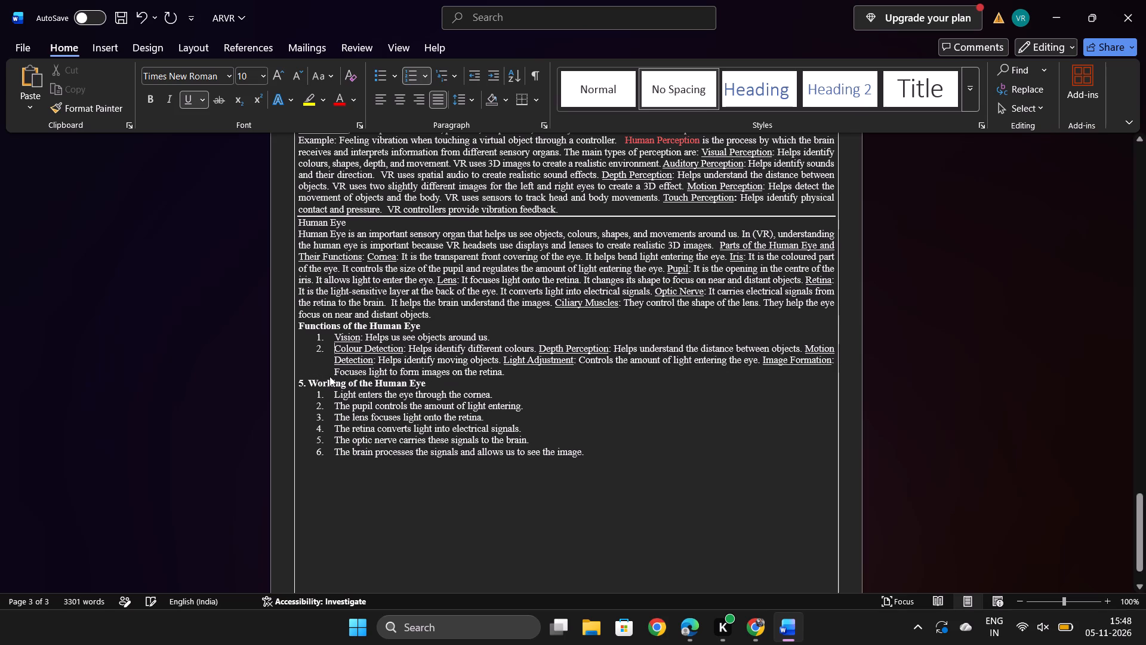
pyautogui.press('BackSpace')
pyautogui.press('BackSpace')
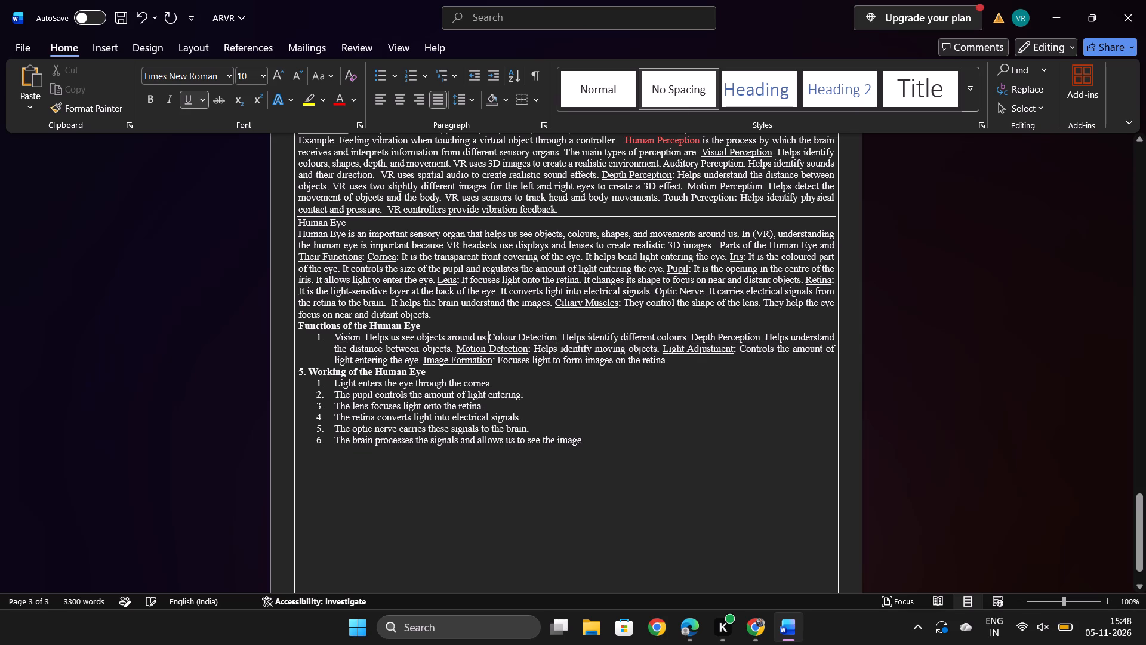
# Remove the number from Vision and join it to the "Functions of the Human Eye" heading with a colon and a space.
pyautogui.click(329, 335)
pyautogui.press('BackSpace')
pyautogui.press('BackSpace')
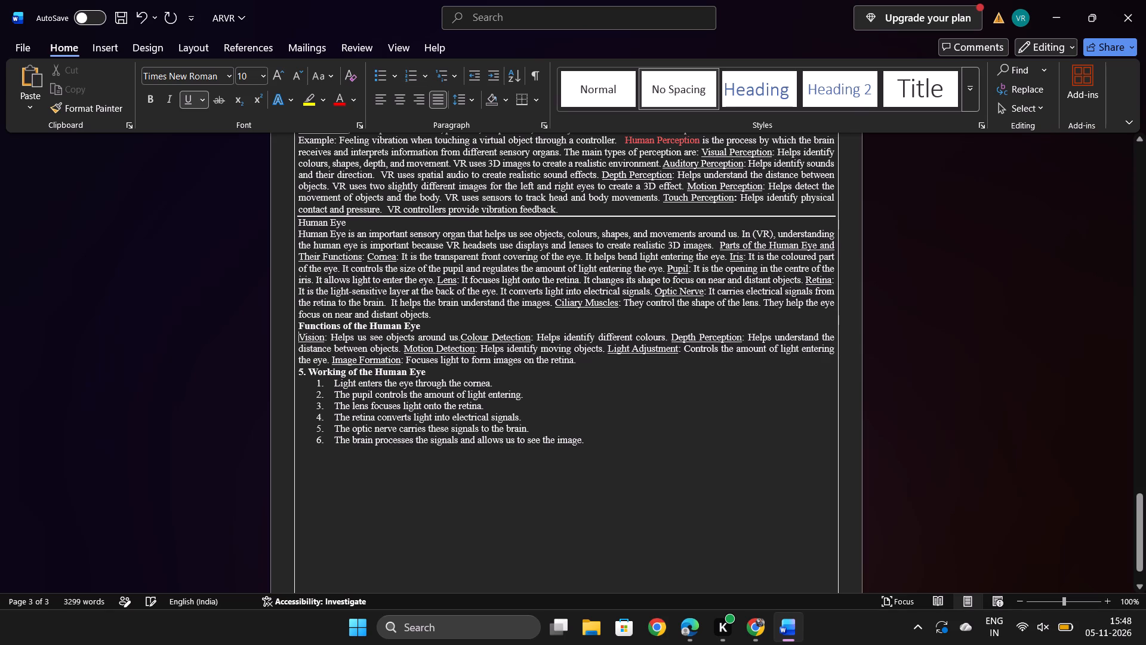
pyautogui.press('BackSpace')
pyautogui.write(':')
pyautogui.press('space')
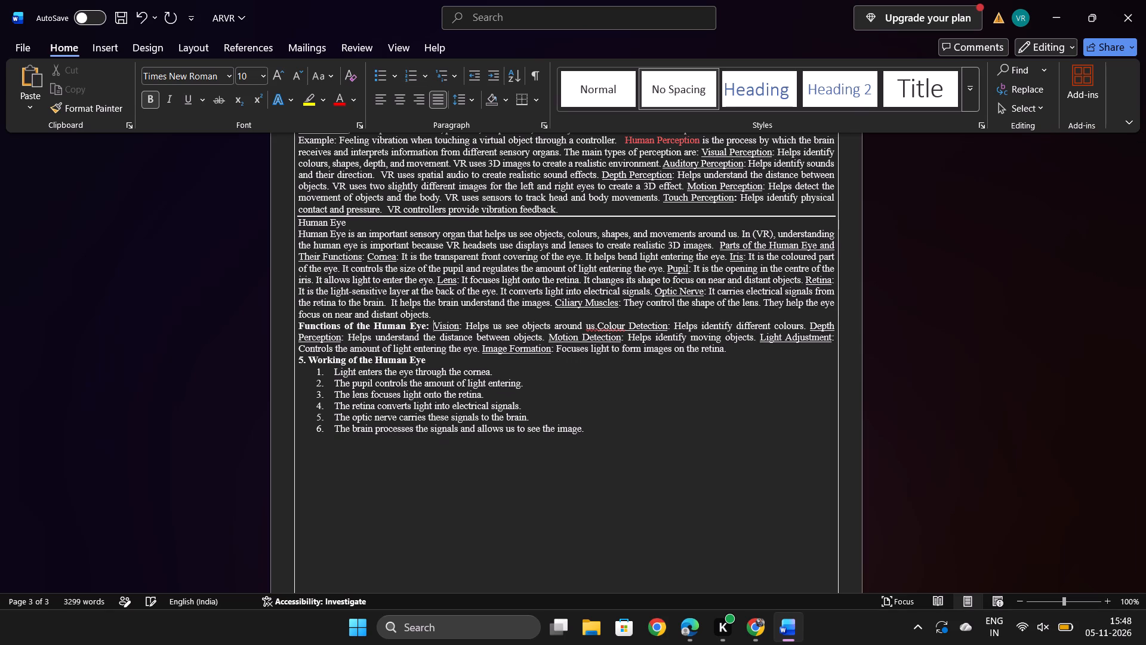
# Underline and italicise the "Functions of the Human Eye" heading text and remove its bold formatting.
pyautogui.moveTo(418, 326); pyautogui.dragTo(312, 325)
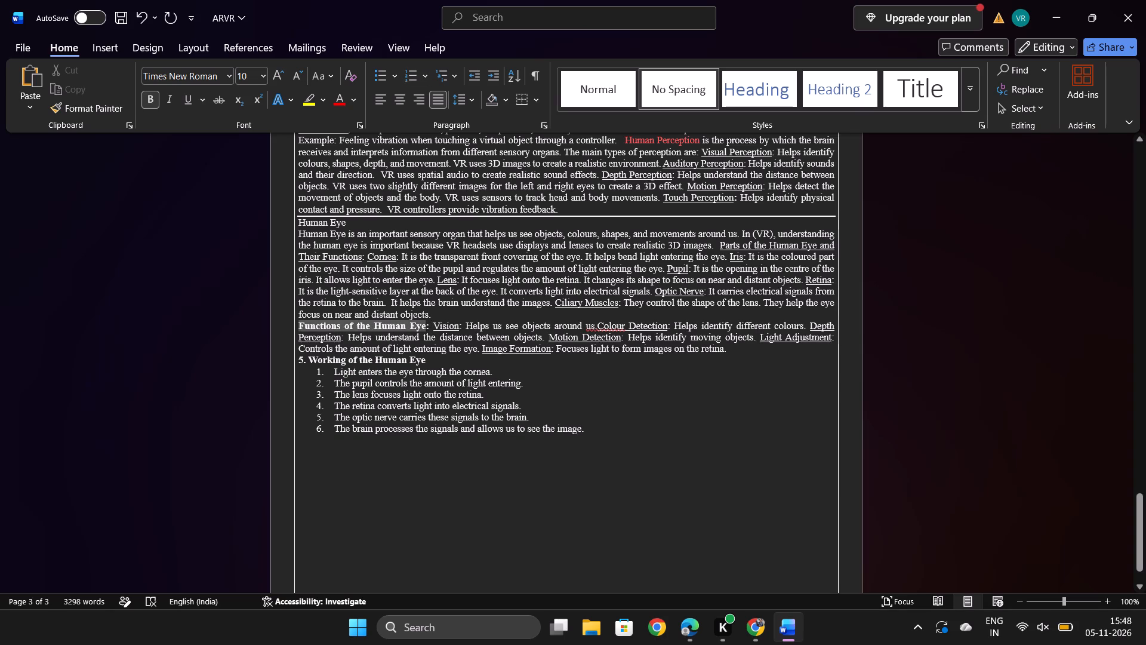
pyautogui.moveTo(312, 325); pyautogui.dragTo(307, 325)
pyautogui.click(355, 298)
pyautogui.click(338, 298)
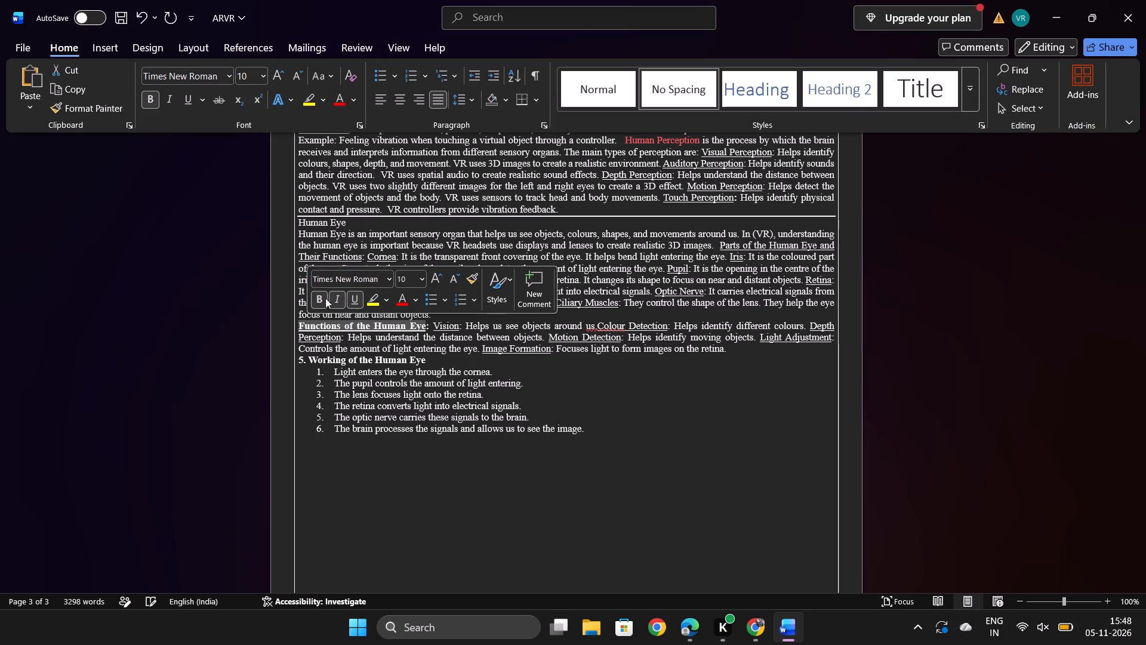
pyautogui.click(323, 298)
pyautogui.click(348, 333)
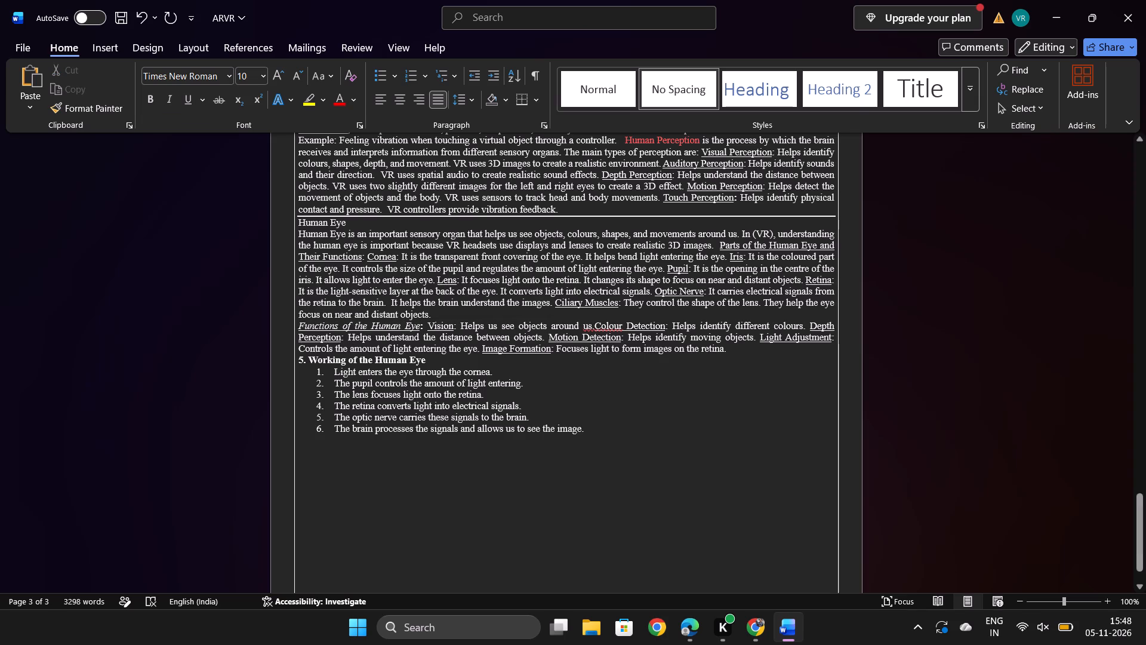
# Join the "Functions of the Human Eye" line to the end of the Ciliary Muscles sentence, separated by five spaces.
pyautogui.click(301, 327)
pyautogui.press('BackSpace')
pyautogui.press('space')
pyautogui.press('space')
pyautogui.press('space')
pyautogui.press('space')
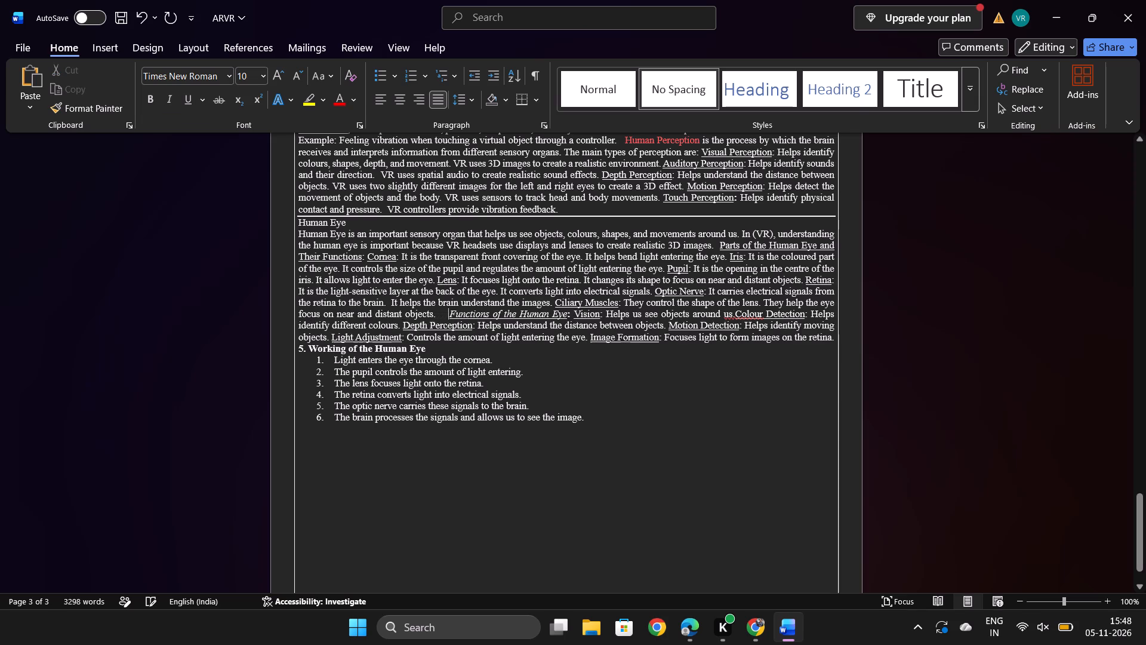
pyautogui.press('space')
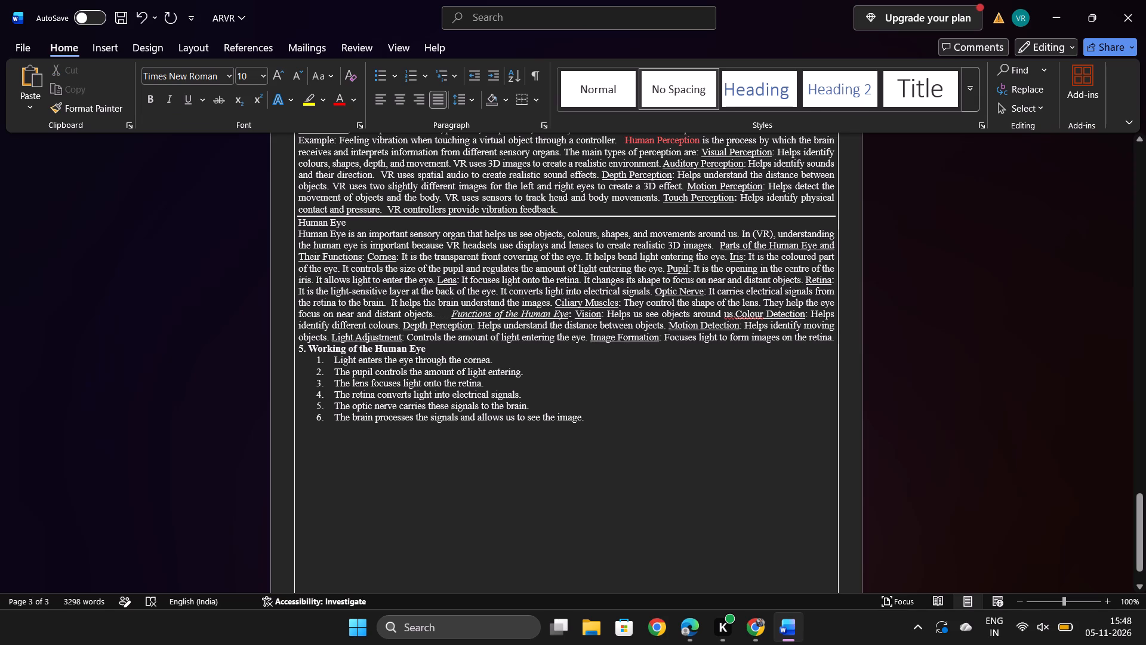
# Italicise the underlined "Parts of the Human Eye and Their Functions" heading text.
pyautogui.moveTo(728, 243); pyautogui.dragTo(350, 256)
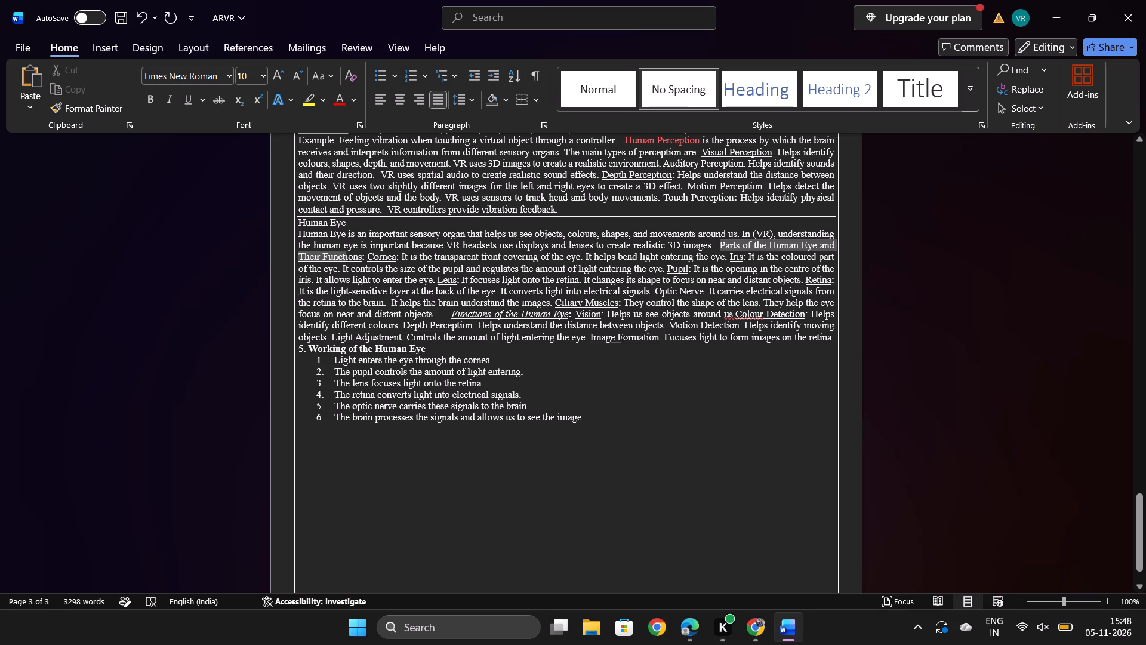
pyautogui.moveTo(350, 256); pyautogui.dragTo(361, 256)
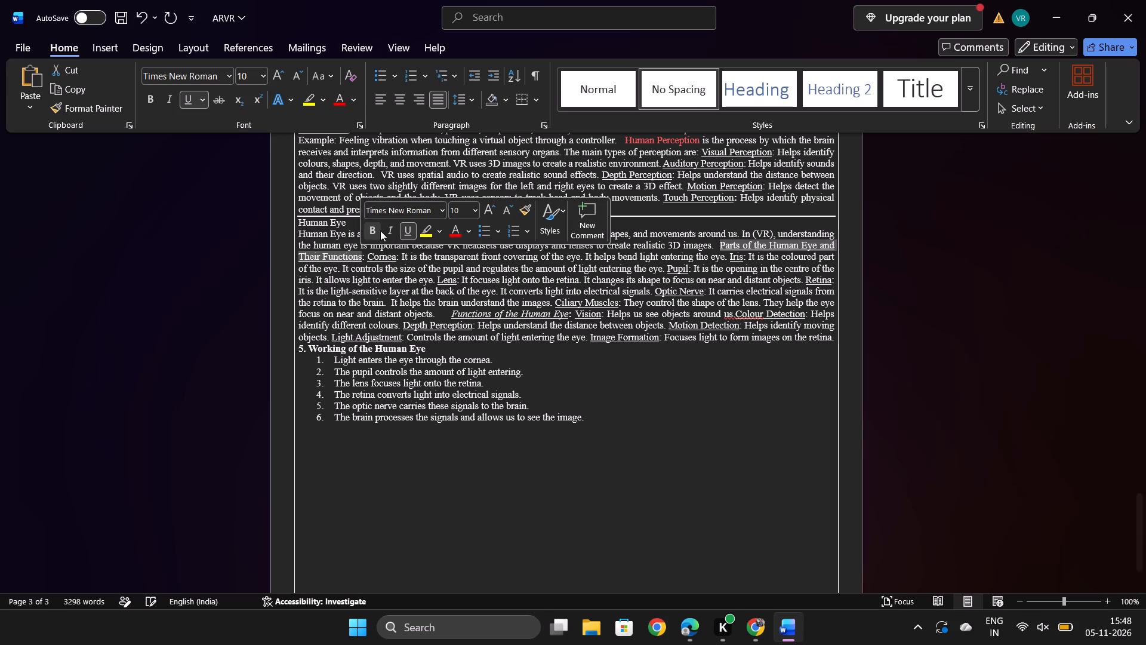
pyautogui.click(389, 231)
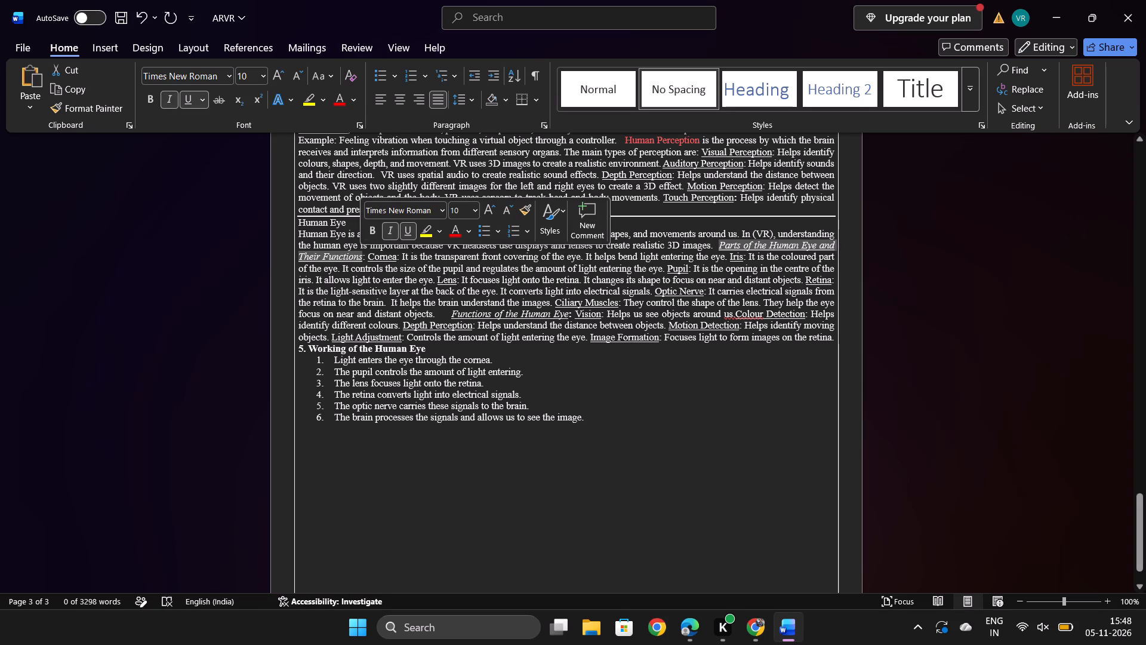
# Remove the number 5 from the start of the "Working of the Human Eye" heading.
pyautogui.click(311, 348)
pyautogui.press('BackSpace')
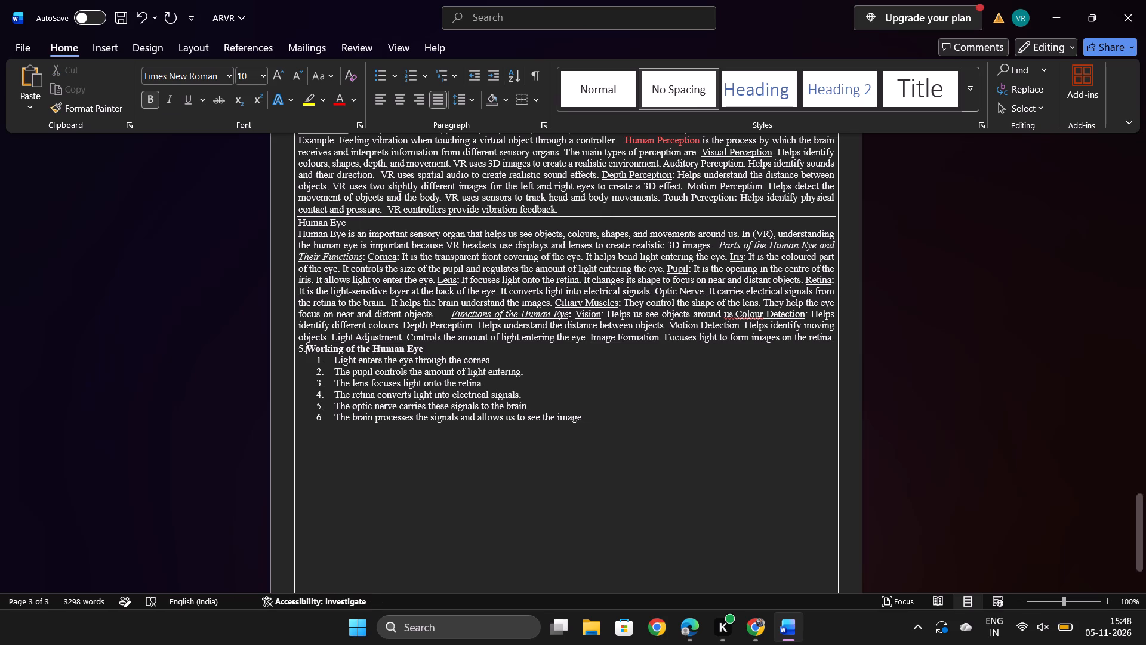
pyautogui.press('BackSpace')
pyautogui.press('BackSpace')
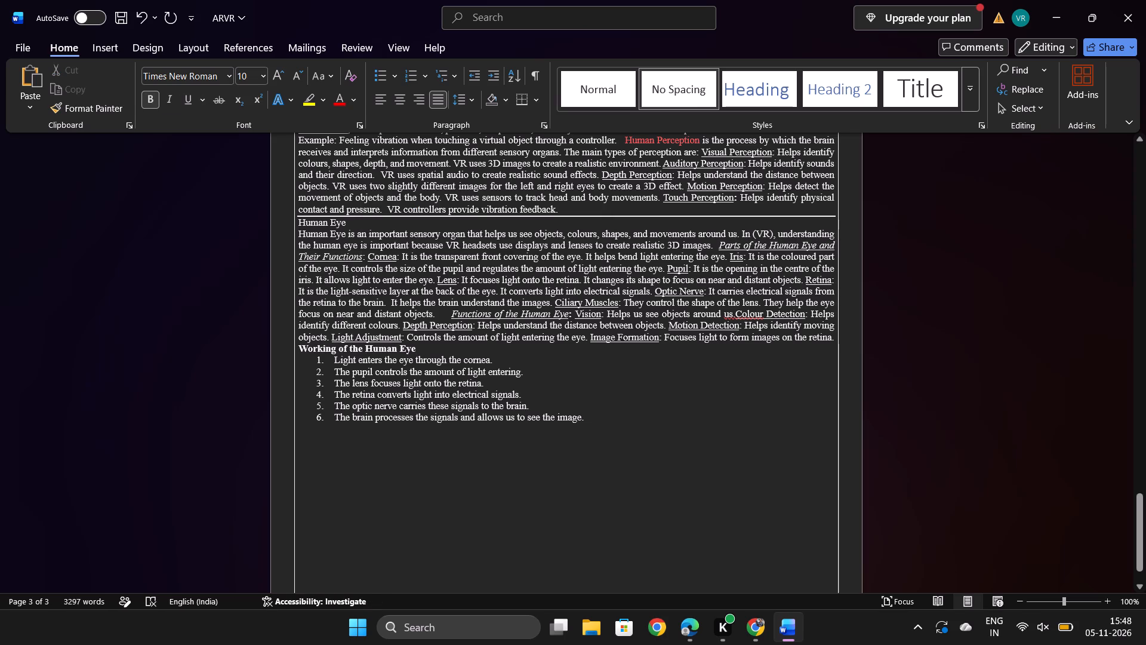
# Remove the numbers from the brain and optic nerve items and join each to the preceding sentence, separated by two spaces.
pyautogui.click(334, 416)
pyautogui.press('BackSpace')
pyautogui.press('BackSpace')
pyautogui.press('BackSpace')
pyautogui.press('BackSpace')
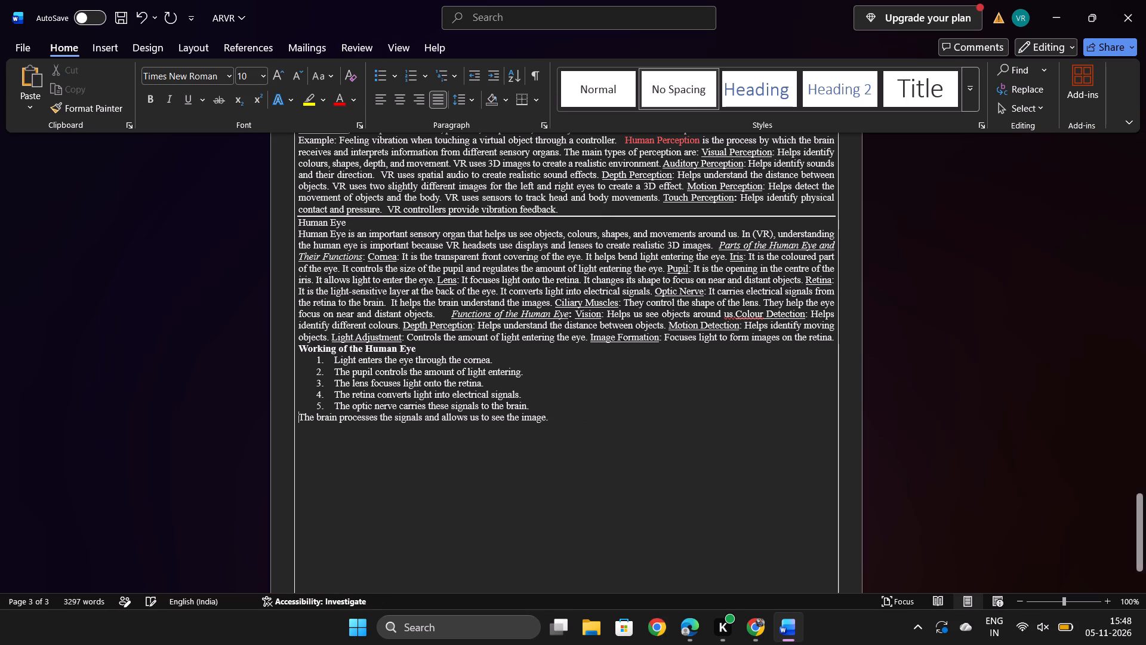
pyautogui.press('space')
pyautogui.press('space')
pyautogui.click(332, 407)
pyautogui.press('BackSpace')
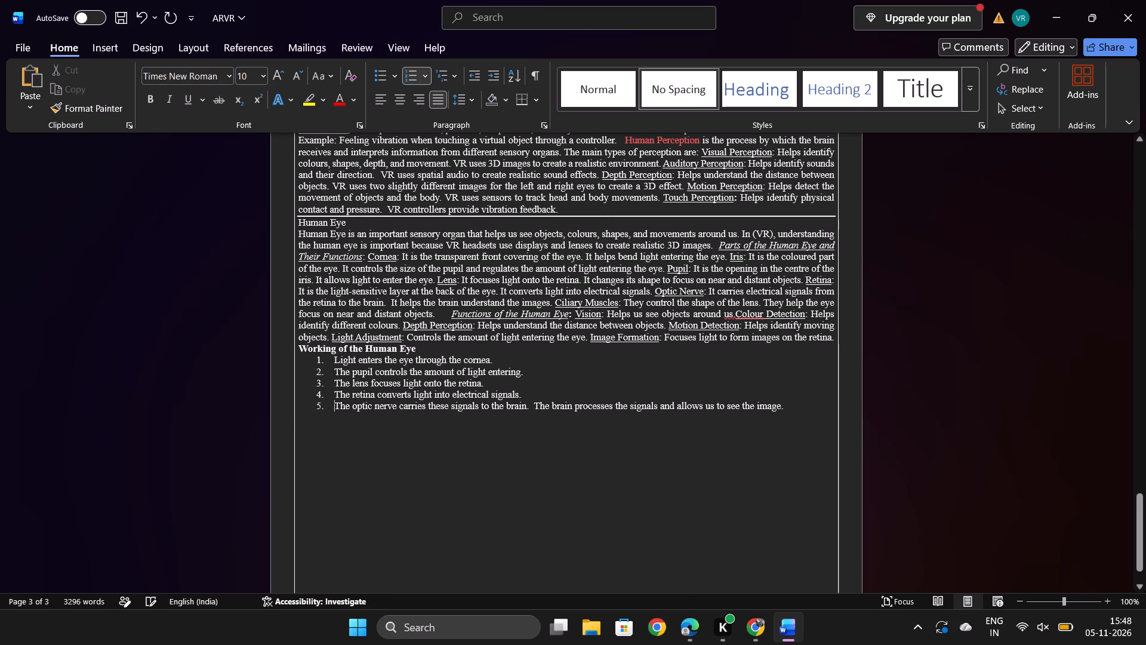
pyautogui.press('BackSpace')
pyautogui.press('BackSpace')
pyautogui.press('BackSpace')
pyautogui.press('space')
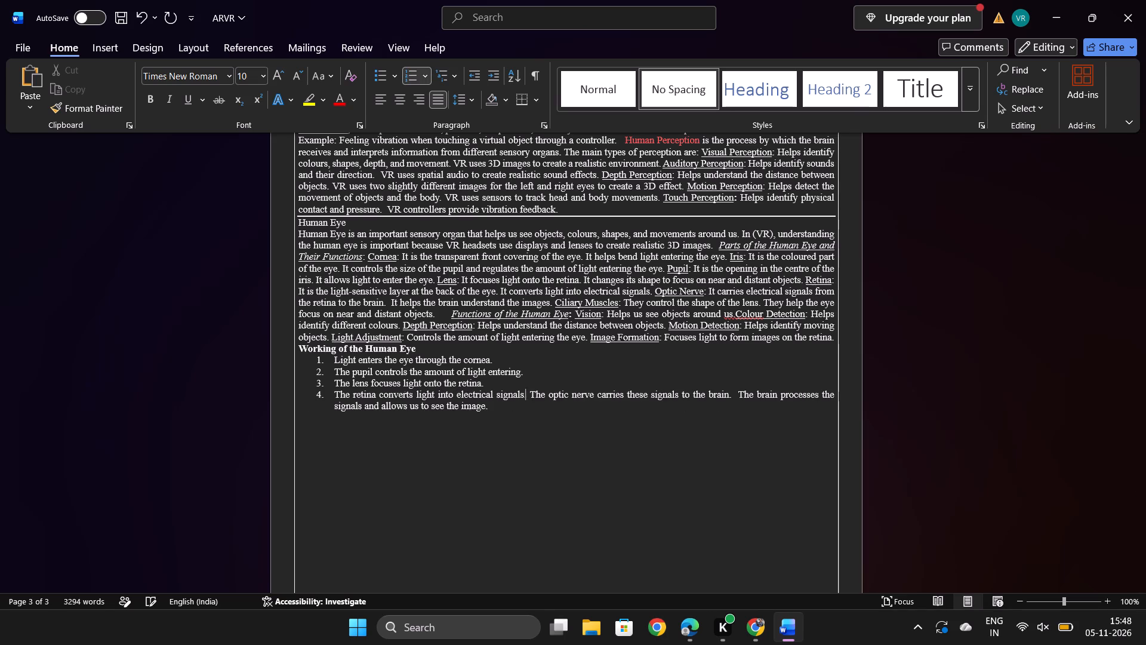
pyautogui.press('space')
# Remove the numbers from the retina and lens items and join each to the preceding sentence, separated by two spaces.
pyautogui.click(330, 395)
pyautogui.press('BackSpace')
pyautogui.press('BackSpace')
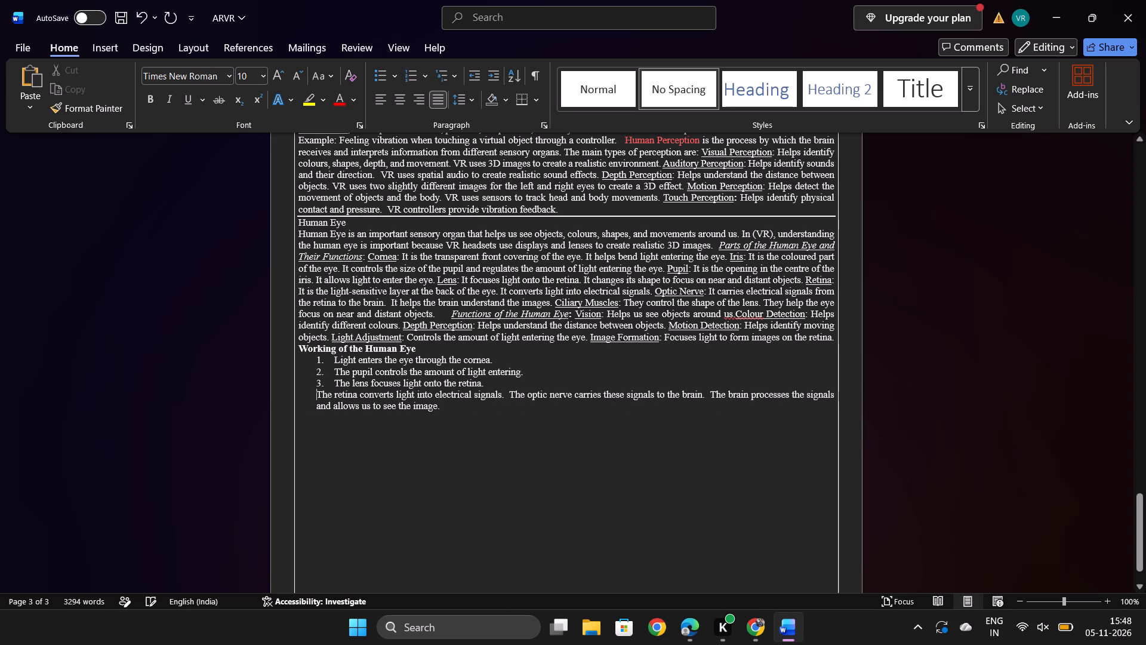
pyautogui.press('BackSpace')
pyautogui.press('BackSpace')
pyautogui.press('space')
pyautogui.press('space')
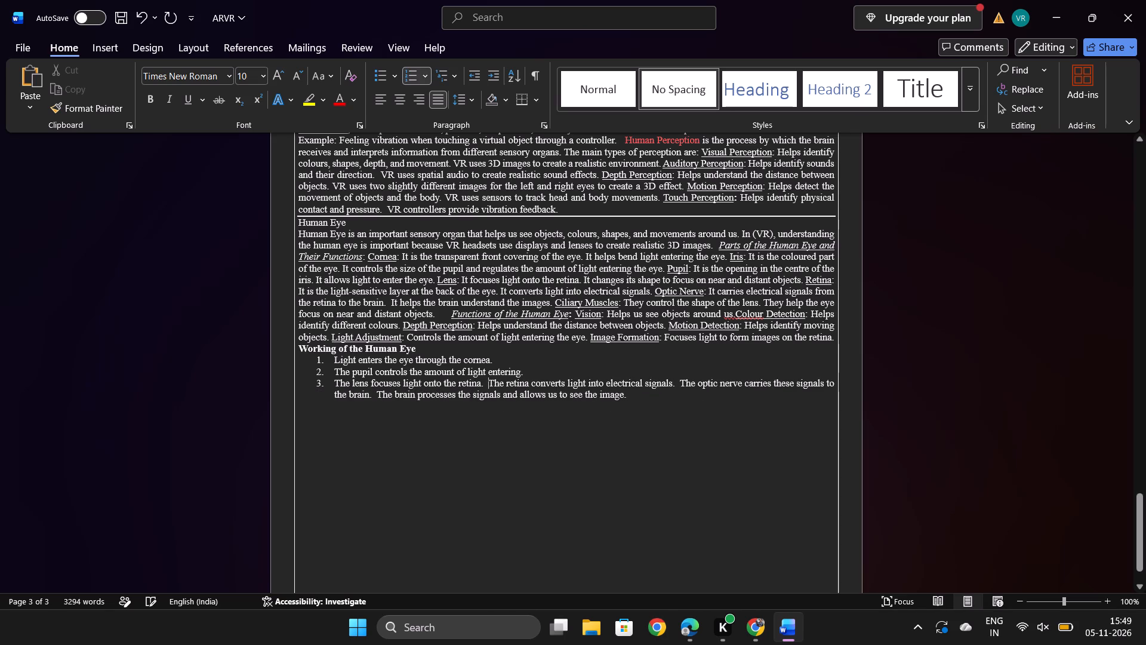
pyautogui.click(330, 385)
pyautogui.press('BackSpace')
pyautogui.press('BackSpace')
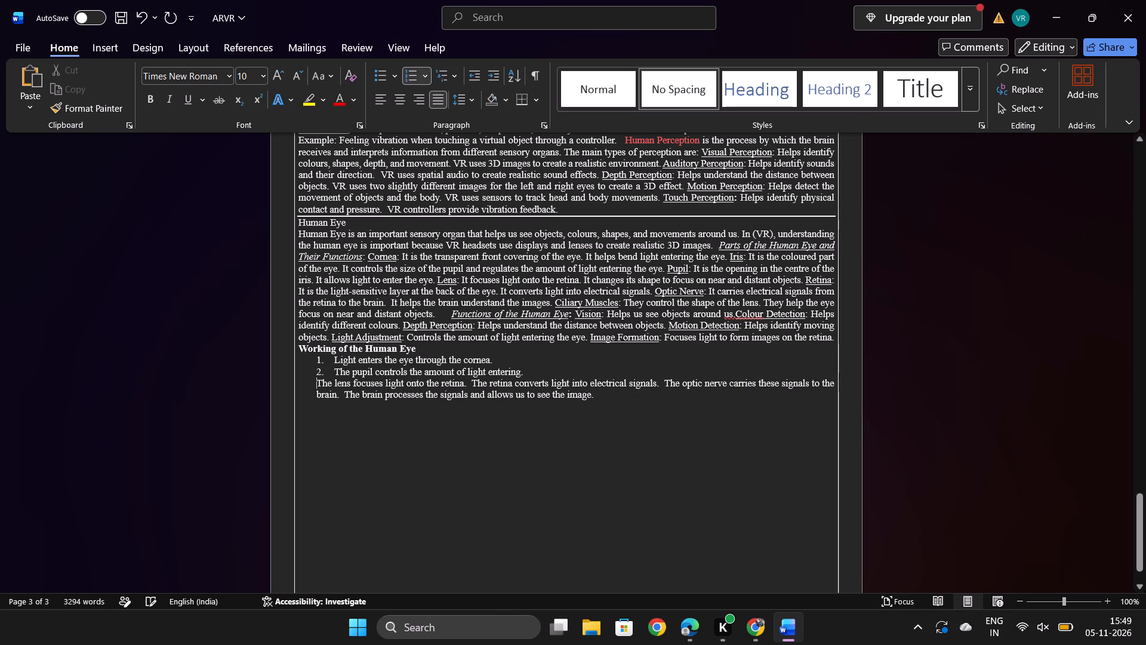
pyautogui.press('BackSpace')
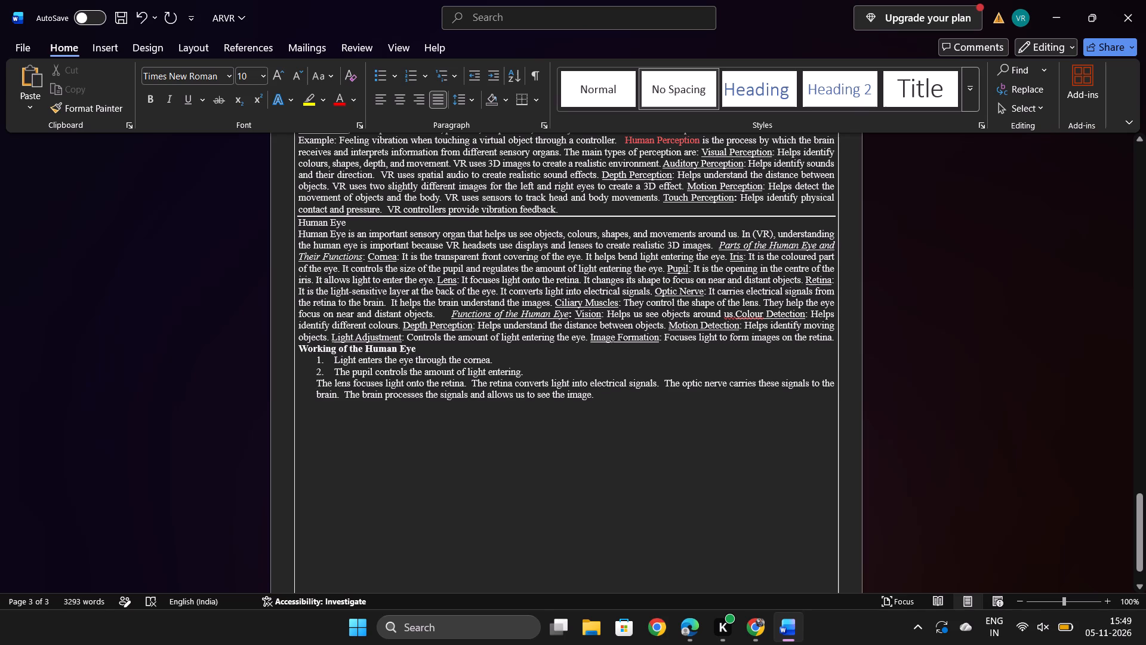
pyautogui.press('BackSpace')
pyautogui.press('space')
pyautogui.press('space')
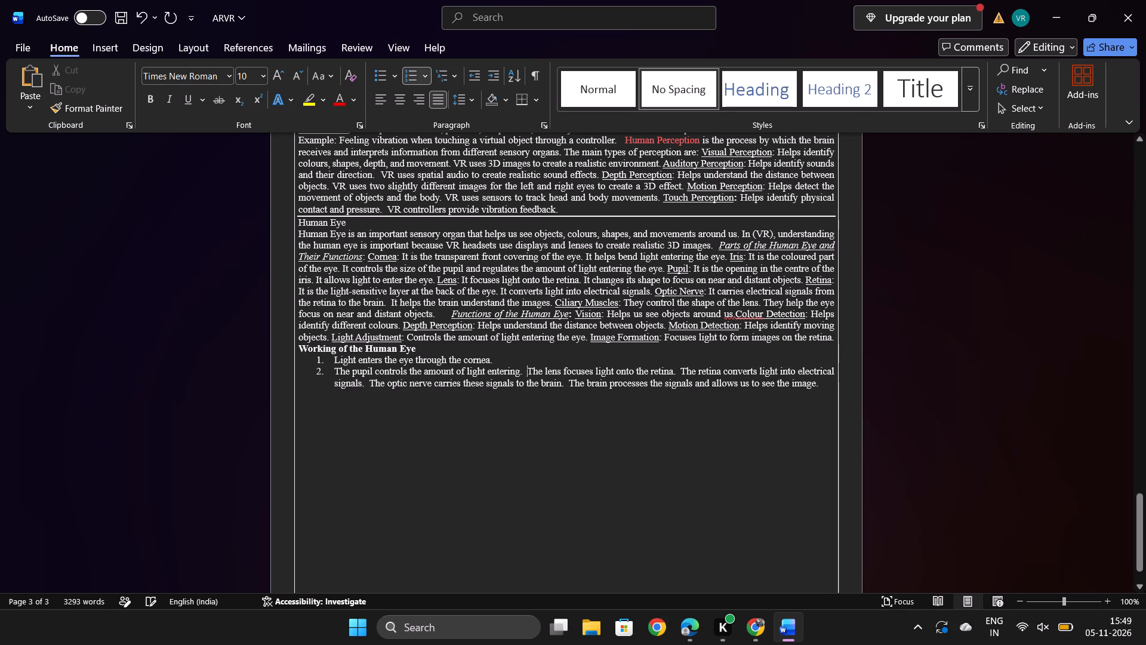
# Remove the number from the pupil item and join it to the cornea sentence, separated by two spaces.
pyautogui.click(331, 371)
pyautogui.press('BackSpace')
pyautogui.press('BackSpace')
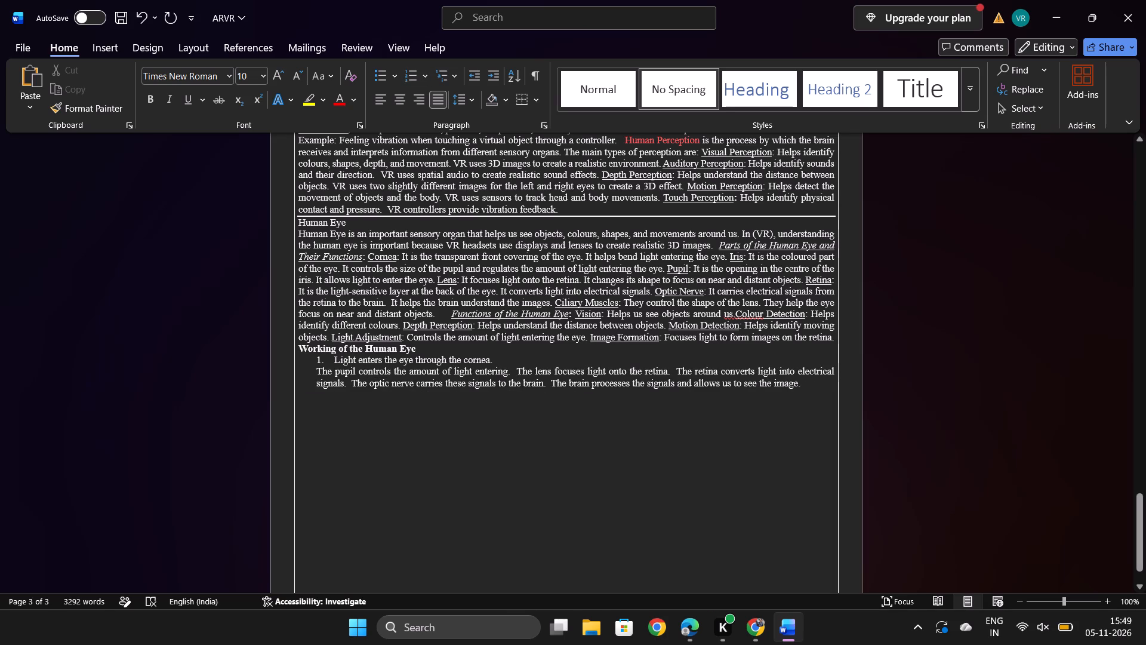
pyautogui.press('BackSpace')
pyautogui.press('BackSpace')
pyautogui.press('space')
pyautogui.press('space')
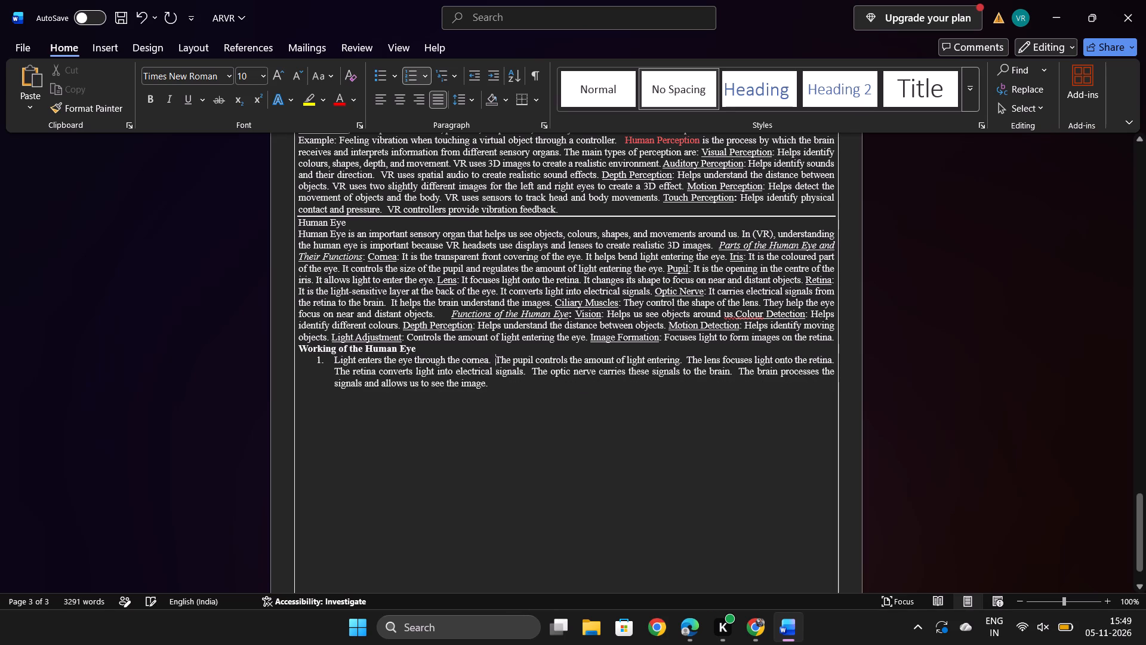
# Remove the number from the cornea sentence and join it to the "Working of the Human Eye" heading with a colon and two spaces.
pyautogui.click(333, 360)
pyautogui.press('BackSpace')
pyautogui.press('BackSpace')
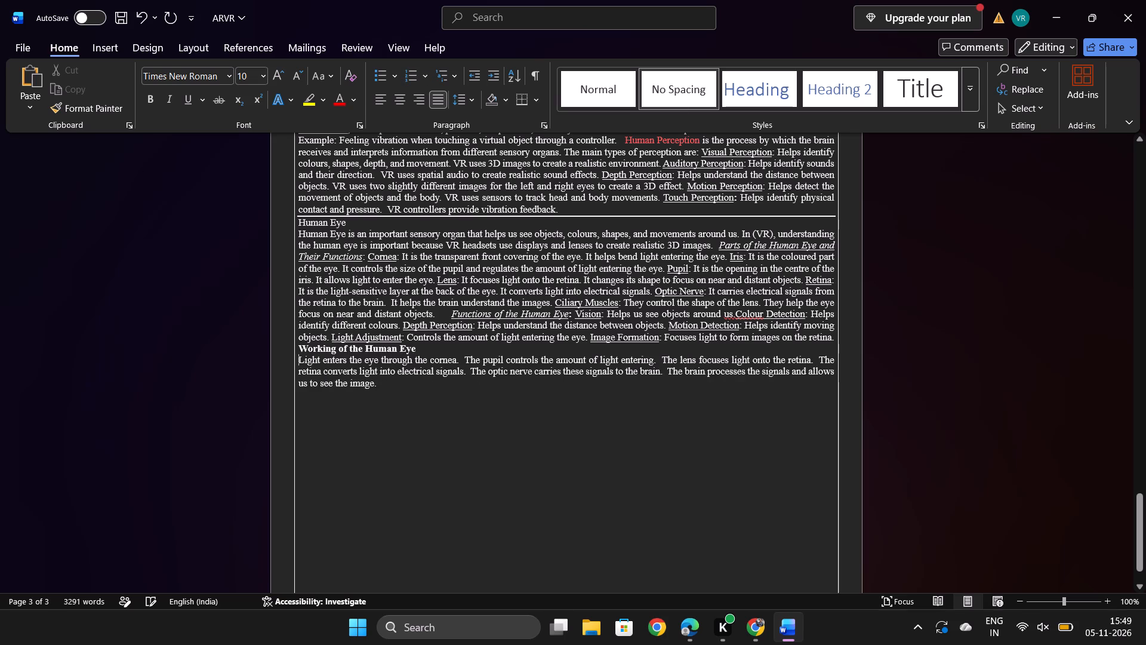
pyautogui.press('BackSpace')
pyautogui.hotkey('shift', ':')
pyautogui.press('space')
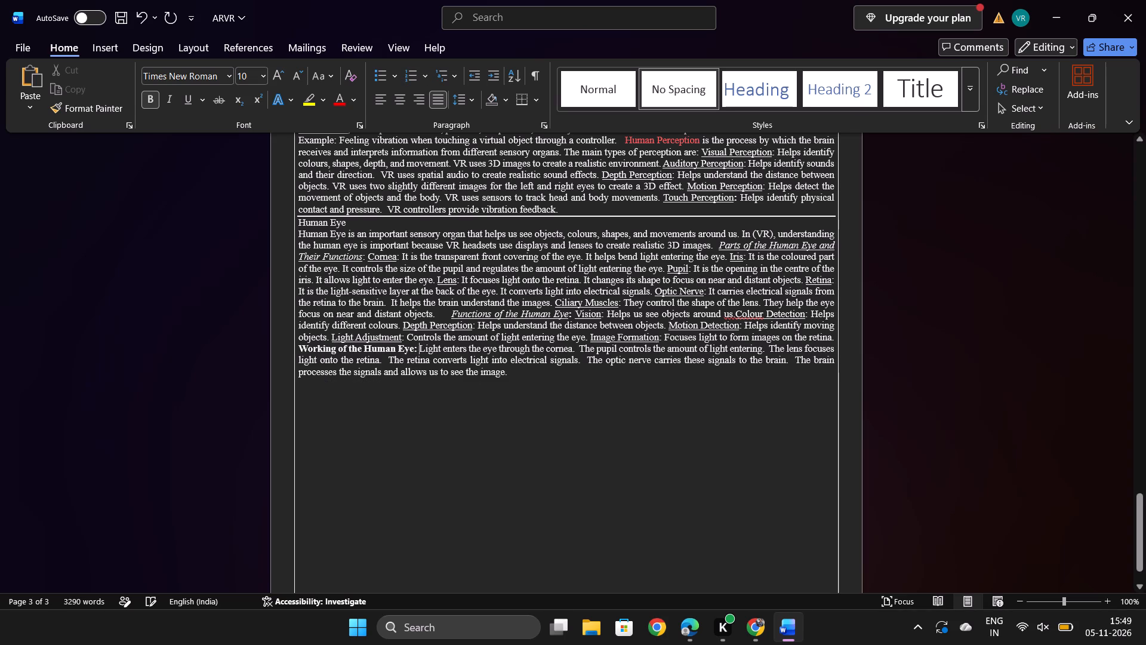
pyautogui.press('space')
# Underline and italicise the "Working of the Human Eye" heading text and remove its bold formatting.
pyautogui.moveTo(413, 350); pyautogui.dragTo(321, 349)
pyautogui.click(367, 324)
pyautogui.click(355, 325)
pyautogui.click(328, 325)
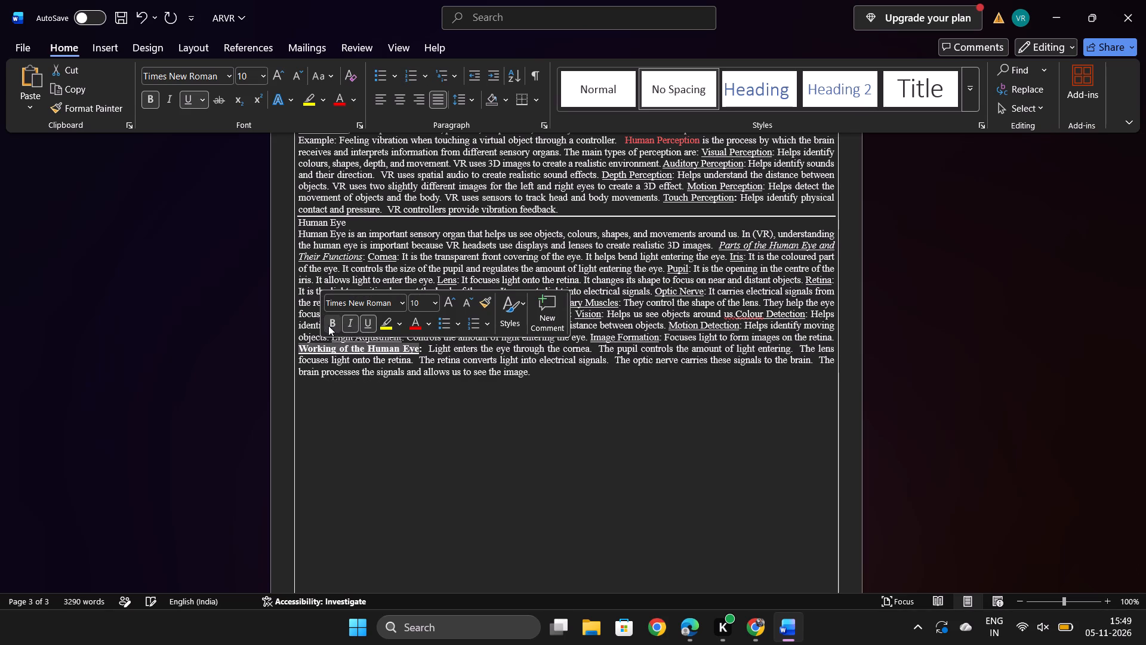
# Insert a horizontal divider line below the last sentence of the Human Eye section.
pyautogui.click(516, 378)
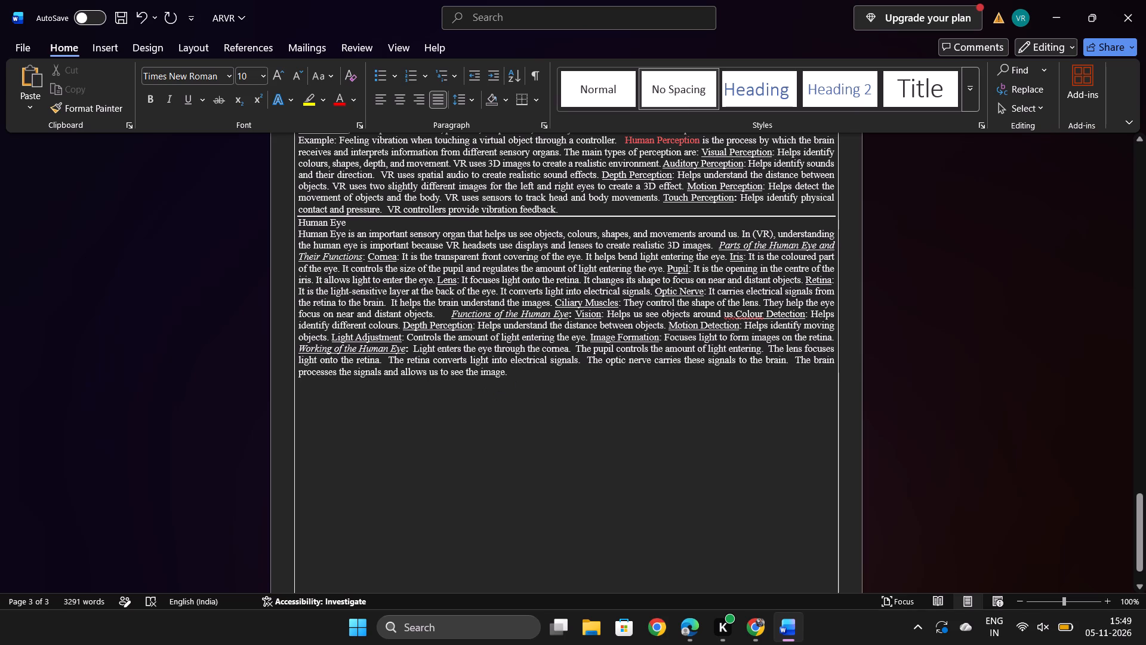
pyautogui.hotkey('shift', '_')
pyautogui.hotkey('shift', '_')
pyautogui.hotkey('shift', '_')
pyautogui.hotkey('shift', '_')
pyautogui.hotkey('shift', '_')
pyautogui.hotkey('shift', '_')
pyautogui.hotkey('shift', '_')
pyautogui.hotkey('shift', '_')
pyautogui.hotkey('shift', '_')
pyautogui.hotkey('shift', '_')
pyautogui.hotkey('shift', '_')
pyautogui.hotkey('shift', '_')
pyautogui.press('Return')
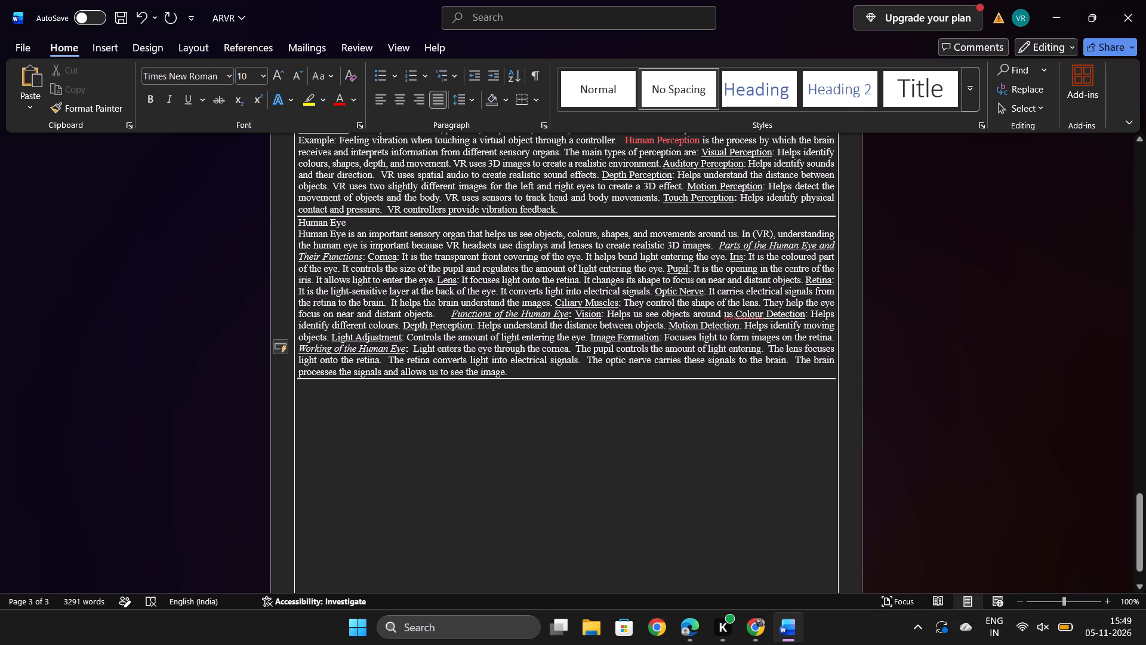
# Delete the separate "Human Eye" title line above the section's opening sentence.
pyautogui.moveTo(298, 231); pyautogui.dragTo(297, 222)
pyautogui.press('BackSpace')
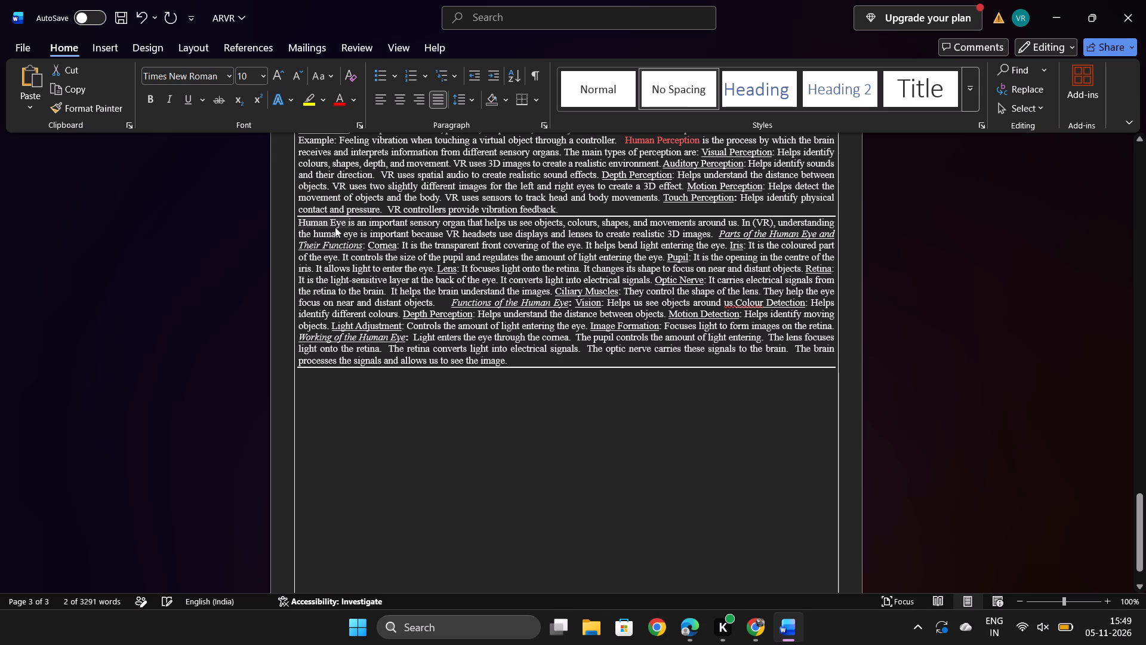
# Colour the words "Human Eye" red at the start of the section, and place the cursor below the divider line.
pyautogui.moveTo(341, 223); pyautogui.dragTo(301, 225)
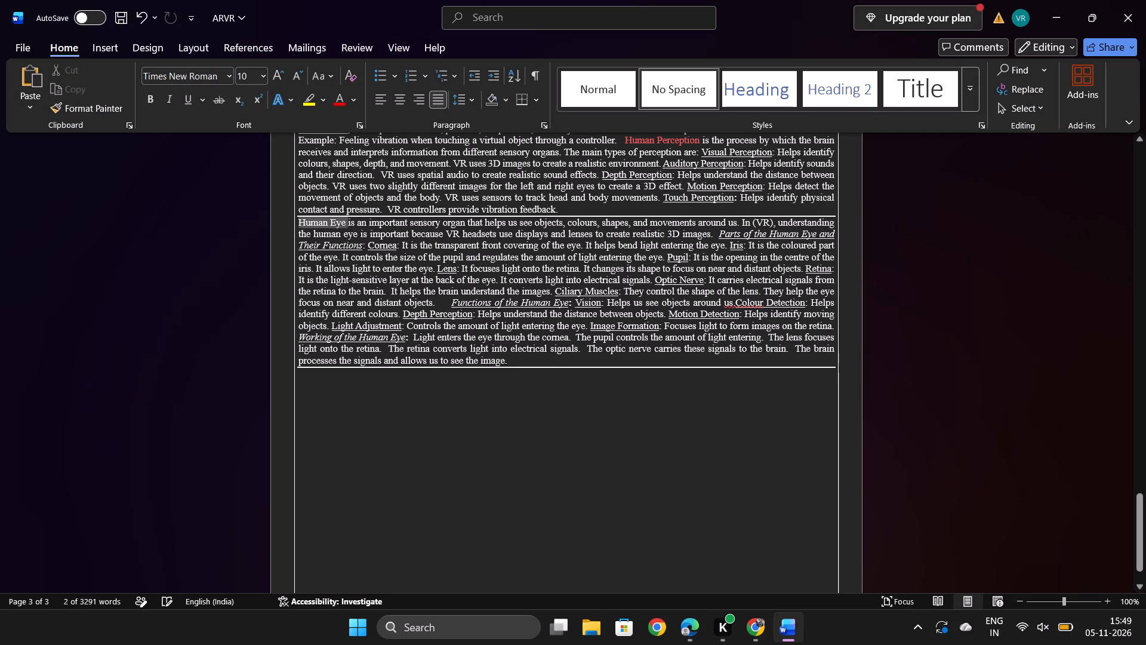
pyautogui.moveTo(301, 225); pyautogui.dragTo(300, 225)
pyautogui.click(395, 201)
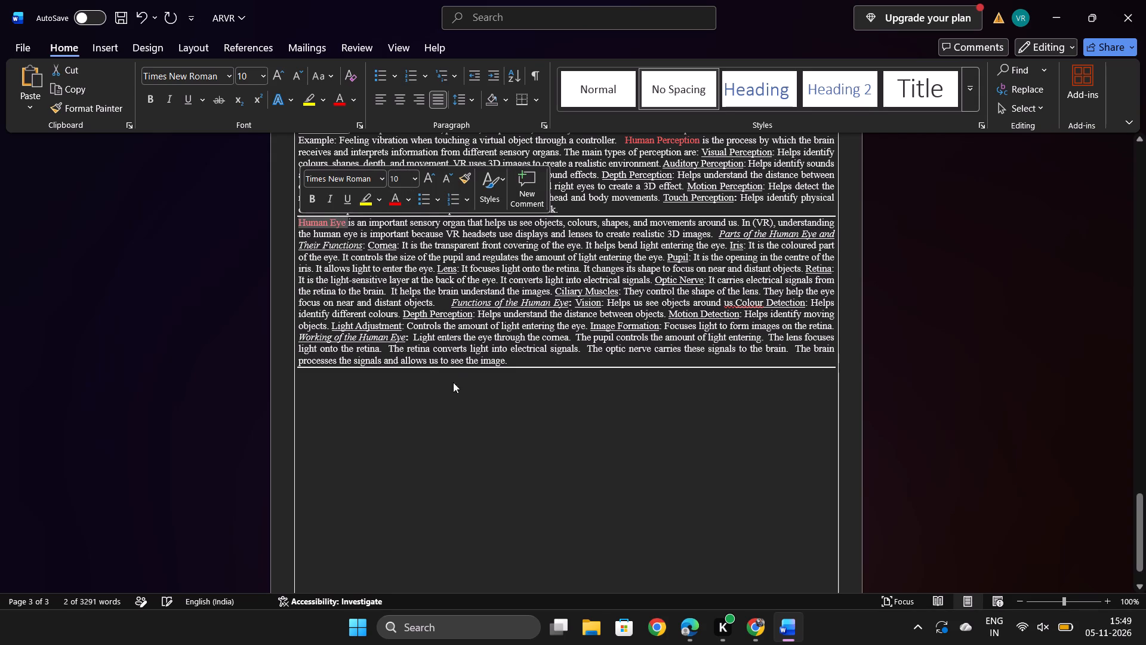
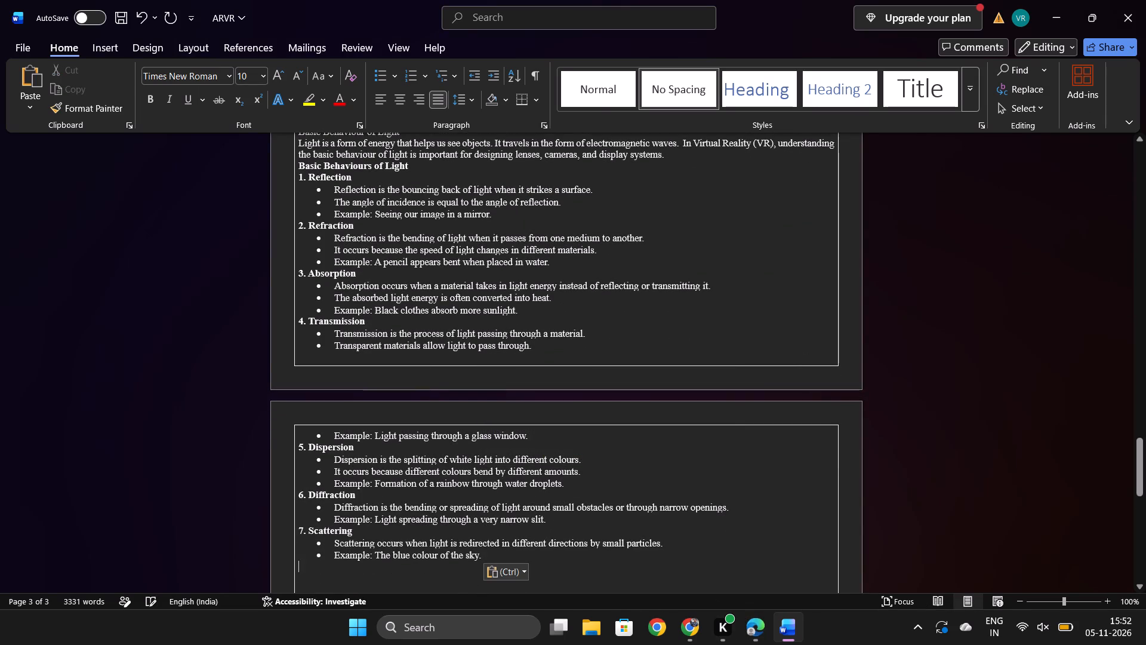
pyautogui.press('BackSpace')
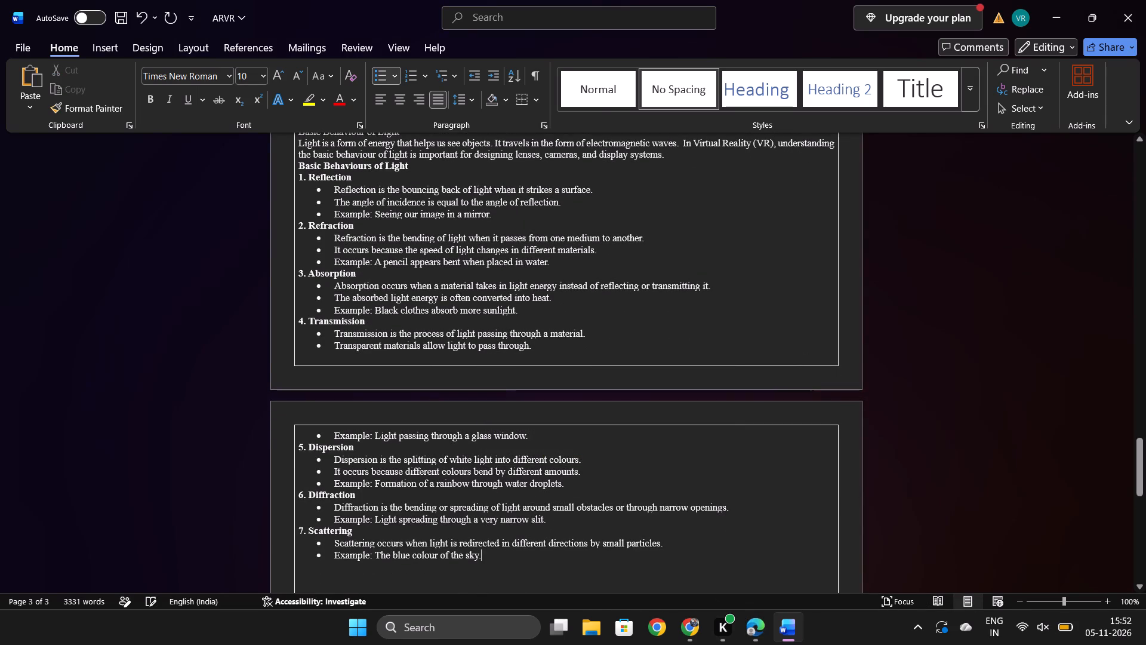
# Remove the bold formatting from the whole pasted text, from "Basic Behaviours of Light" to the Scattering example.
pyautogui.moveTo(491, 558); pyautogui.dragTo(295, 328)
pyautogui.scroll(3, 319, 398)
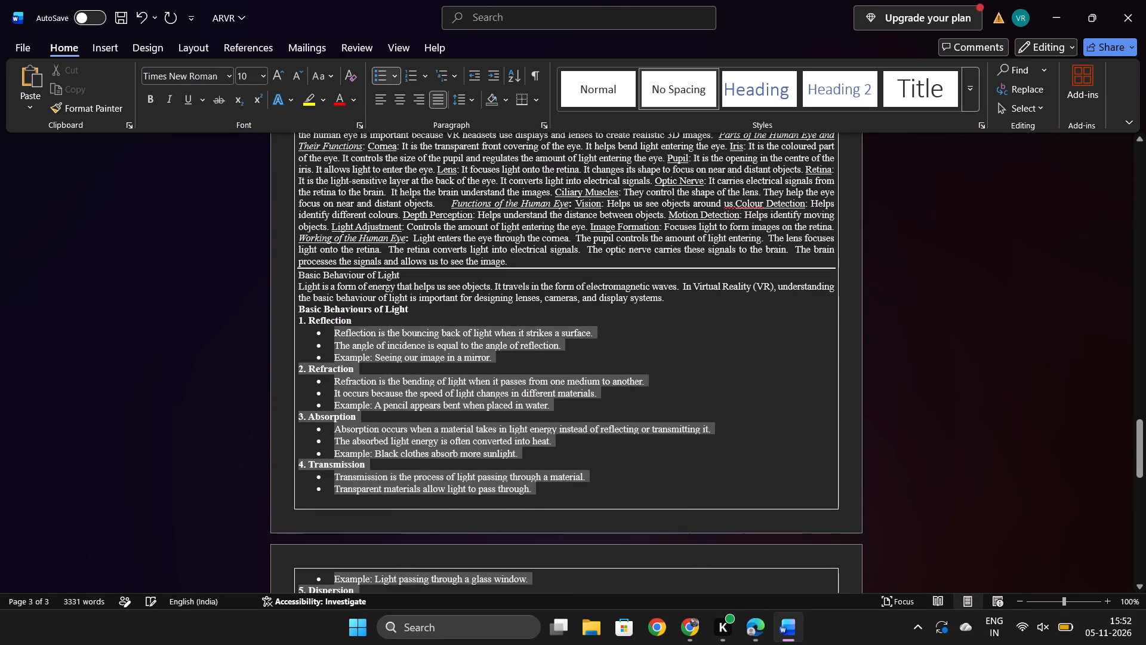
pyautogui.moveTo(295, 328); pyautogui.dragTo(294, 310)
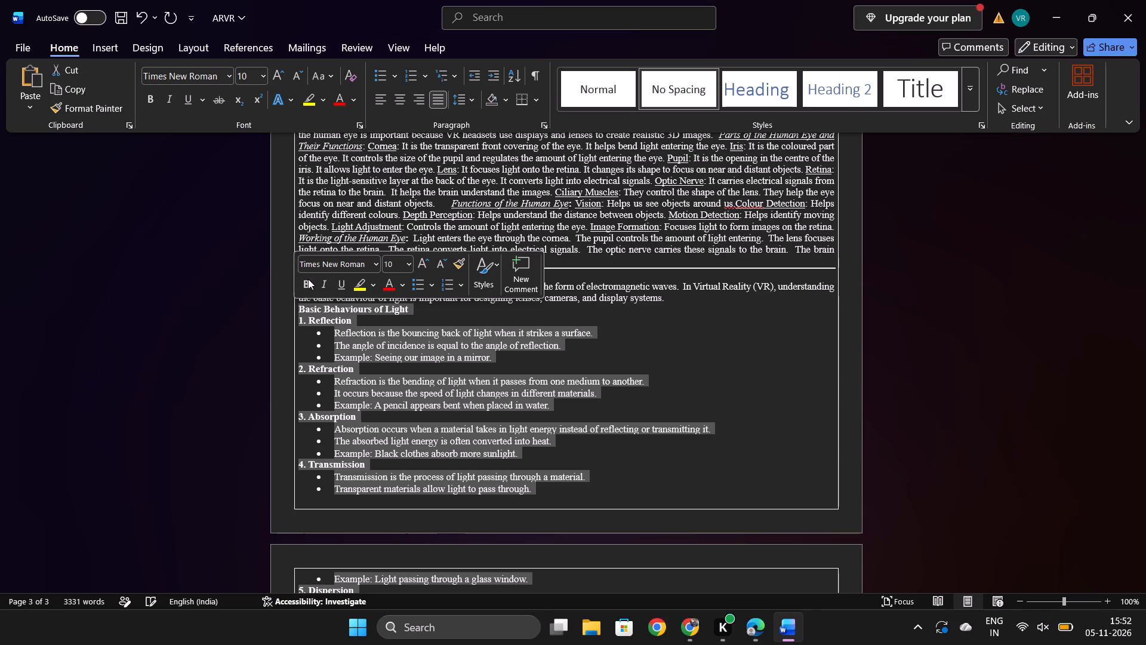
pyautogui.click(307, 279)
pyautogui.click(393, 354)
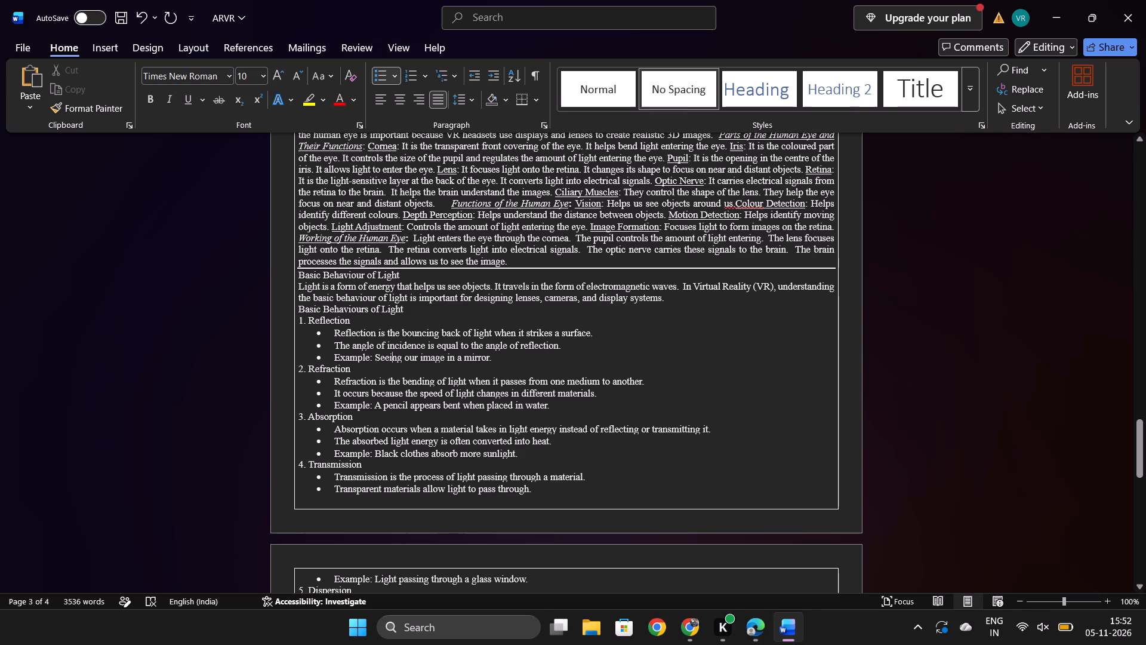
pyautogui.scroll(-1, 379, 473)
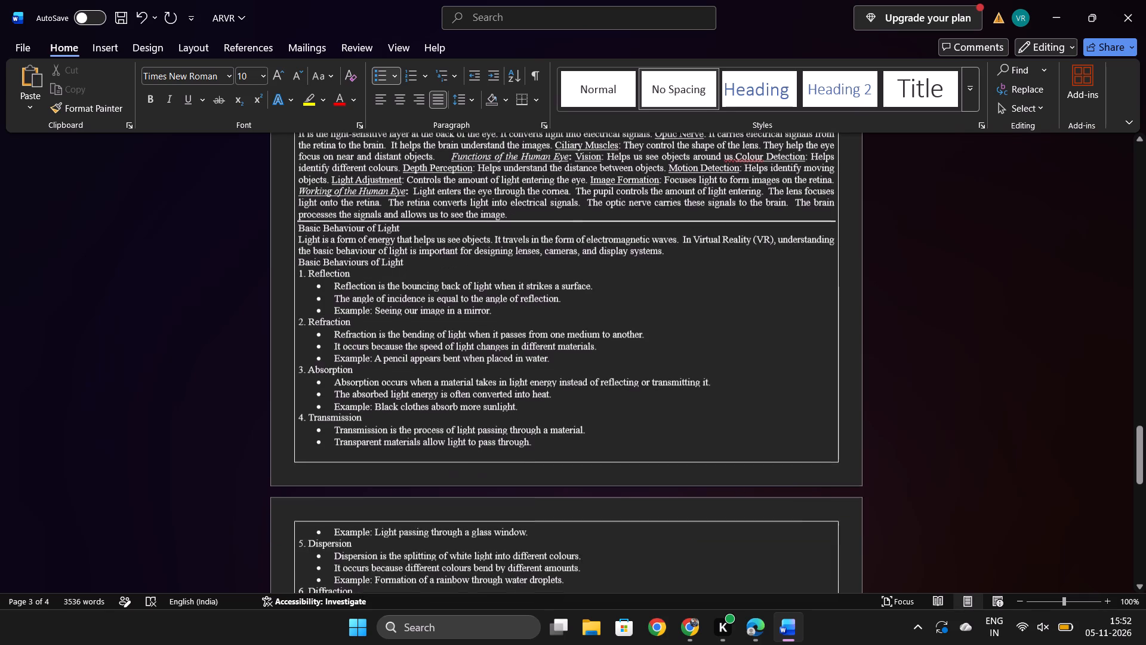
# Merge the Scattering heading and its two bullets into one unbulleted line, with a colon and space after the heading.
pyautogui.scroll(-3, 374, 486)
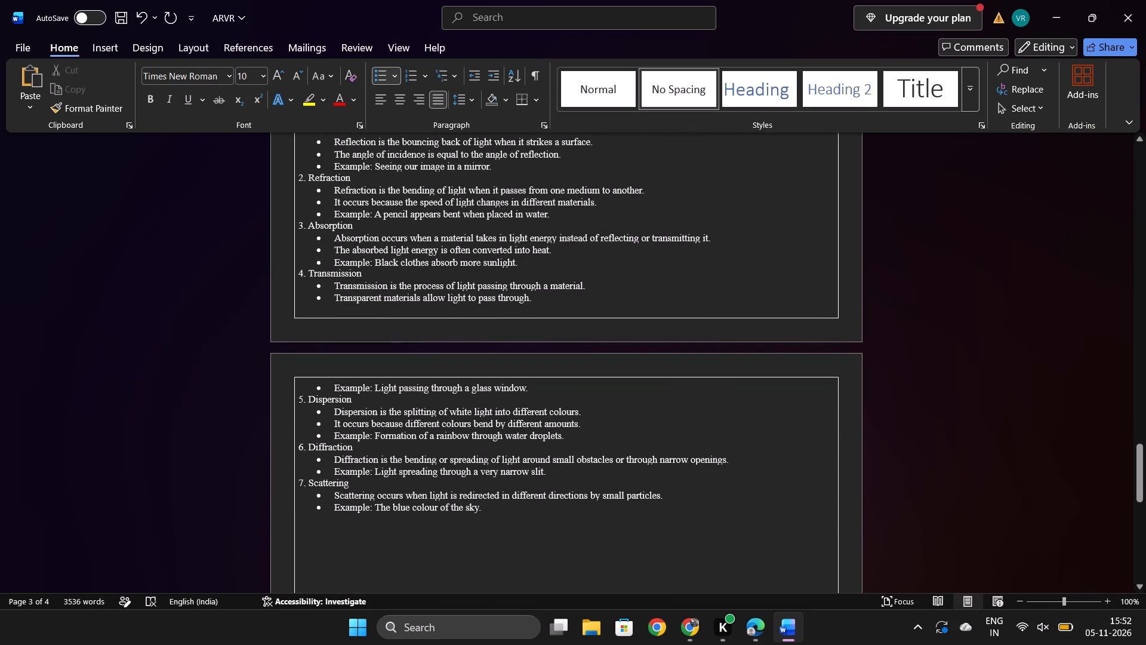
pyautogui.click(334, 509)
pyautogui.press('BackSpace')
pyautogui.press('BackSpace')
pyautogui.press('BackSpace')
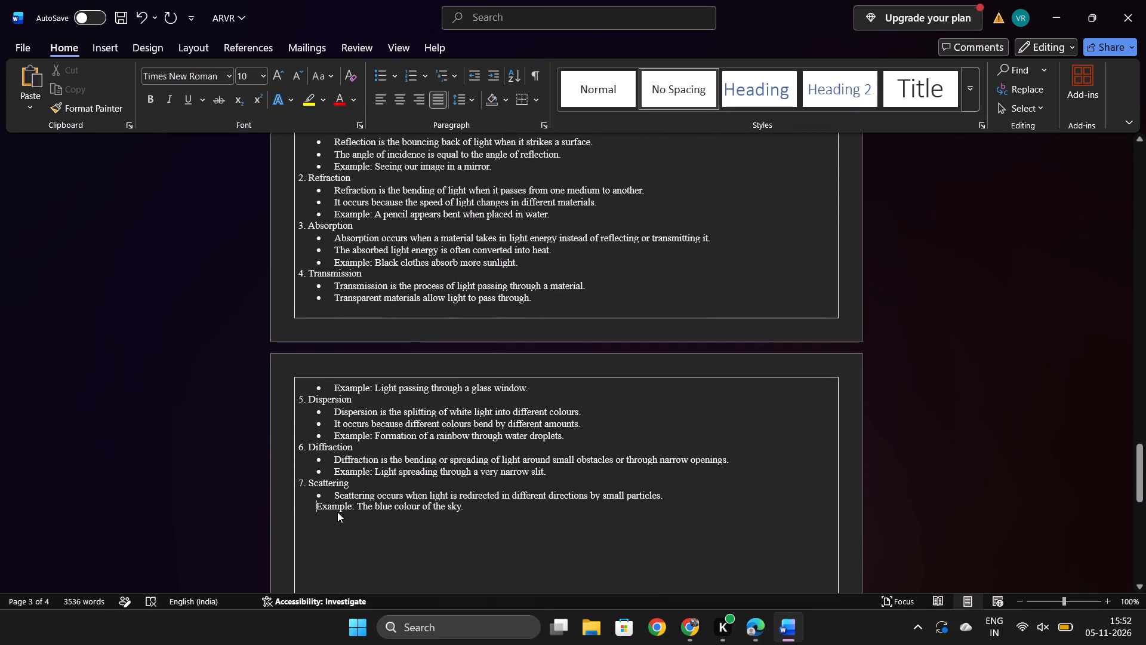
pyautogui.press('BackSpace')
pyautogui.press('space')
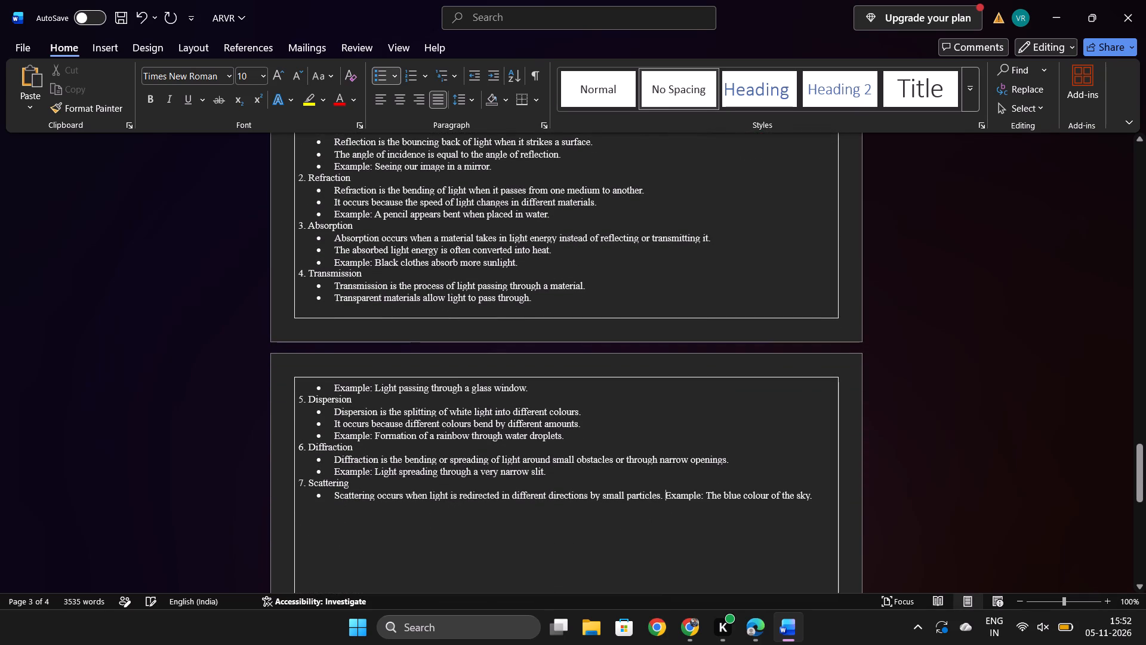
pyautogui.moveTo(332, 497); pyautogui.dragTo(304, 498)
pyautogui.press('BackSpace')
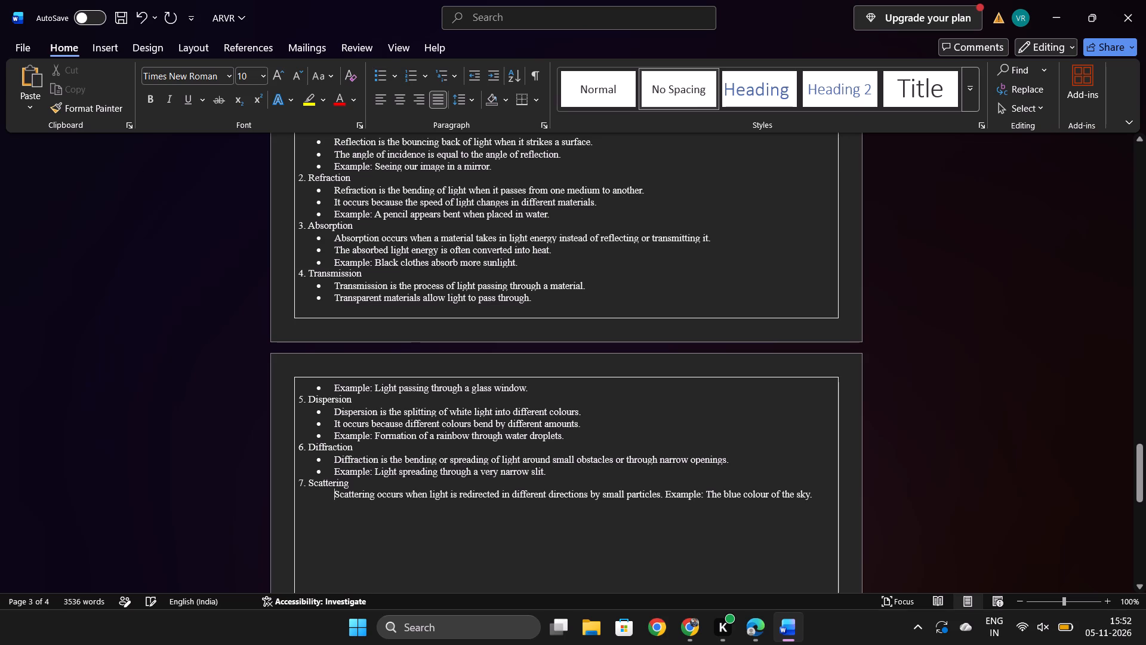
pyautogui.press('BackSpace')
pyautogui.press('BackSpace')
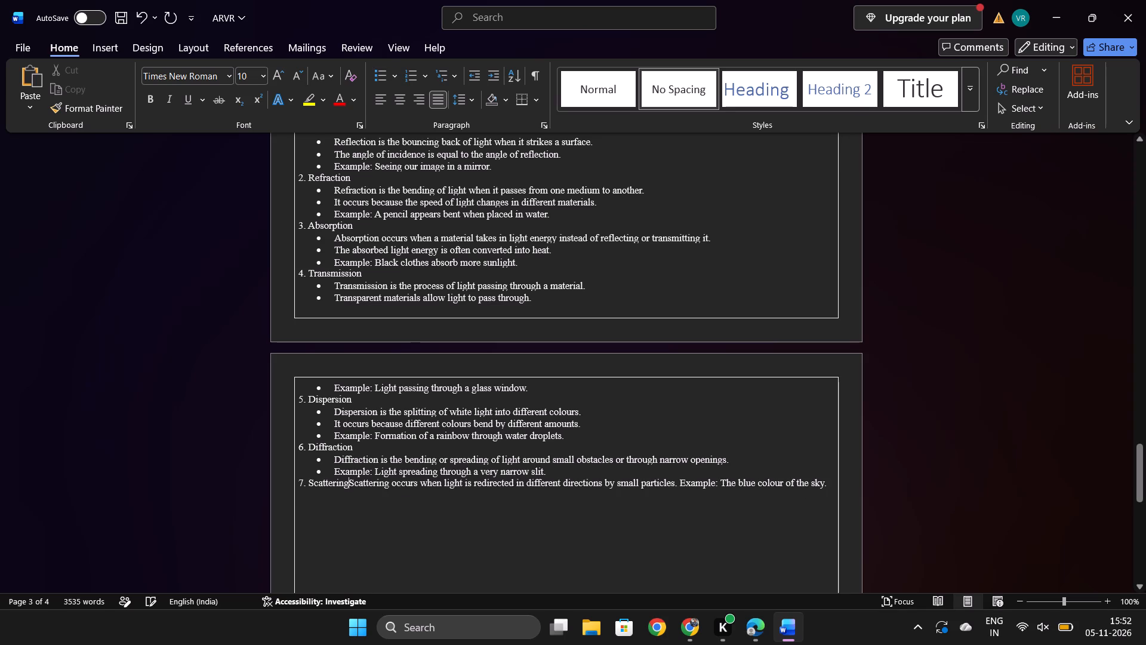
pyautogui.hotkey('shift', ':')
pyautogui.press('space')
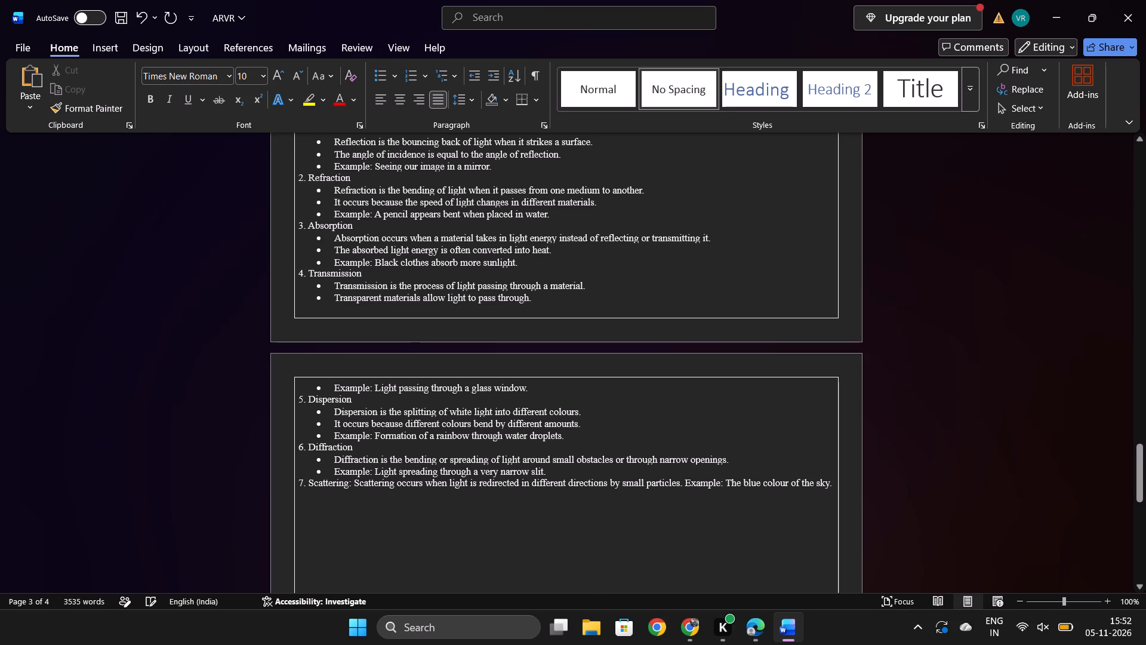
# Merge the Diffraction heading and its two bullets into one unbulleted paragraph, adding a colon and space after the heading.
pyautogui.click(333, 474)
pyautogui.press('BackSpace')
pyautogui.press('BackSpace')
pyautogui.press('BackSpace')
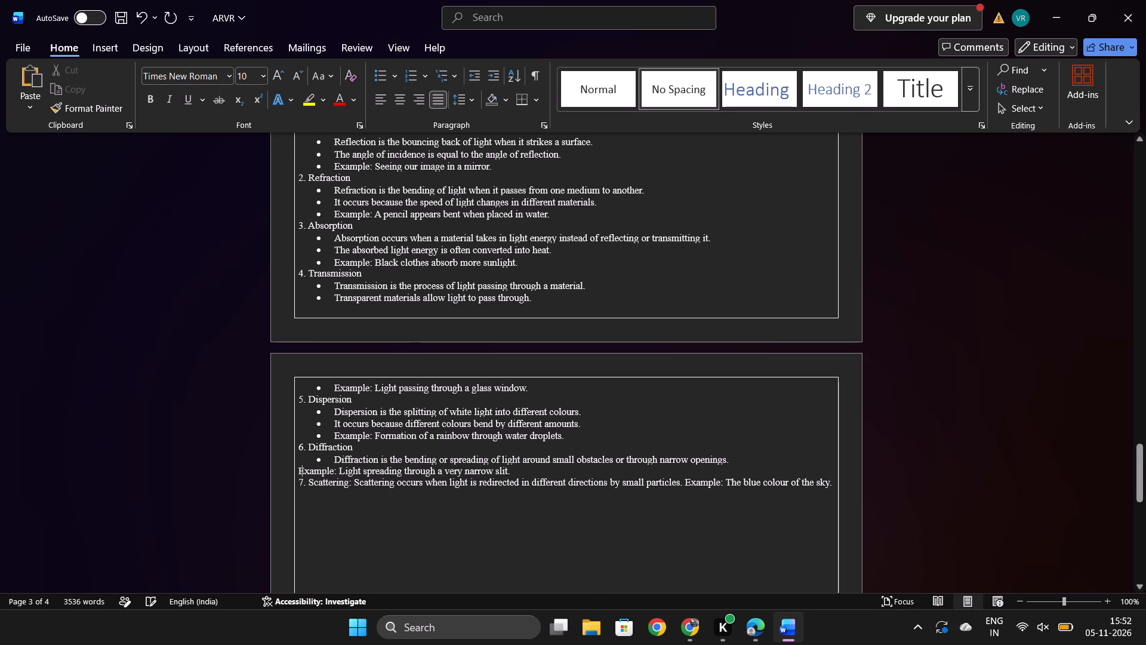
pyautogui.press('BackSpace')
pyautogui.press('space')
pyautogui.click(334, 459)
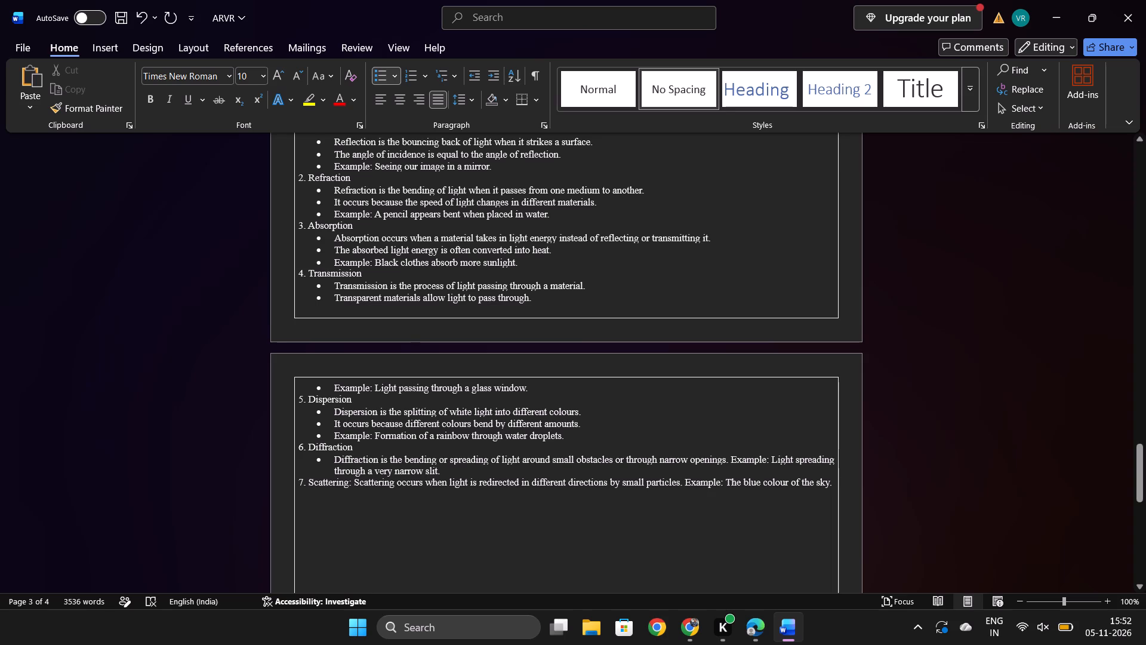
pyautogui.press('BackSpace')
pyautogui.press('BackSpace')
pyautogui.press('BackSpace')
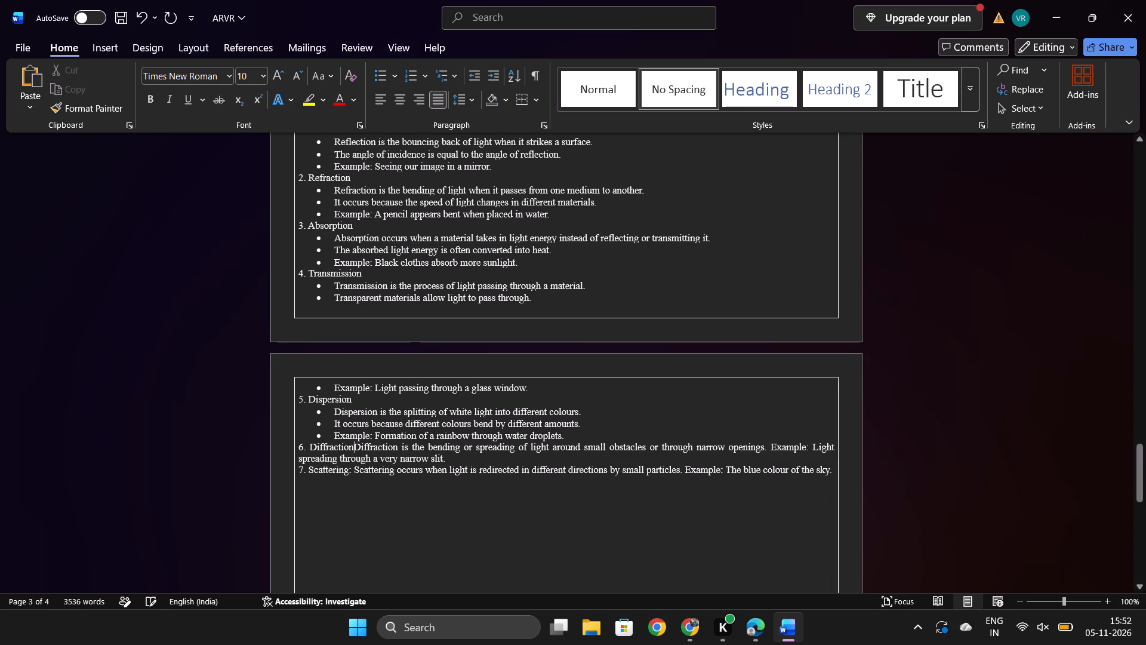
pyautogui.hotkey('shift', ':')
pyautogui.press('space')
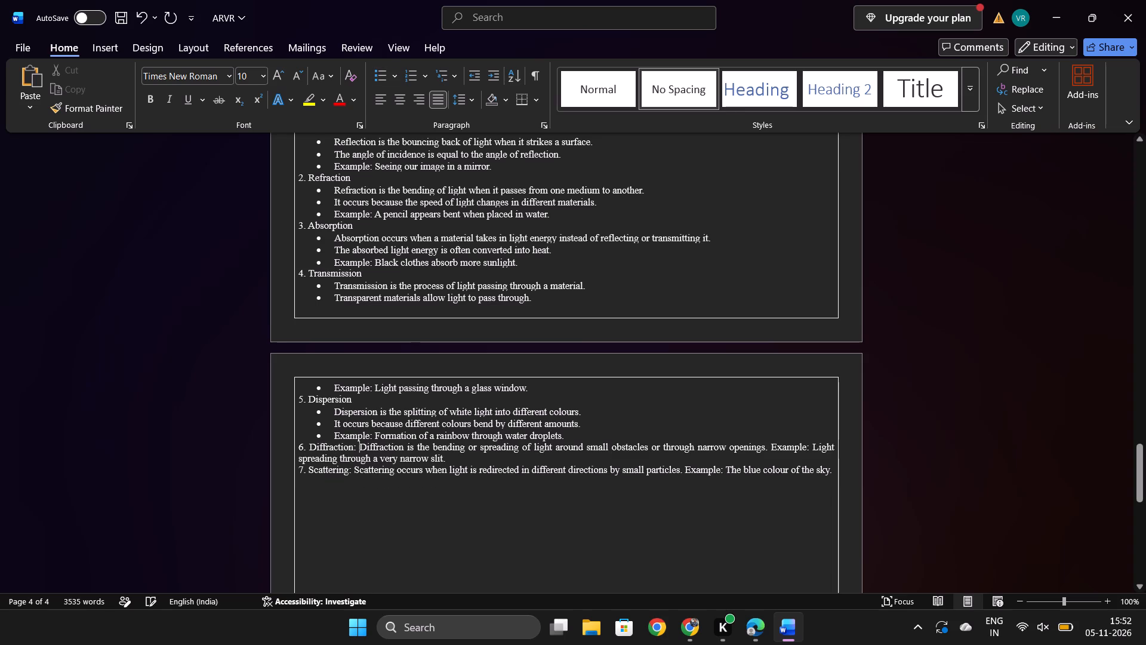
# Merge the three Dispersion bullets into one, separated by spaces, and join the unbulleted text directly onto the Dispersion heading line.
pyautogui.click(332, 436)
pyautogui.press('BackSpace')
pyautogui.press('BackSpace')
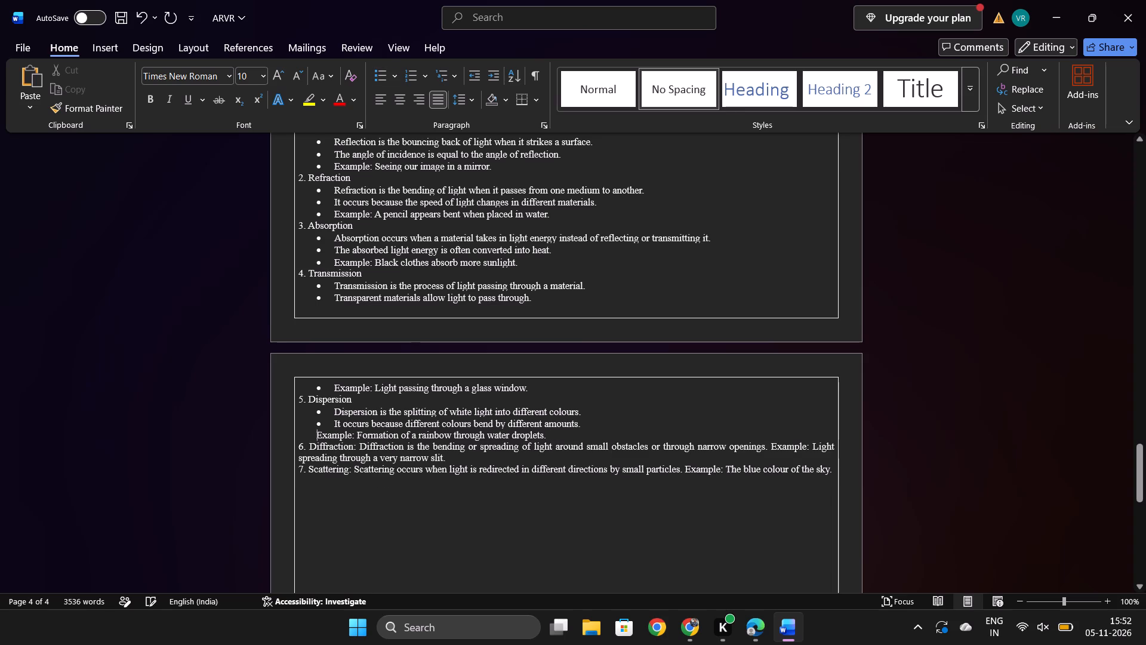
pyautogui.press('BackSpace')
pyautogui.press('BackSpace')
pyautogui.press('space')
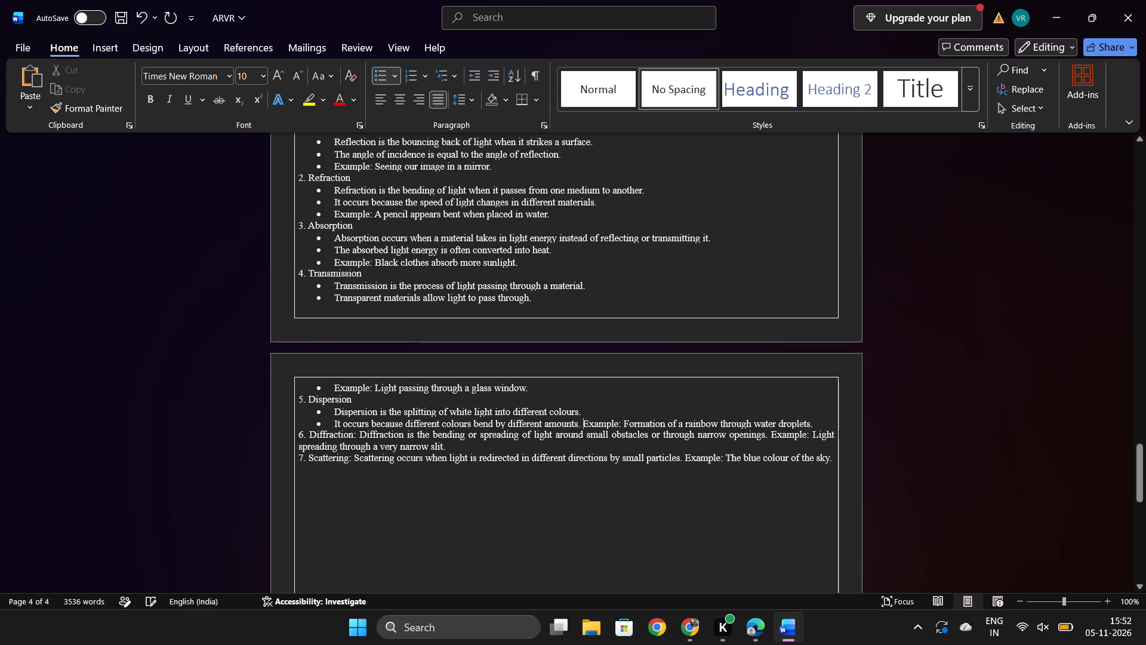
pyautogui.click(332, 424)
pyautogui.press('BackSpace')
pyautogui.press('BackSpace')
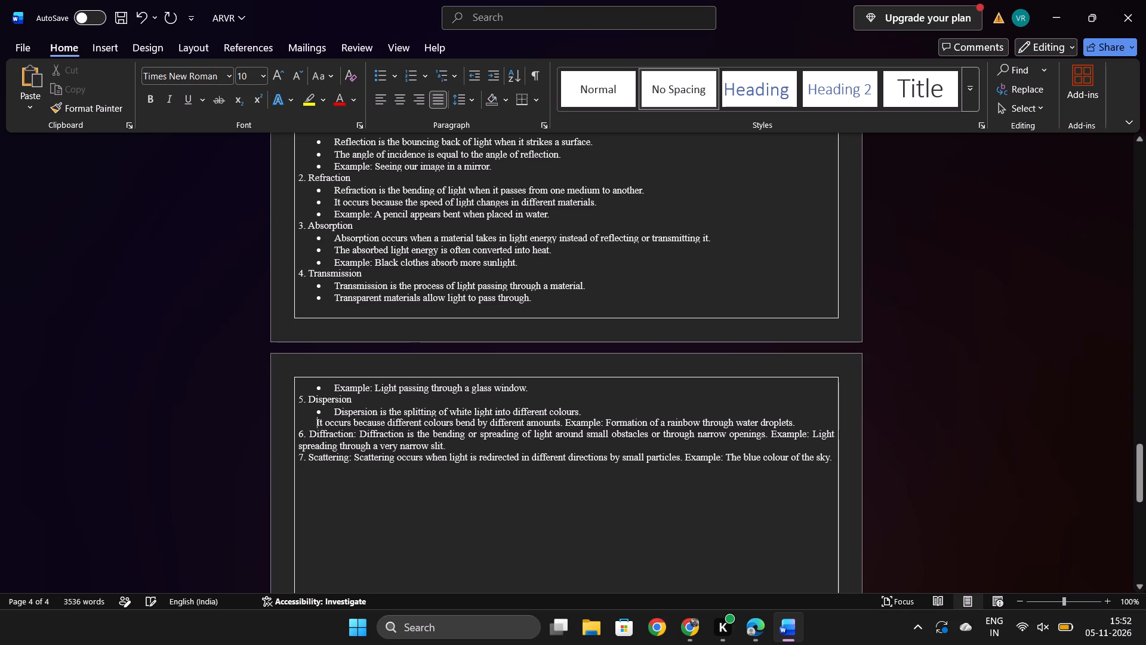
pyautogui.press('BackSpace')
pyautogui.press('BackSpace')
pyautogui.press('space')
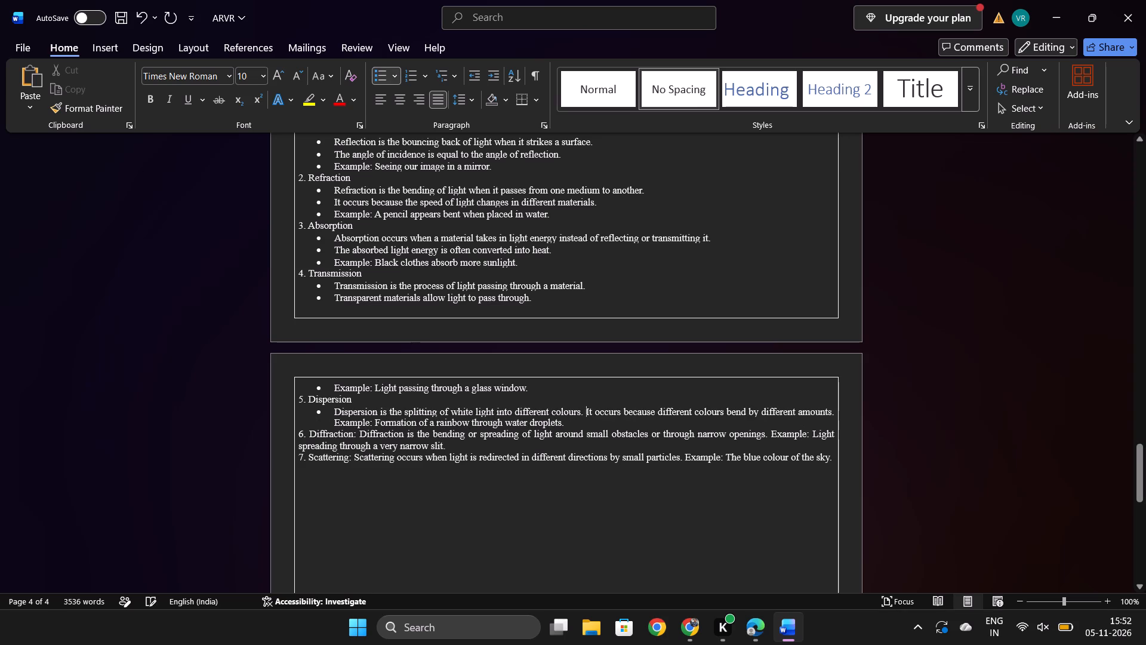
pyautogui.click(398, 401)
pyautogui.press('Right')
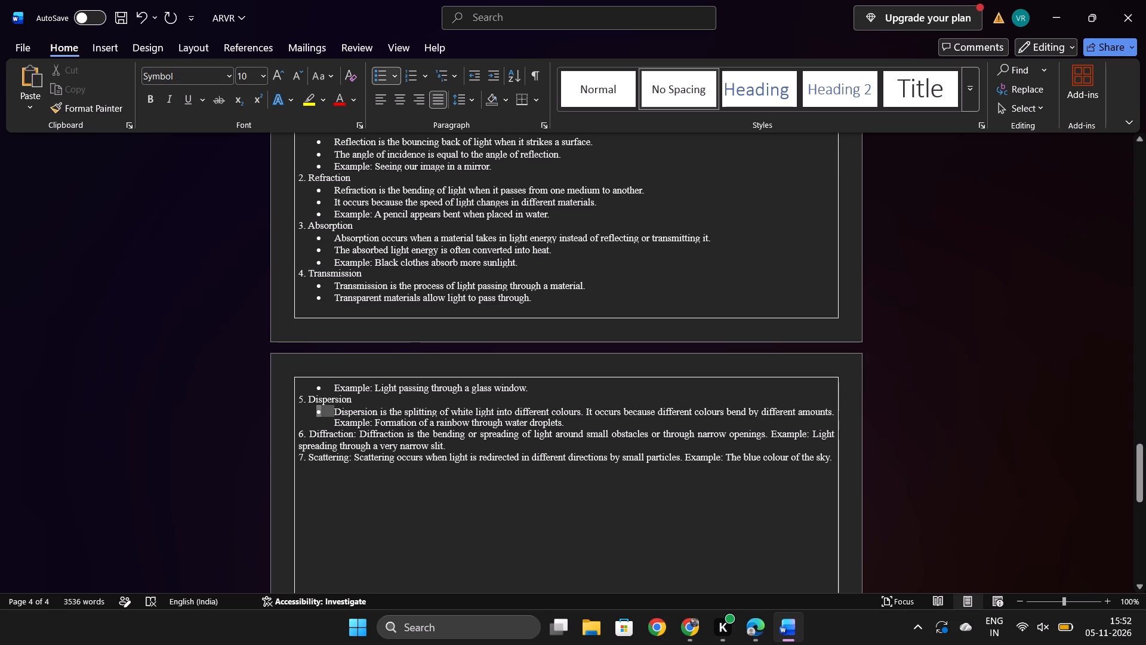
pyautogui.press('BackSpace')
pyautogui.press('BackSpace')
pyautogui.press('BackSpace')
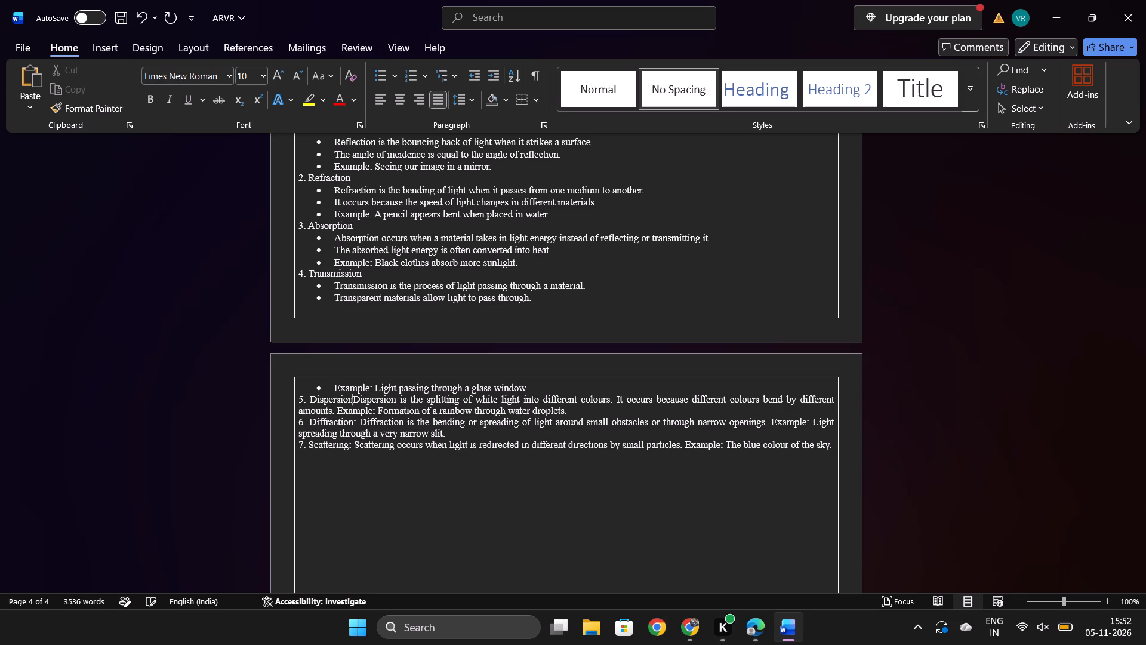
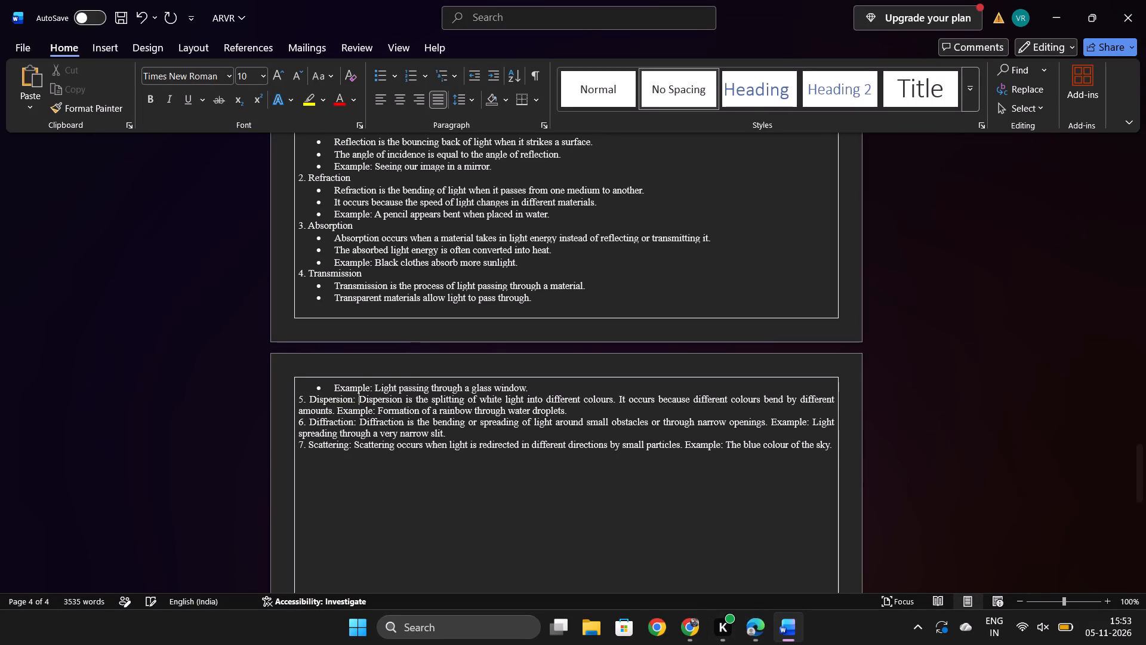
# Merge the three Transmission bullets into a single bullet, separating the sentences with a space.
pyautogui.click(334, 386)
pyautogui.press('BackSpace')
pyautogui.press('BackSpace')
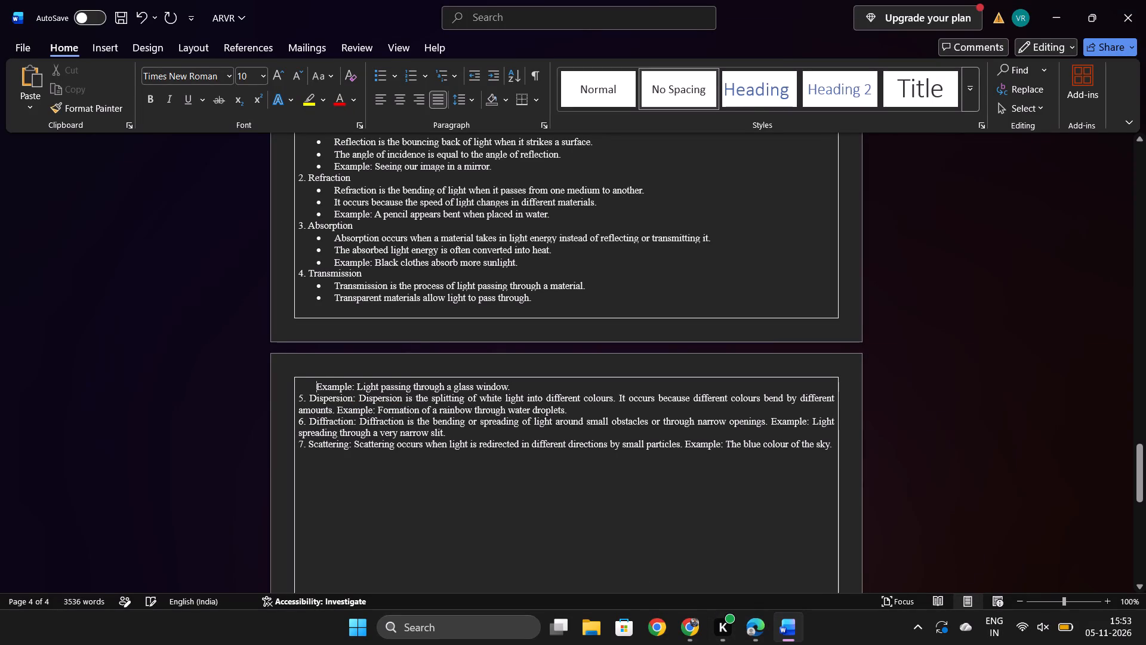
pyautogui.press('BackSpace')
pyautogui.press('BackSpace')
pyautogui.press('space')
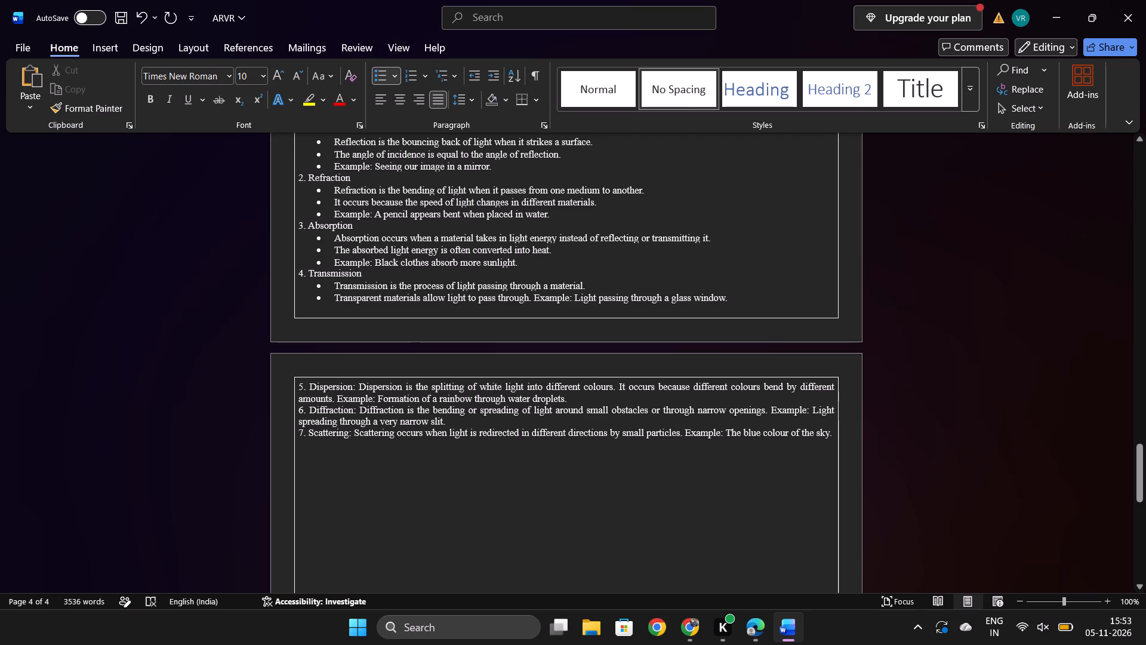
pyautogui.click(331, 301)
pyautogui.press('BackSpace')
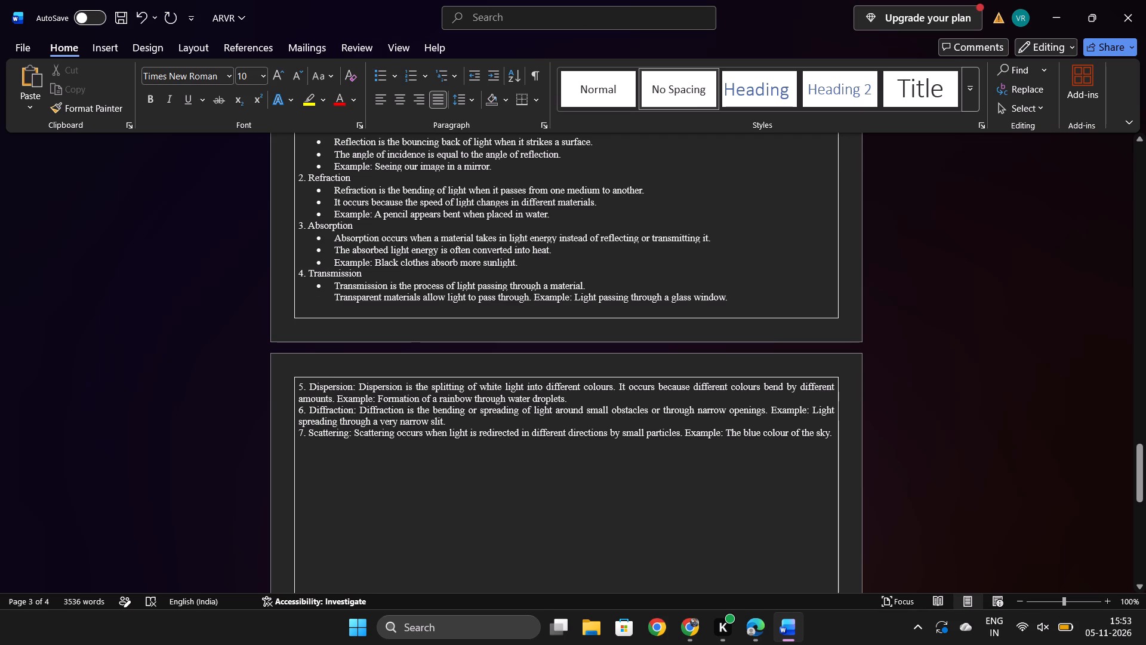
pyautogui.press('BackSpace')
pyautogui.press('BackSpace')
pyautogui.press('BackSpace')
pyautogui.press('space')
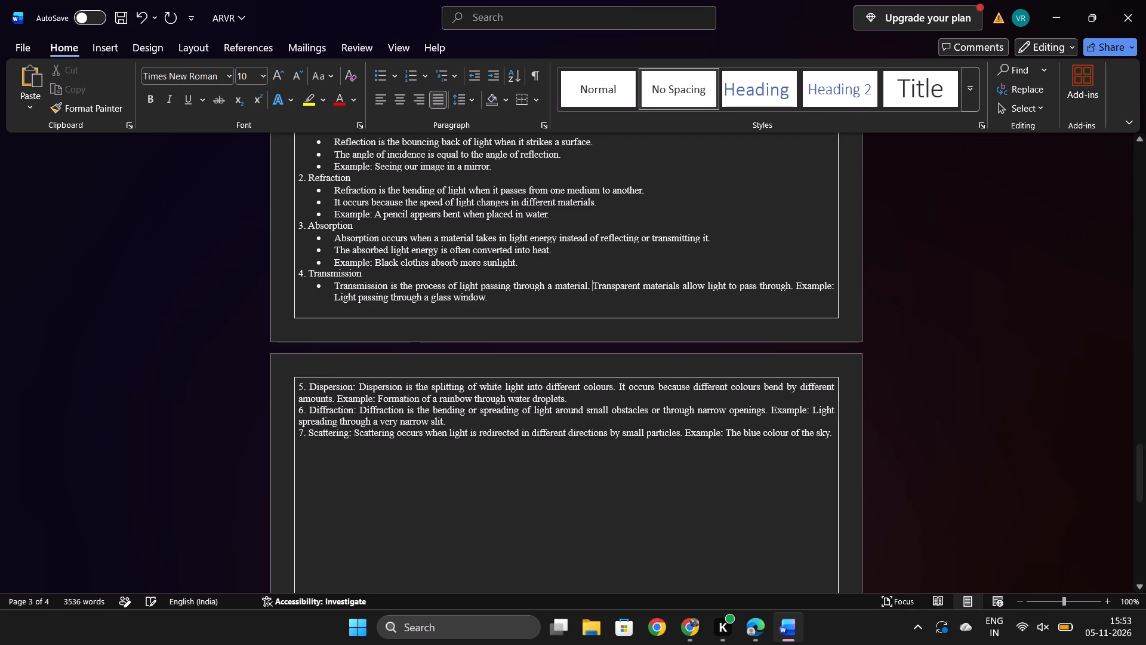
# Remove the bullet from the merged Transmission text and join it onto its heading line, adding a colon and space after the heading.
pyautogui.click(333, 284)
pyautogui.press('BackSpace')
pyautogui.press('BackSpace')
pyautogui.press('BackSpace')
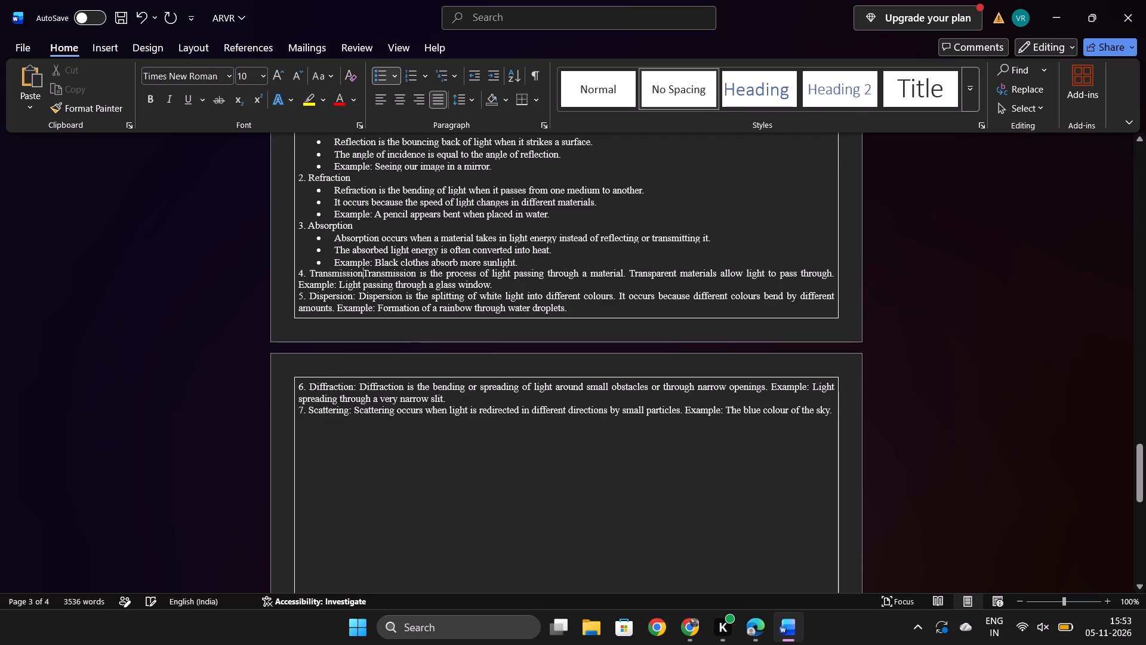
pyautogui.hotkey('shift', ':')
pyautogui.press('space')
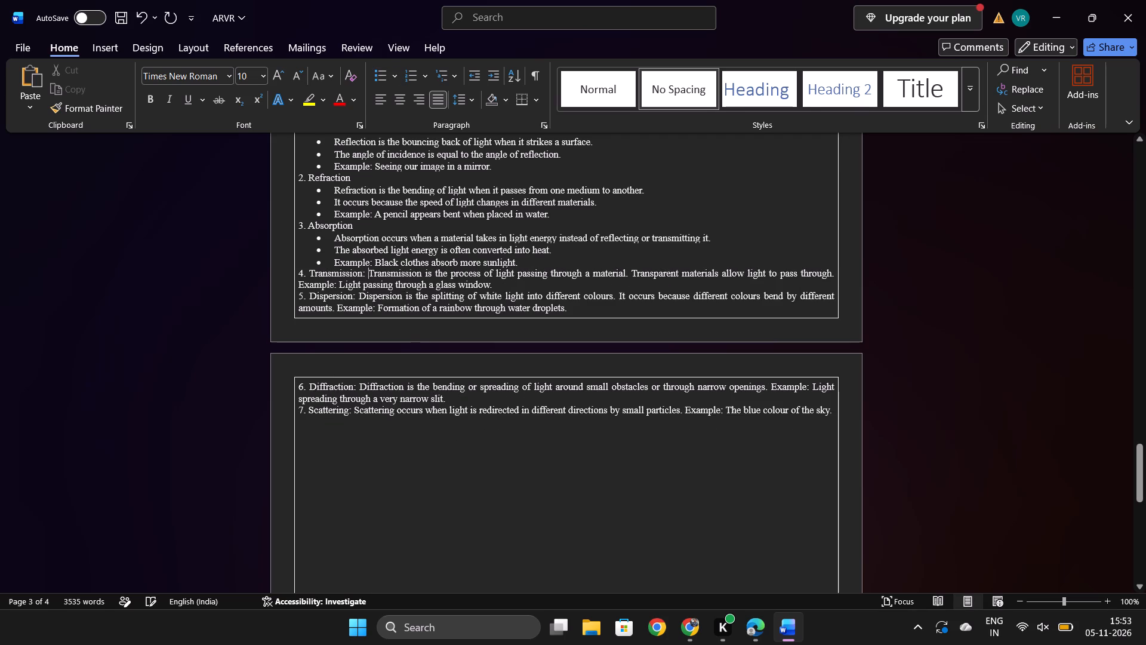
# Merge the three Absorption bullets into a single bullet, separating the sentences with two spaces.
pyautogui.click(327, 267)
pyautogui.press('BackSpace')
pyautogui.press('BackSpace')
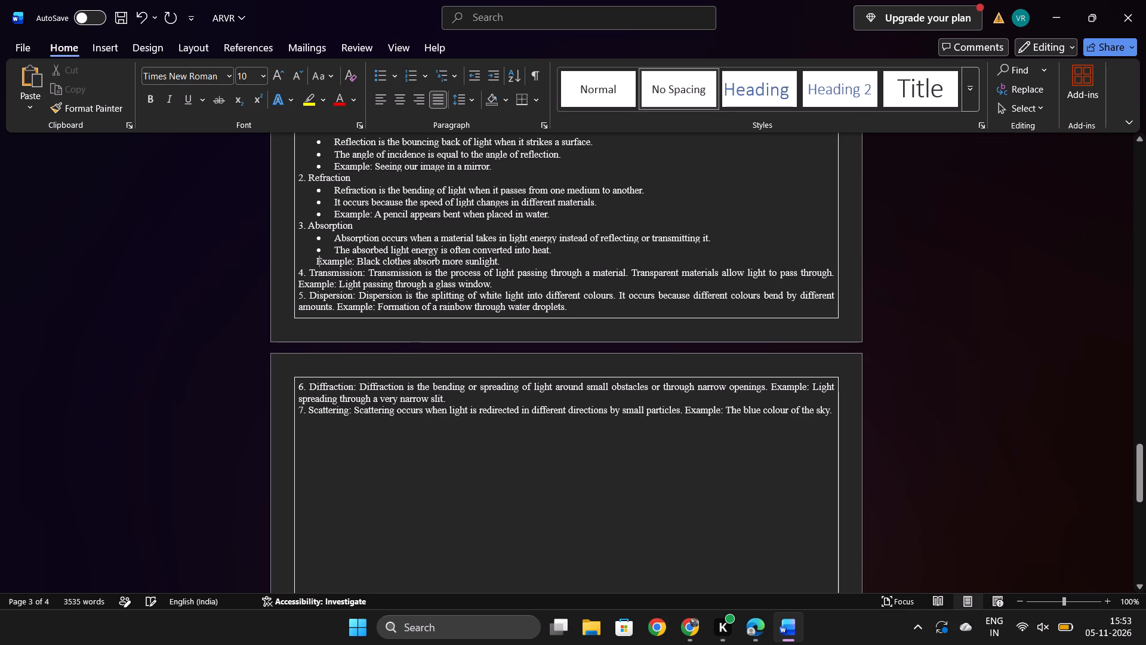
pyautogui.press('BackSpace')
pyautogui.press('BackSpace')
pyautogui.press('space')
pyautogui.press('space')
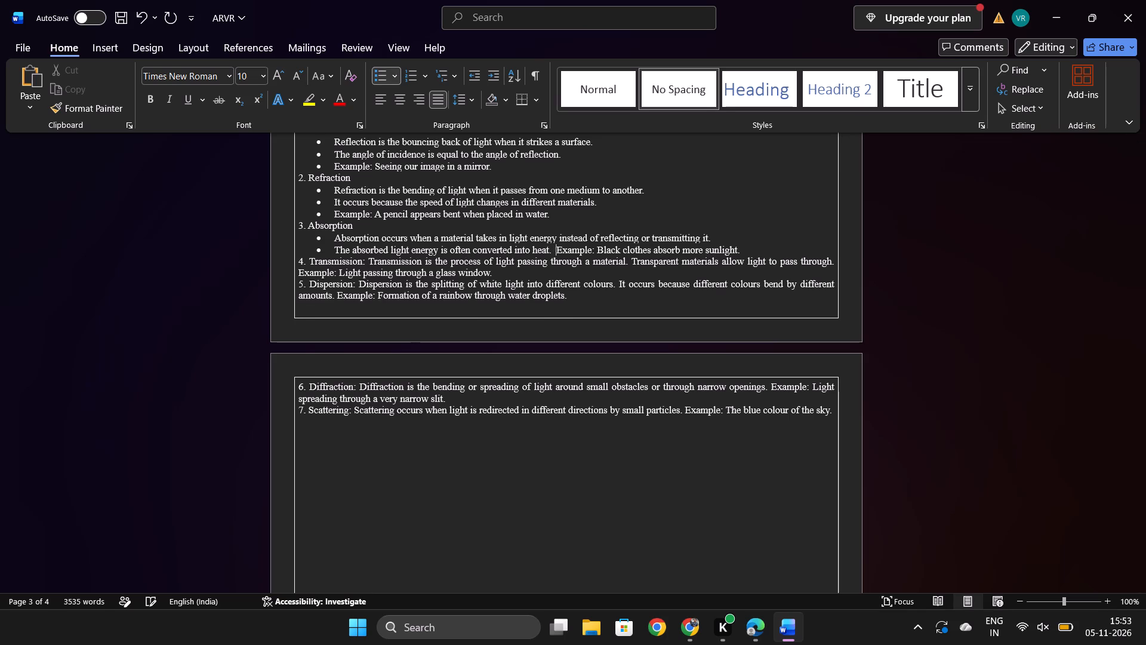
pyautogui.click(332, 252)
pyautogui.press('BackSpace')
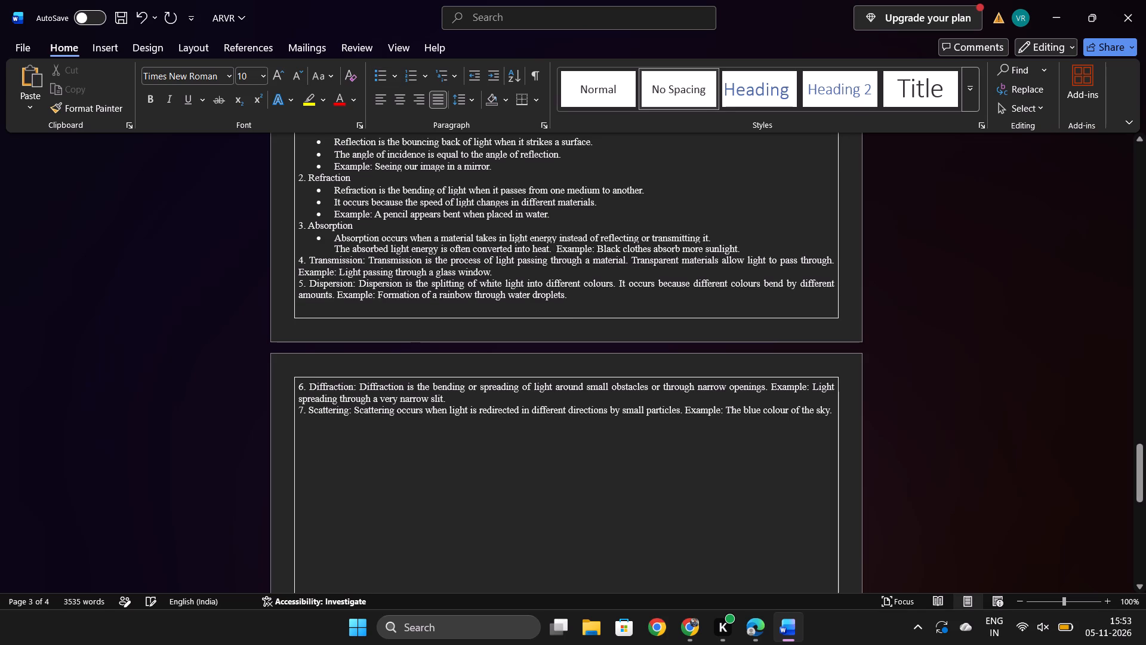
pyautogui.press('BackSpace')
pyautogui.press('BackSpace')
pyautogui.press('BackSpace')
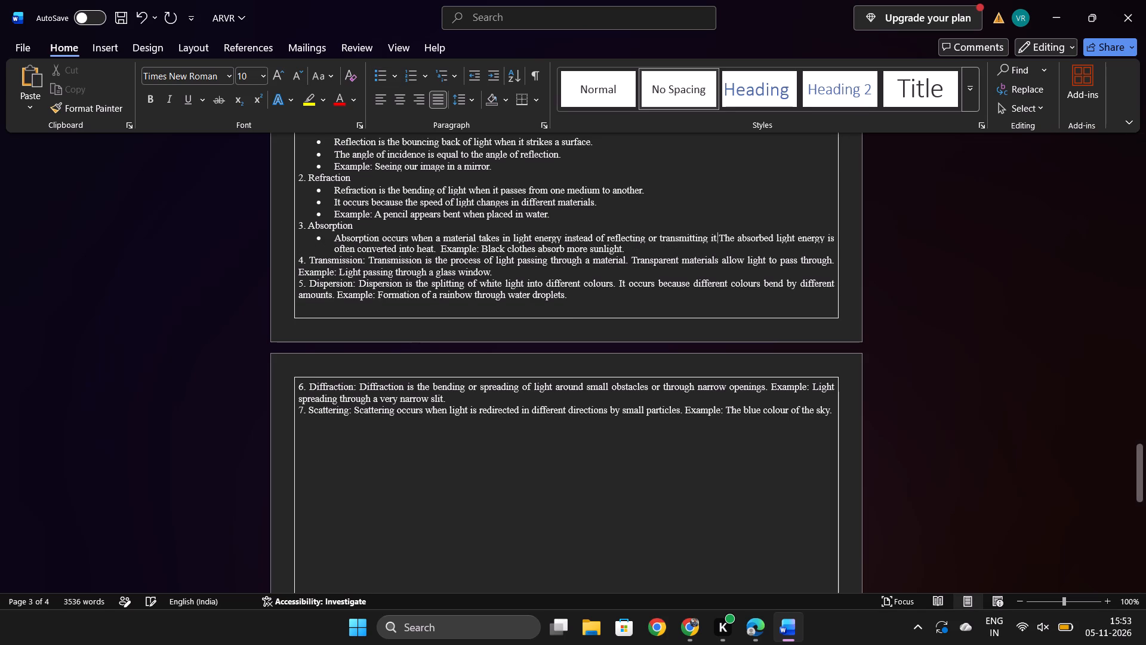
pyautogui.press('space')
pyautogui.press('space')
# Remove the bullet from the merged Absorption text and join it onto its heading line, adding a colon and space after the heading.
pyautogui.click(332, 238)
pyautogui.press('BackSpace')
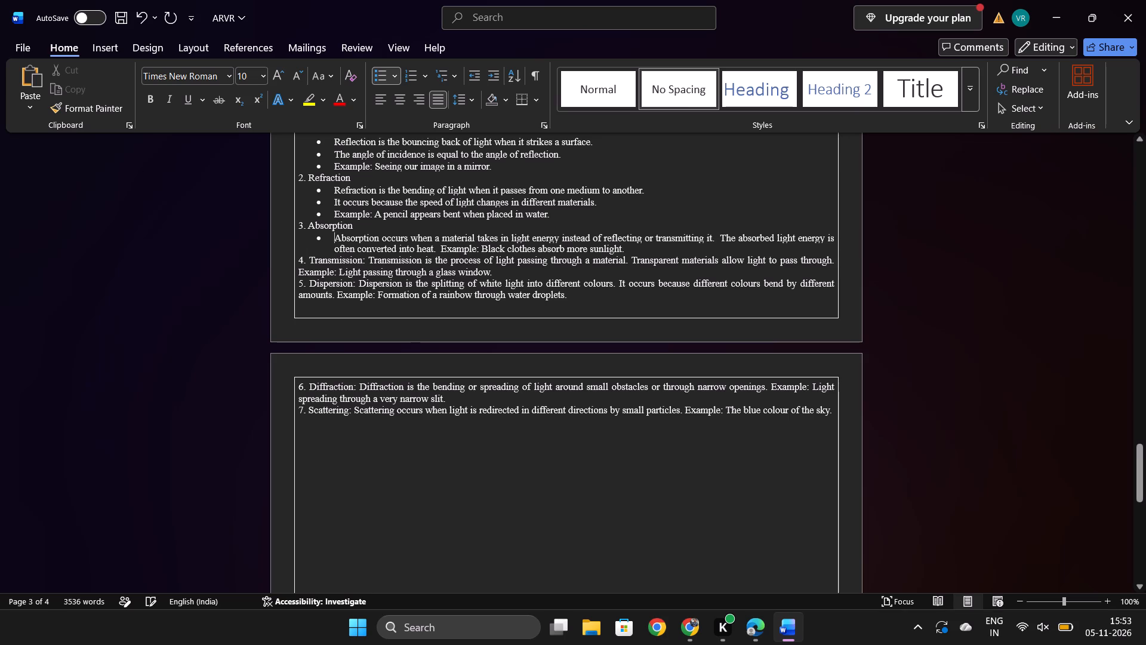
pyautogui.press('BackSpace')
pyautogui.press('BackSpace')
pyautogui.hotkey('shift', ':')
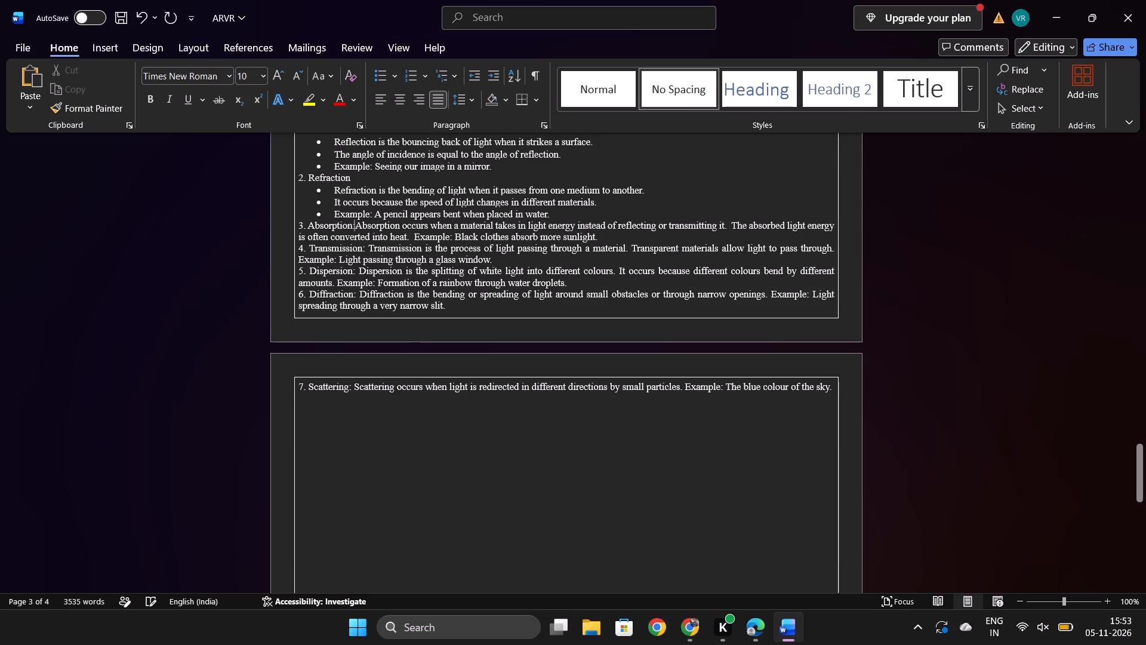
pyautogui.press('space')
# Merge the three Refraction bullets into a single bullet, separating the sentences with two spaces.
pyautogui.scroll(3, 409, 321)
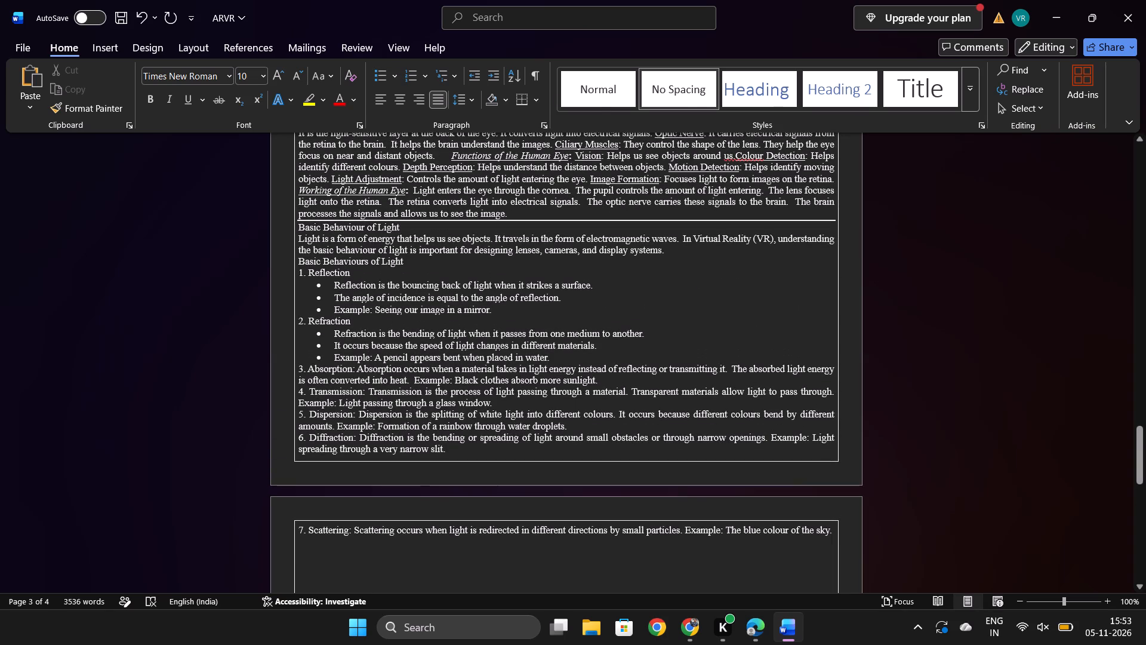
pyautogui.click(334, 359)
pyautogui.press('BackSpace')
pyautogui.press('BackSpace')
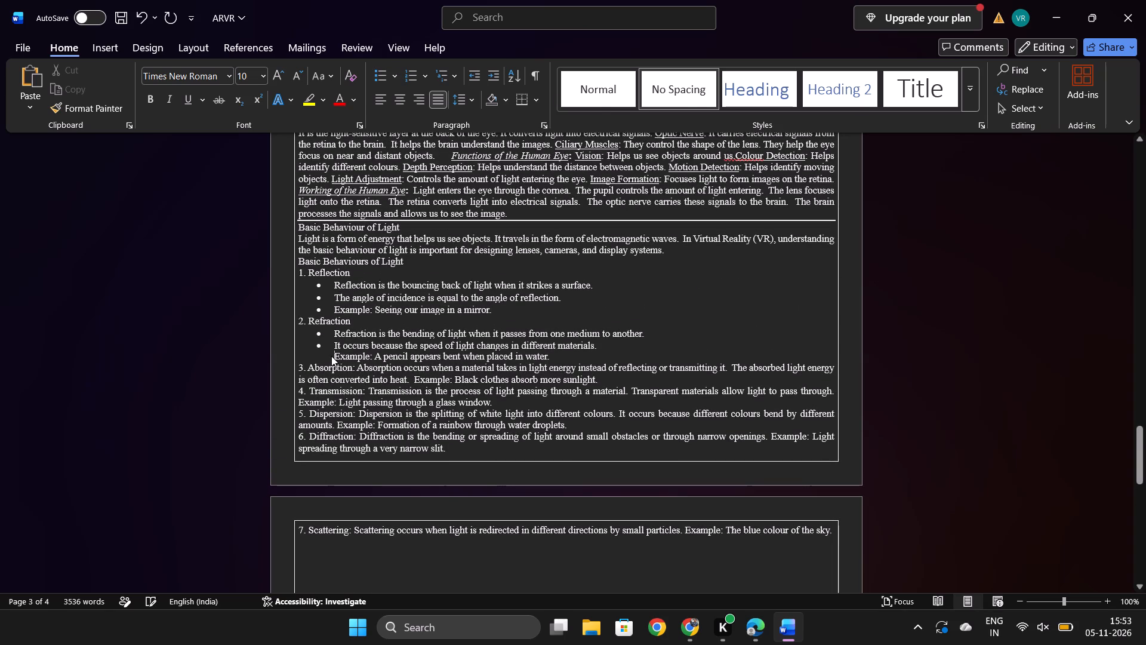
pyautogui.press('BackSpace')
pyautogui.press('BackSpace')
pyautogui.press('space')
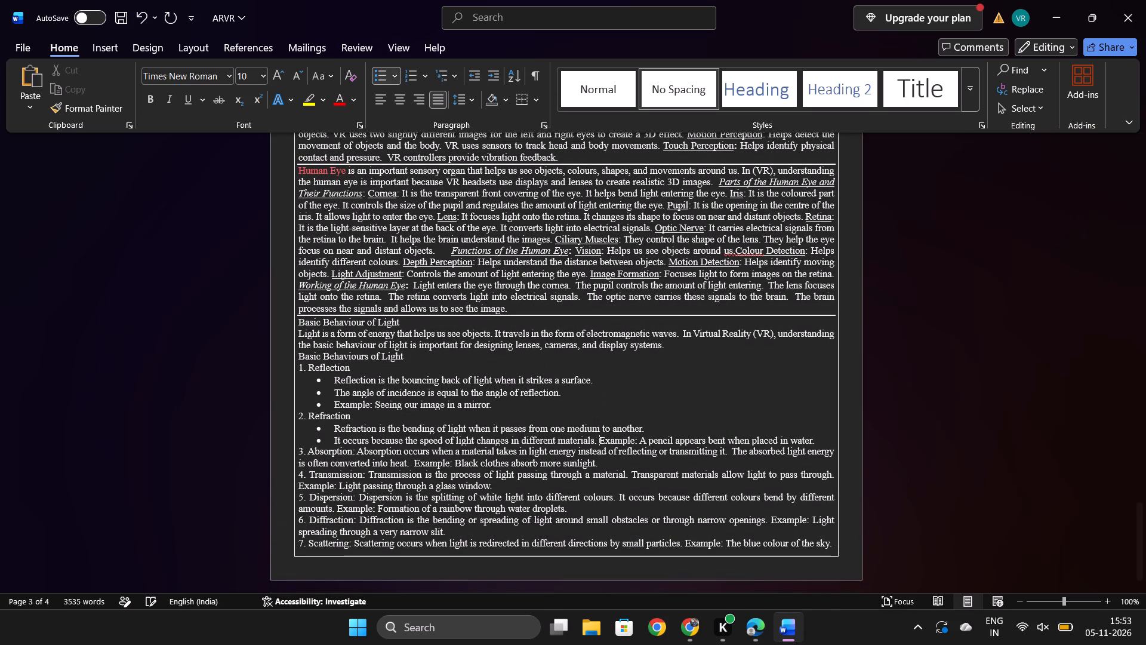
pyautogui.press('space')
pyautogui.click(330, 437)
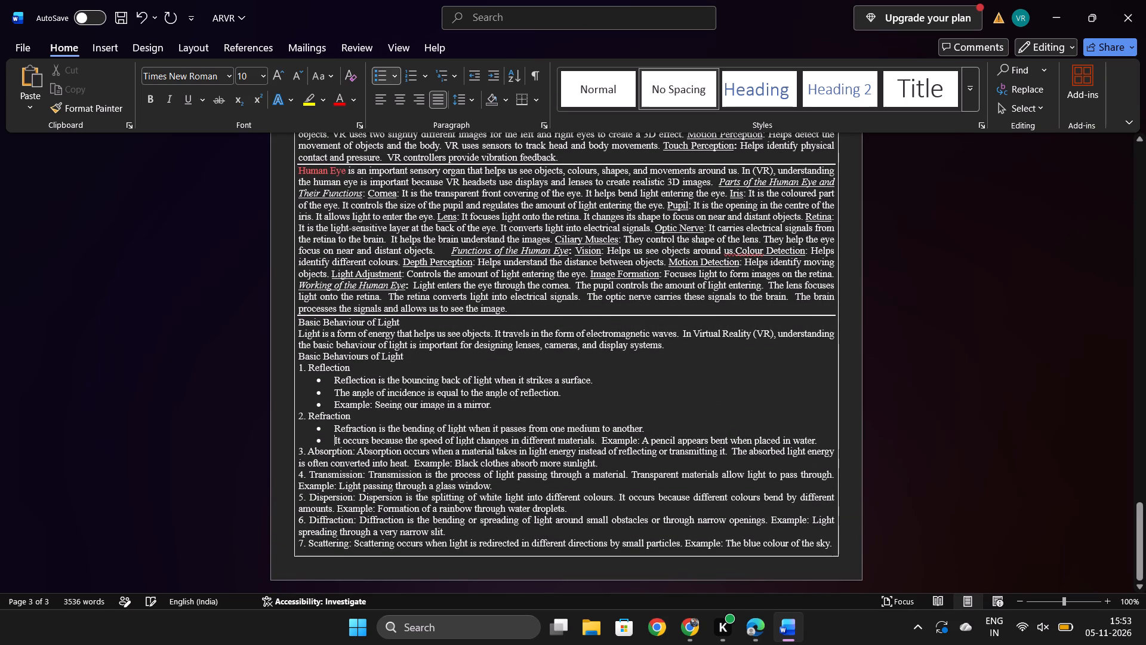
pyautogui.press('BackSpace')
pyautogui.press('BackSpace')
pyautogui.press('BackSpace')
pyautogui.press('BackSpace')
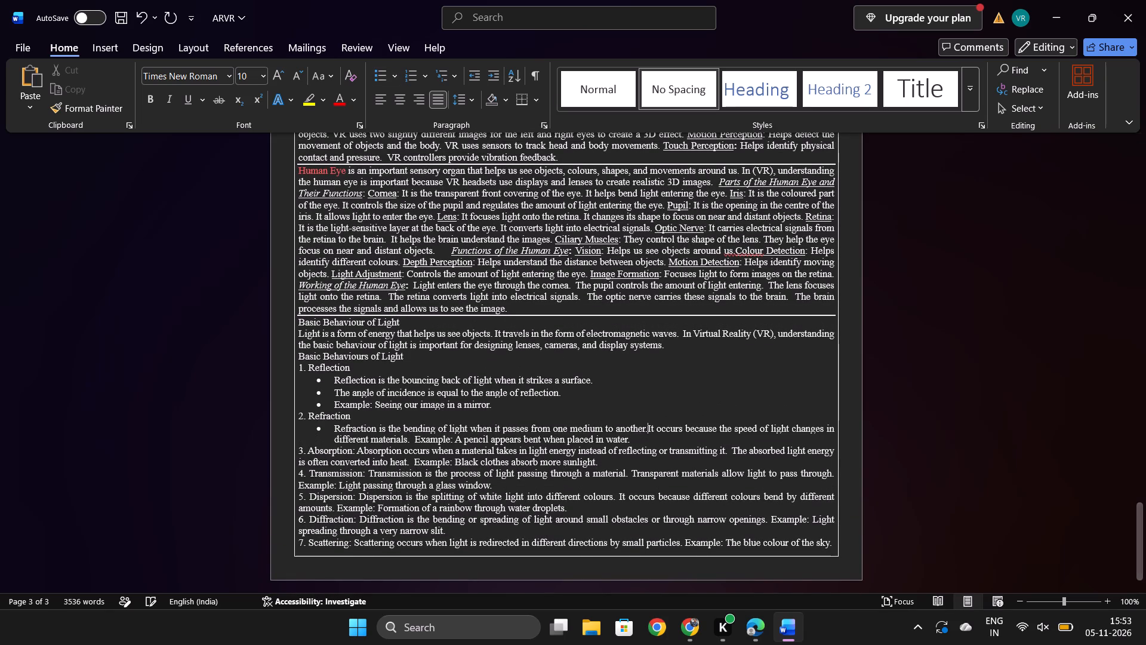
pyautogui.press('space')
pyautogui.press('space')
# Remove the bullet from the merged Refraction text and join it directly onto the Refraction heading line.
pyautogui.click(328, 429)
pyautogui.press('BackSpace')
pyautogui.press('BackSpace')
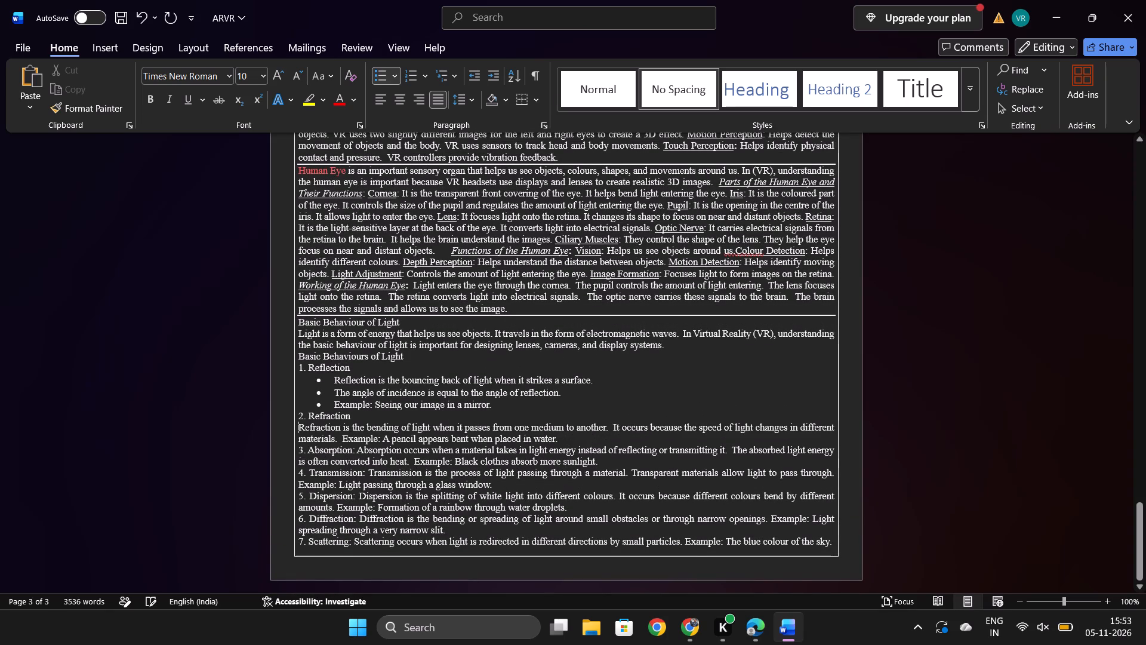
pyautogui.press('BackSpace')
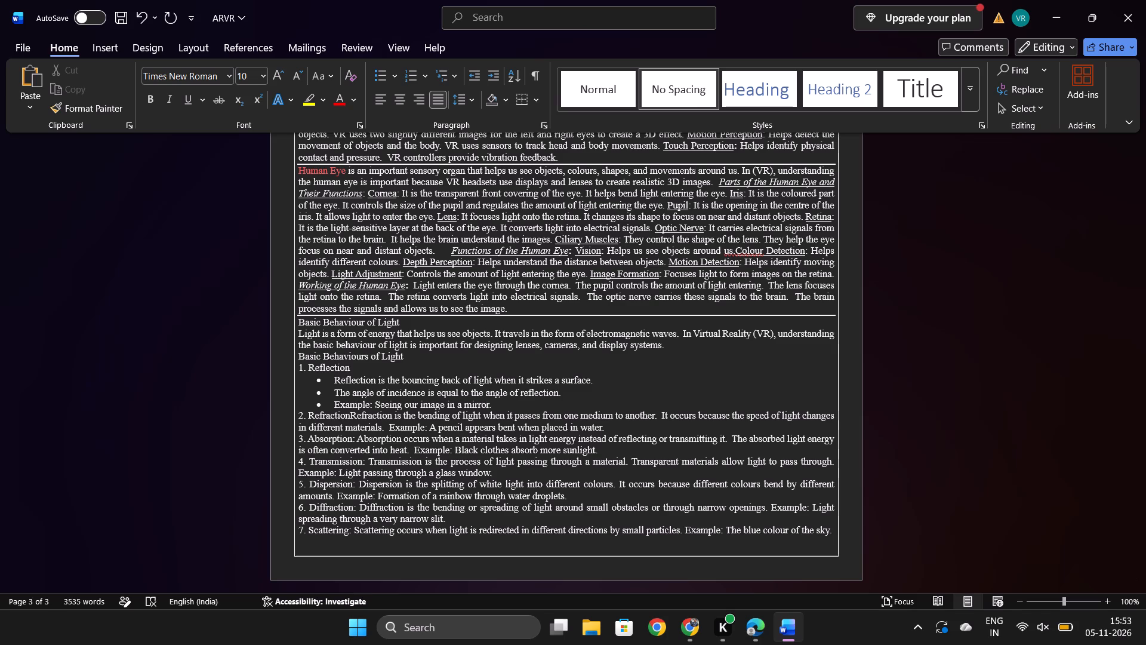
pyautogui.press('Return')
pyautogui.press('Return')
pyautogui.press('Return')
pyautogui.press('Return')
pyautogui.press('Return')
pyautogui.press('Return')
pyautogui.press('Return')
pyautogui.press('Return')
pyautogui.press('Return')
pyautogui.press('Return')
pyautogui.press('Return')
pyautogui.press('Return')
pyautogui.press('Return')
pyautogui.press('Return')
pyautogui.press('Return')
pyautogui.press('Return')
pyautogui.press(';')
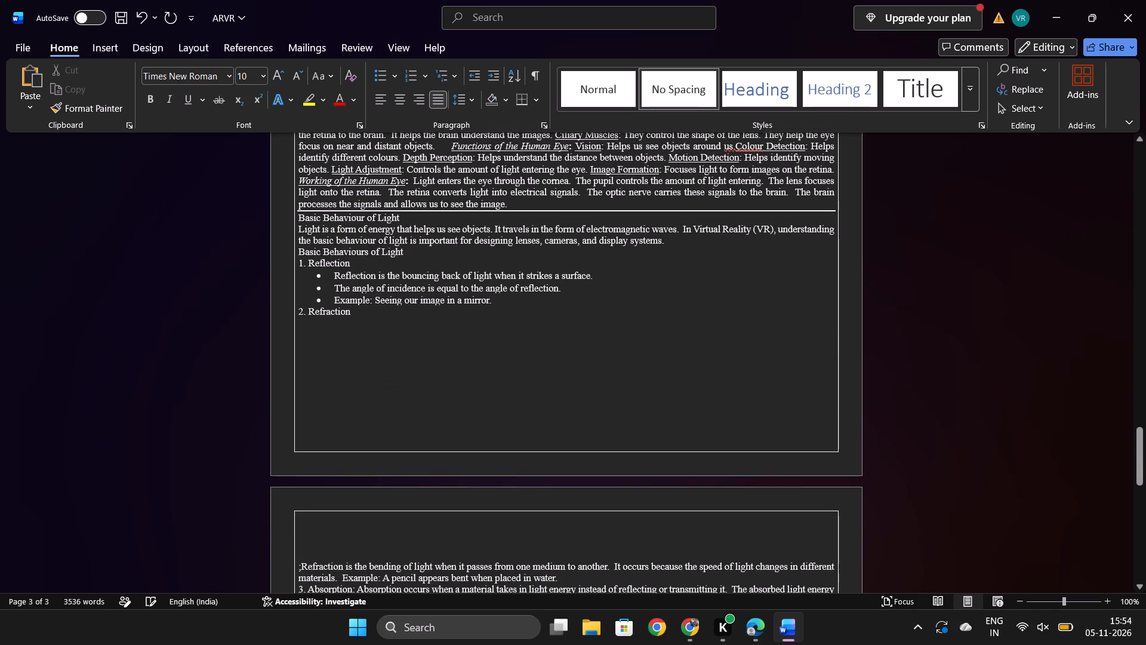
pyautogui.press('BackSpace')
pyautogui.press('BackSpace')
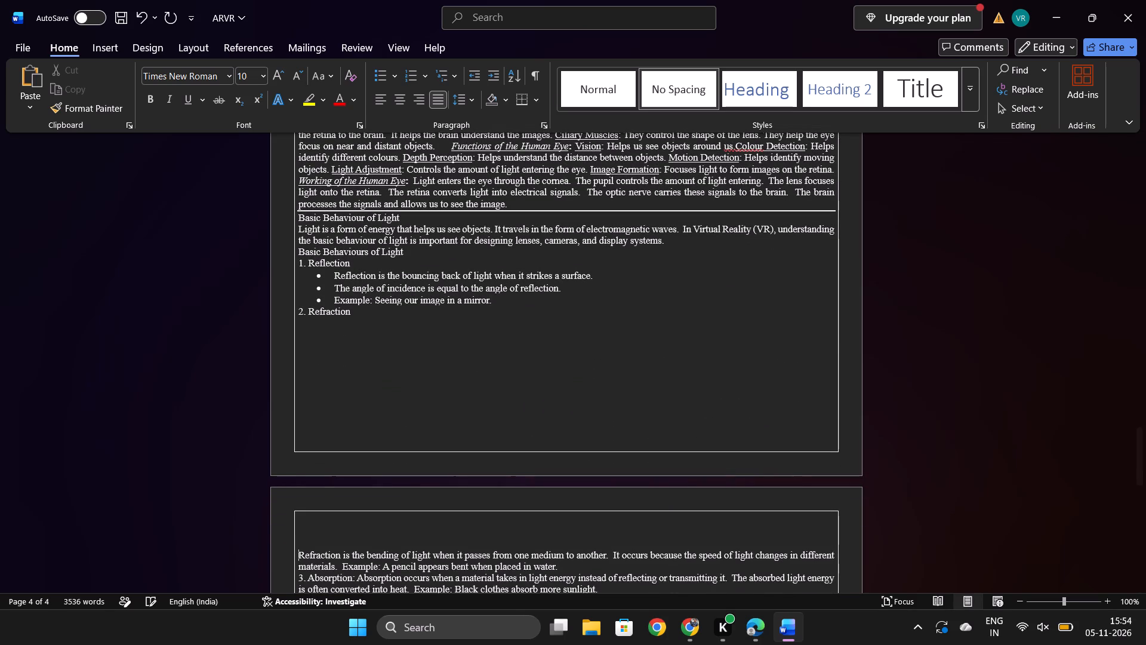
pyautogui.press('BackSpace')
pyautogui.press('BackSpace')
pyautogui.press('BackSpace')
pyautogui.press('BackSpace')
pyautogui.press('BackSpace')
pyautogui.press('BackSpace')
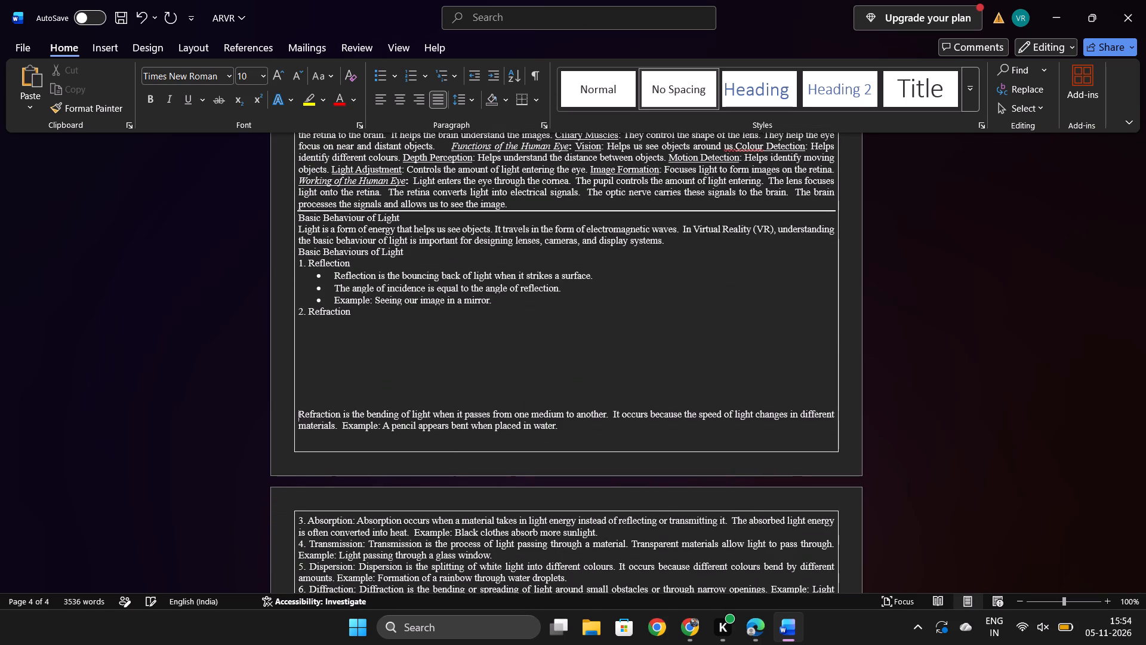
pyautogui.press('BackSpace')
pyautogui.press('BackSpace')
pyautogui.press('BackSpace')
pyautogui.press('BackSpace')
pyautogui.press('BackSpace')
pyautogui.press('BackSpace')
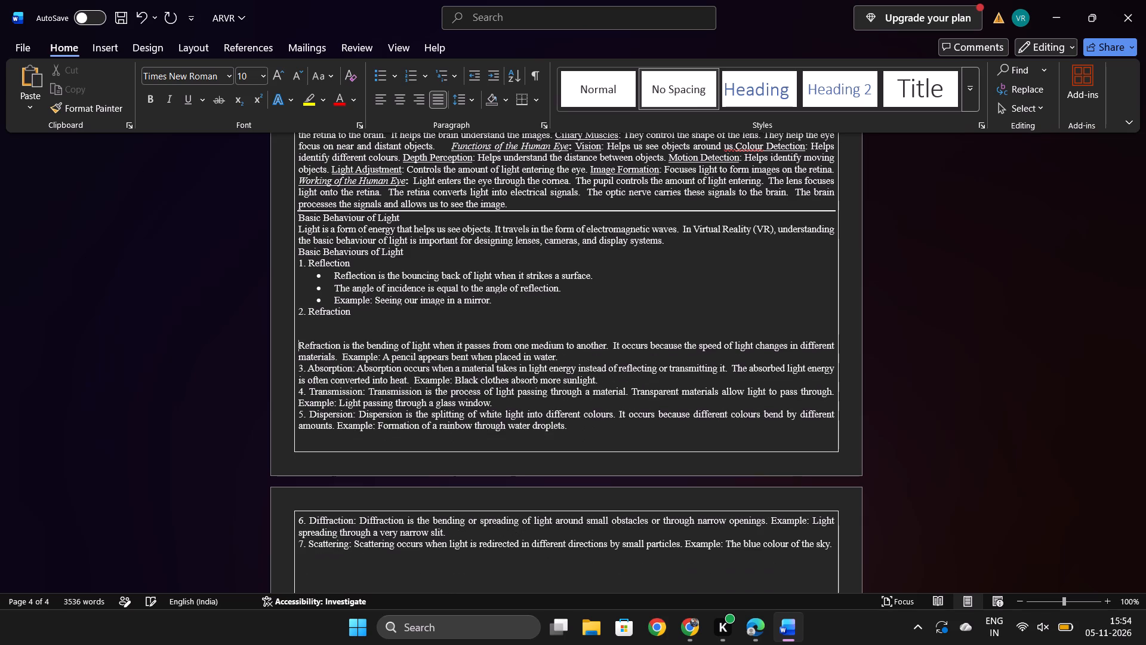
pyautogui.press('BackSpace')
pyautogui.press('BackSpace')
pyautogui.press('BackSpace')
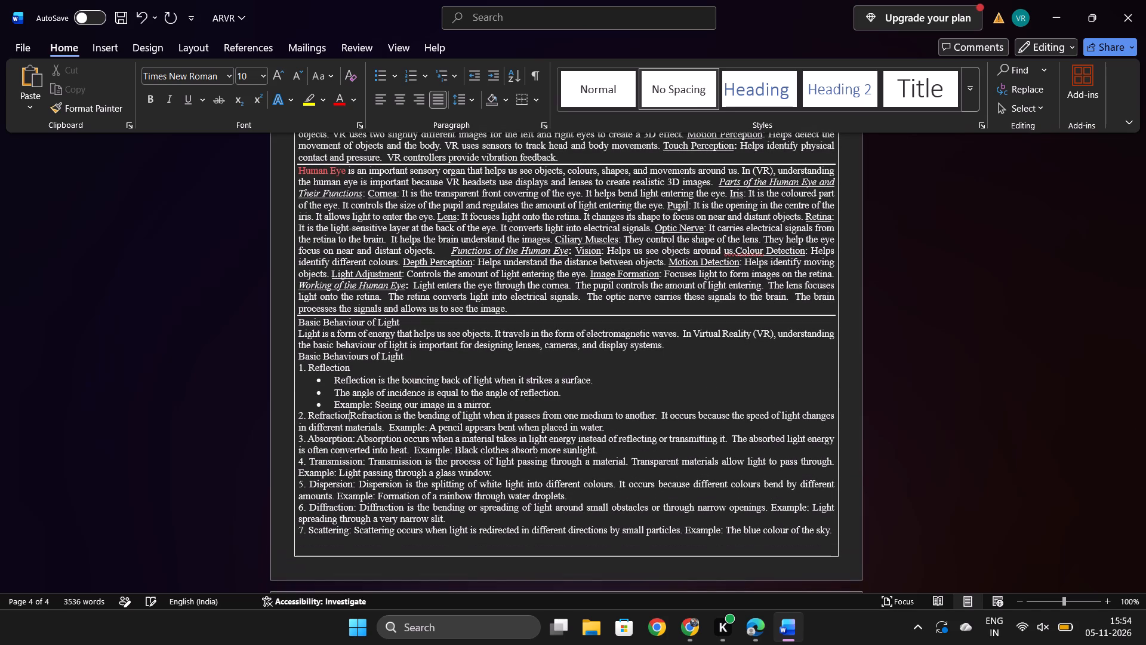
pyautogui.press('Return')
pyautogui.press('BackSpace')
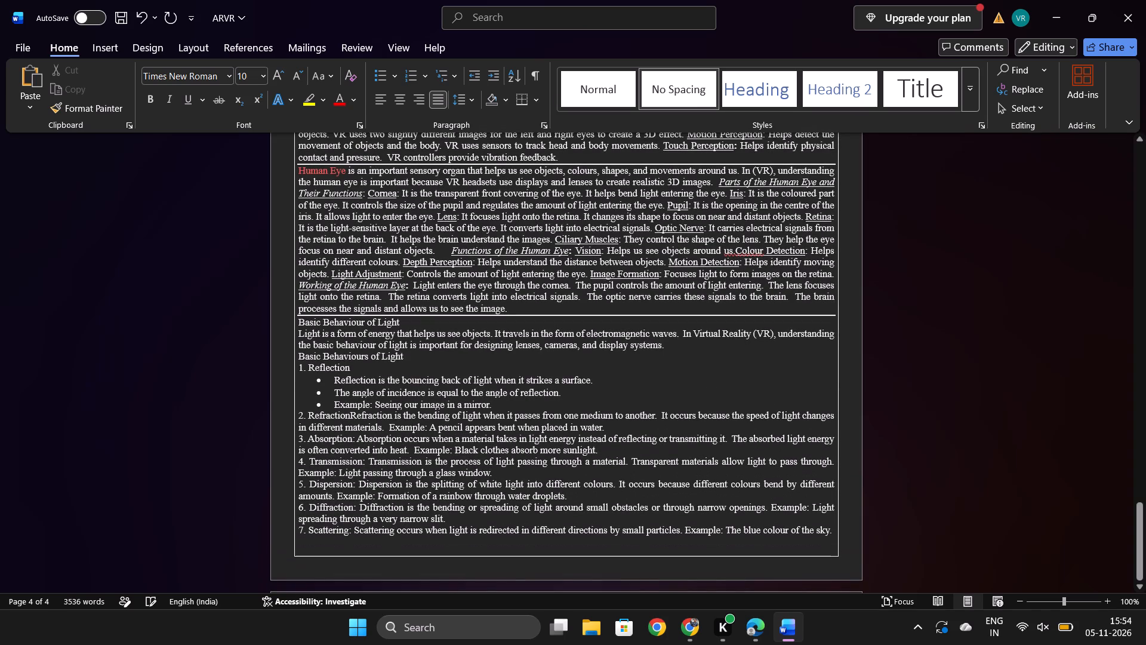
# Add a colon and a space after the Refraction heading.
pyautogui.hotkey('shift', ':')
pyautogui.press('space')
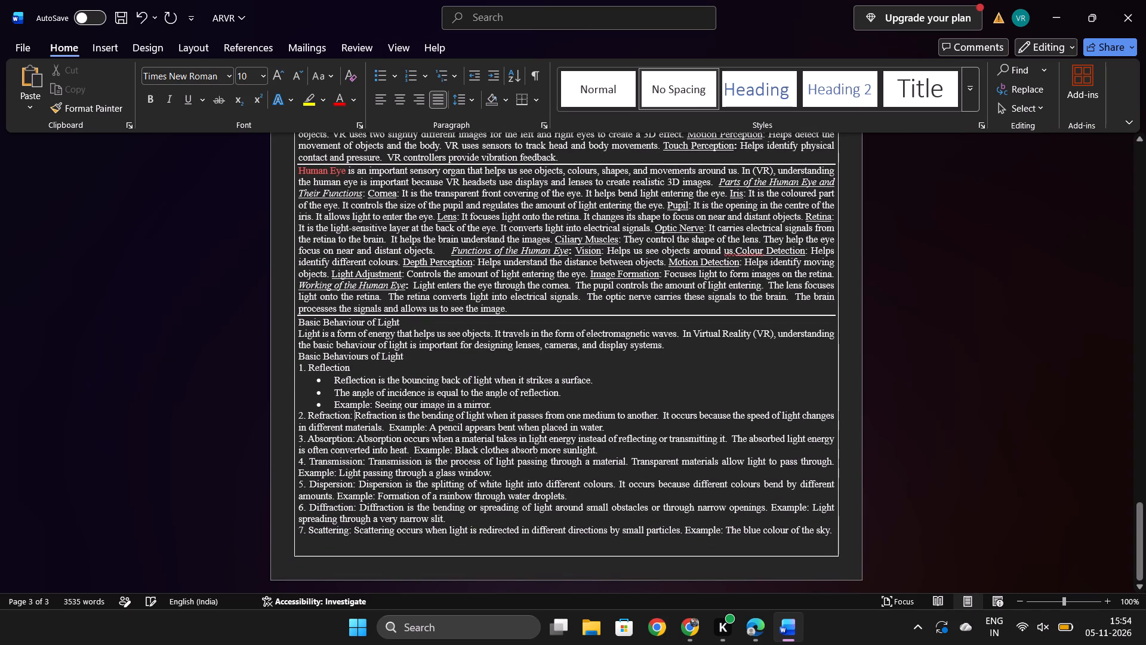
# Merge the three Reflection bullets into a single bullet, separating the sentences with a space.
pyautogui.click(328, 405)
pyautogui.press('BackSpace')
pyautogui.press('BackSpace')
pyautogui.press('BackSpace')
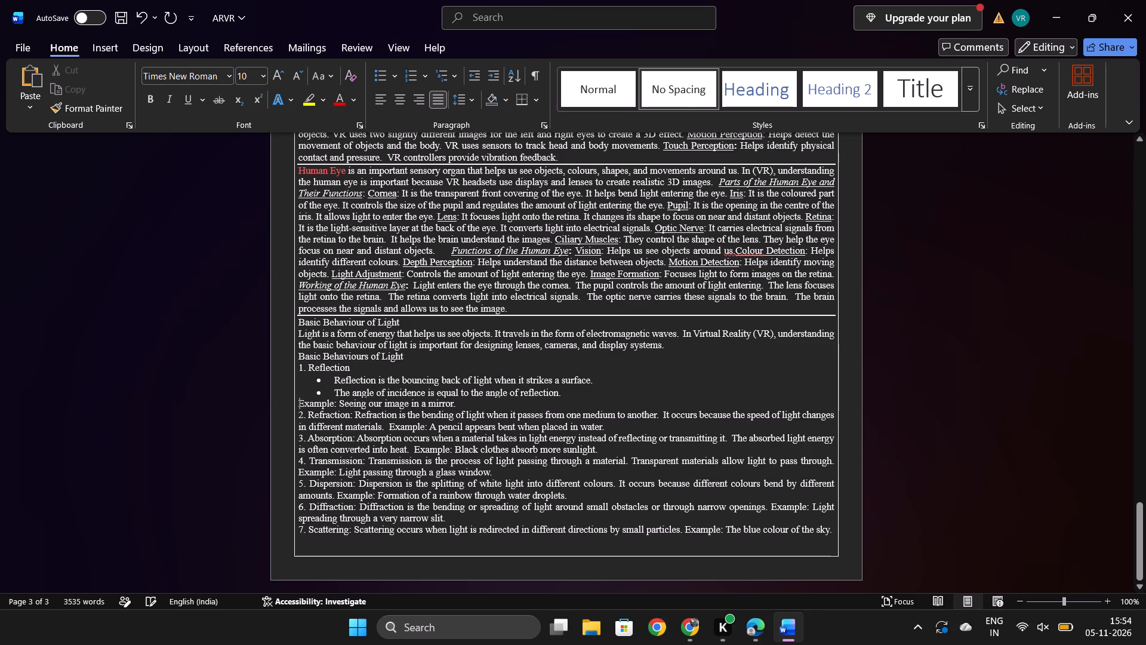
pyautogui.press('BackSpace')
pyautogui.press('space')
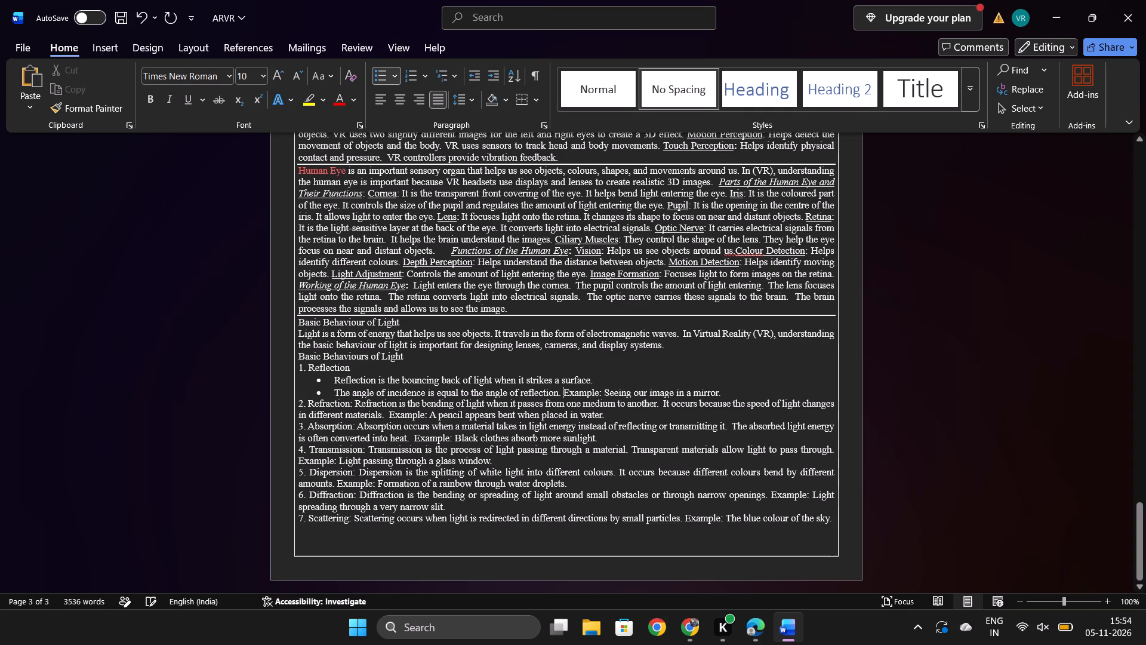
pyautogui.click(329, 392)
pyautogui.press('BackSpace')
pyautogui.press('BackSpace')
pyautogui.press('BackSpace')
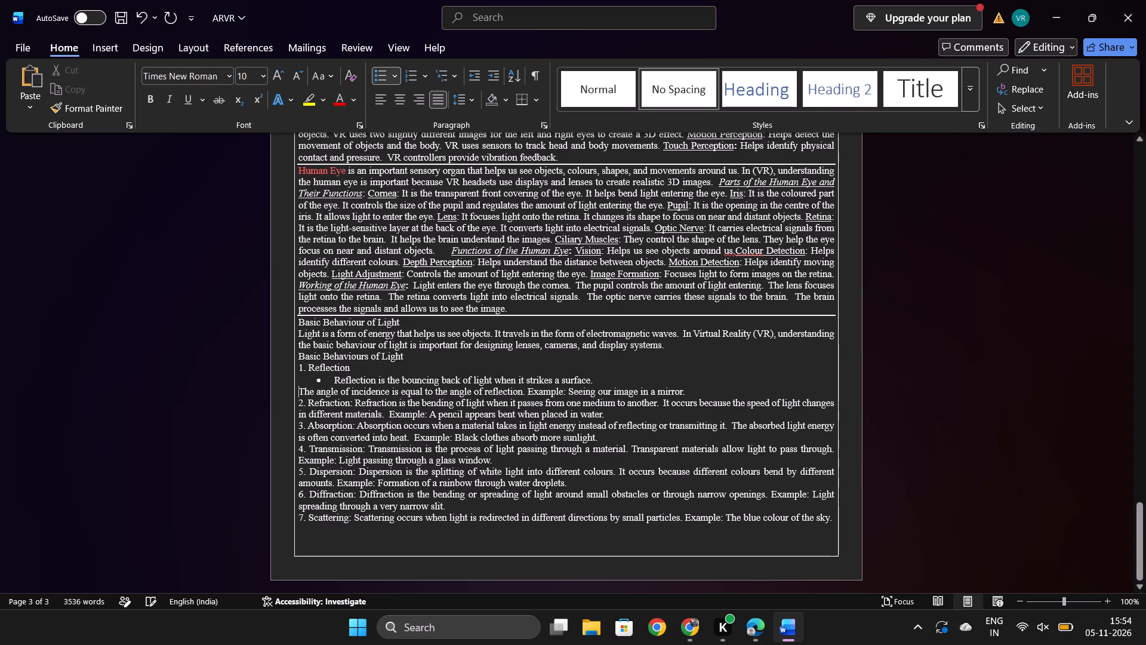
pyautogui.press('BackSpace')
pyautogui.press('space')
# Remove the bullet from the merged Reflection text and join it onto its heading line, adding a colon and space after the heading.
pyautogui.click(329, 383)
pyautogui.press('BackSpace')
pyautogui.press('BackSpace')
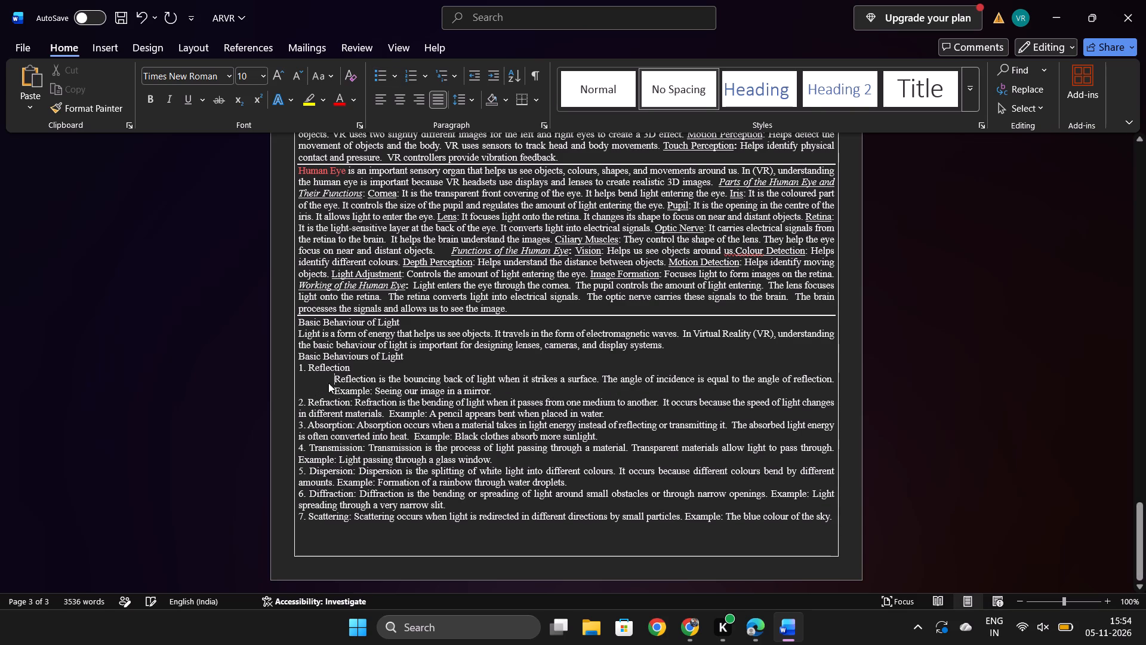
pyautogui.press('BackSpace')
pyautogui.press('BackSpace')
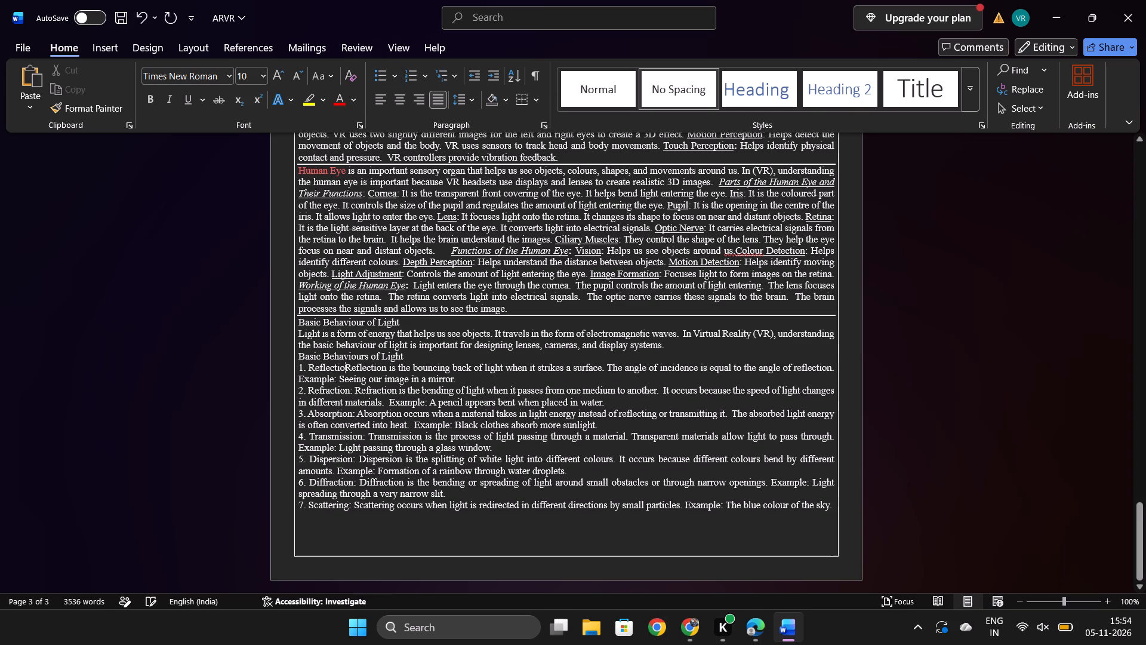
pyautogui.press('n')
pyautogui.hotkey('shift', ':')
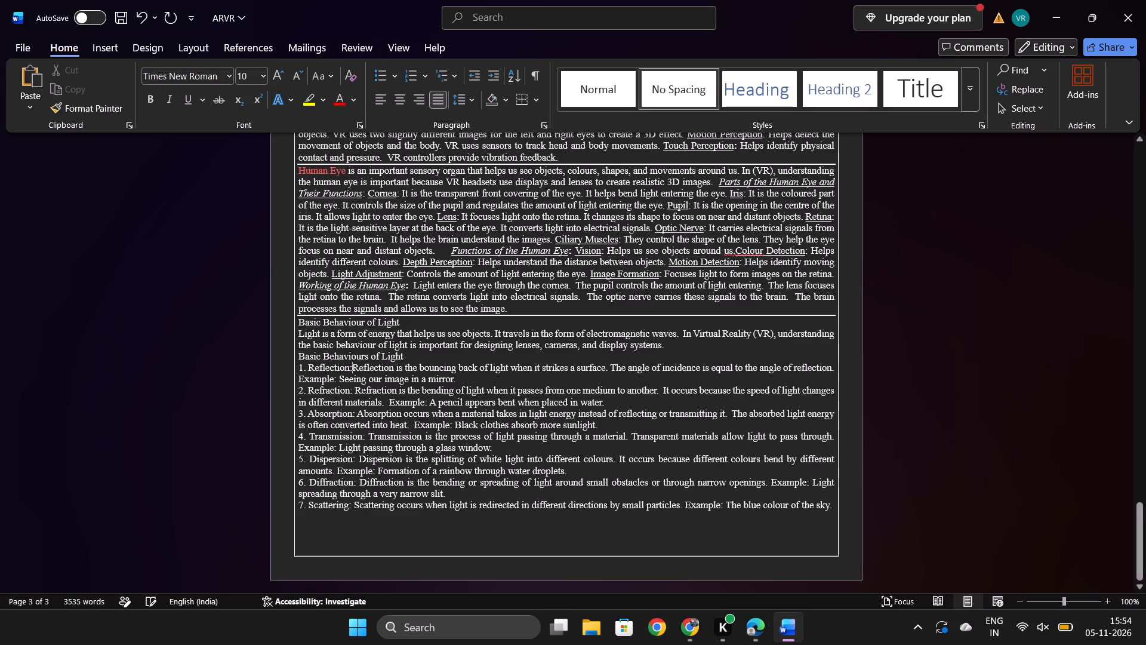
pyautogui.press('space')
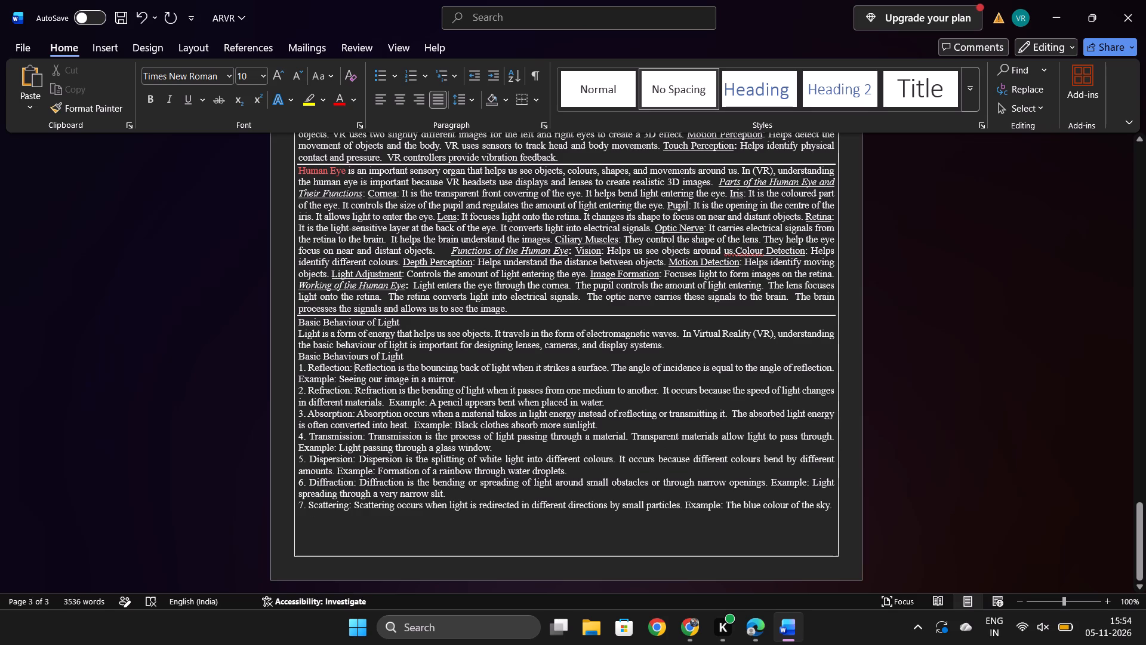
# Delete the numbers and the spaces after them in front of the Reflection, Refraction and Absorption paragraphs.
pyautogui.click(309, 367)
pyautogui.press('BackSpace')
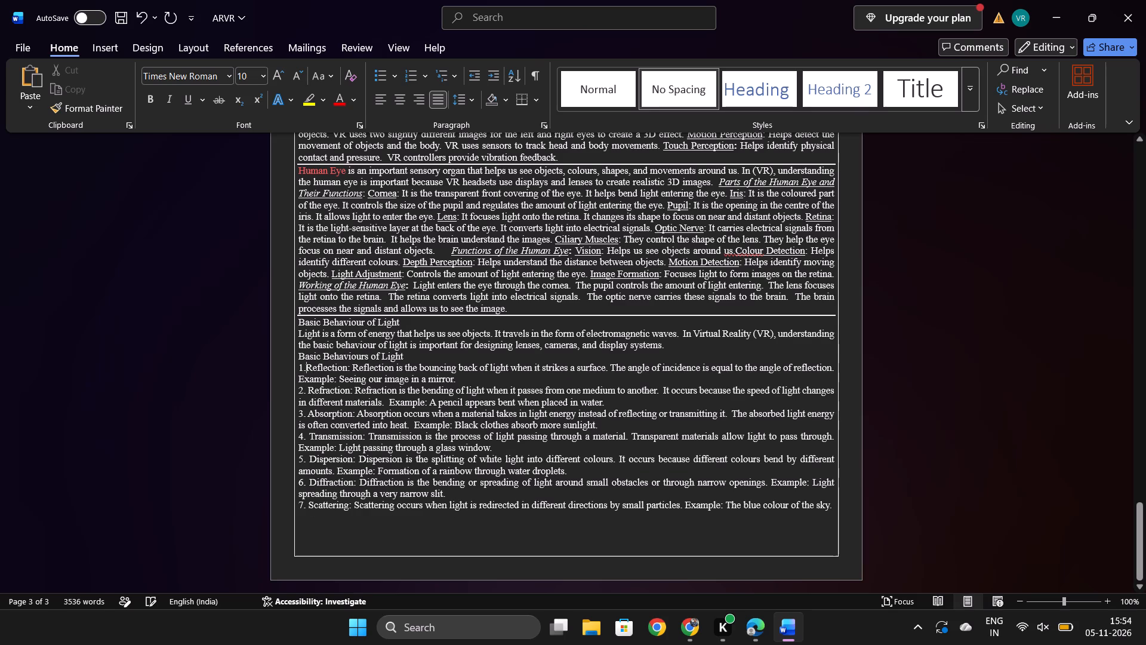
pyautogui.press('BackSpace')
pyautogui.press('BackSpace')
pyautogui.click(307, 389)
pyautogui.press('BackSpace')
pyautogui.press('BackSpace')
pyautogui.press('BackSpace')
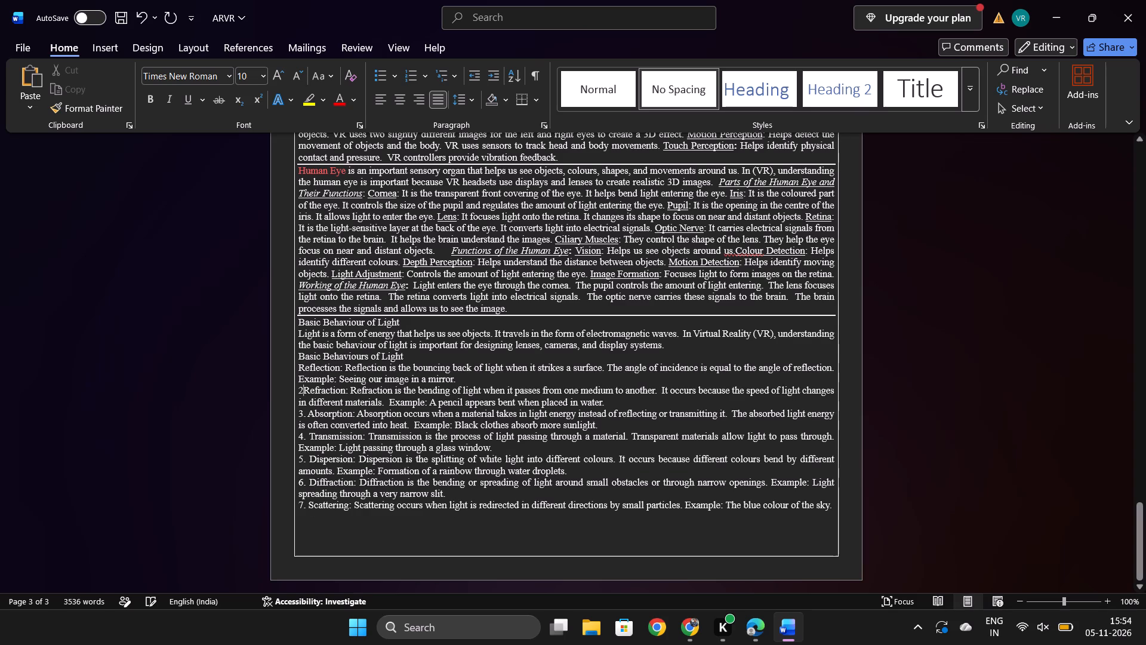
pyautogui.click(306, 416)
pyautogui.press('BackSpace')
pyautogui.press('BackSpace')
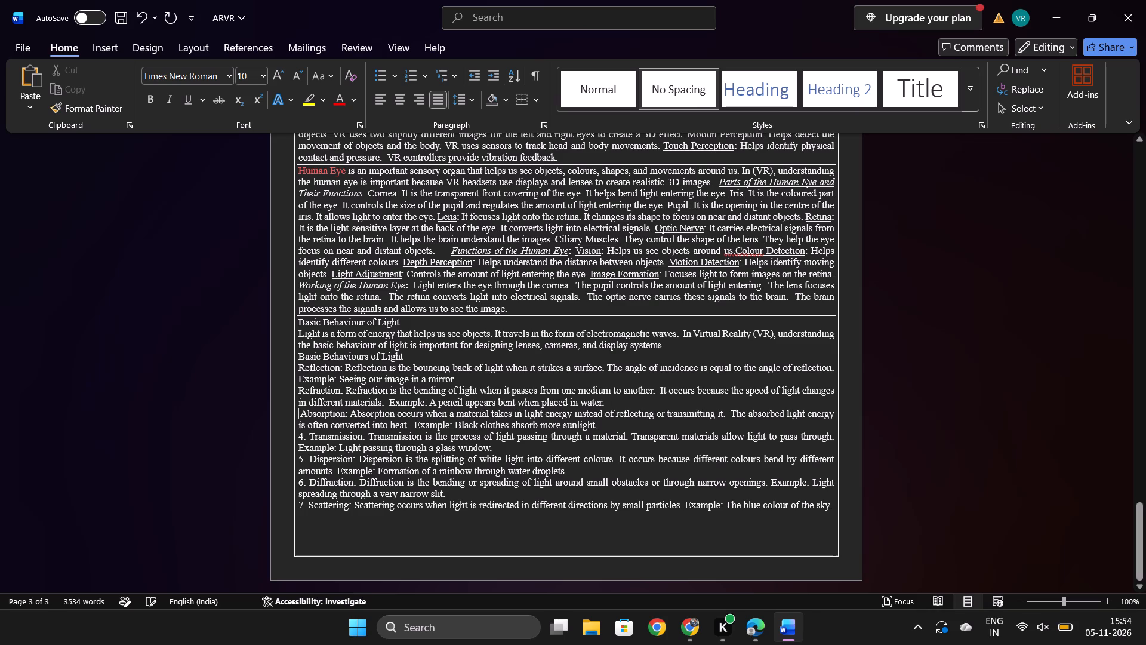
pyautogui.press('Right')
pyautogui.press('BackSpace')
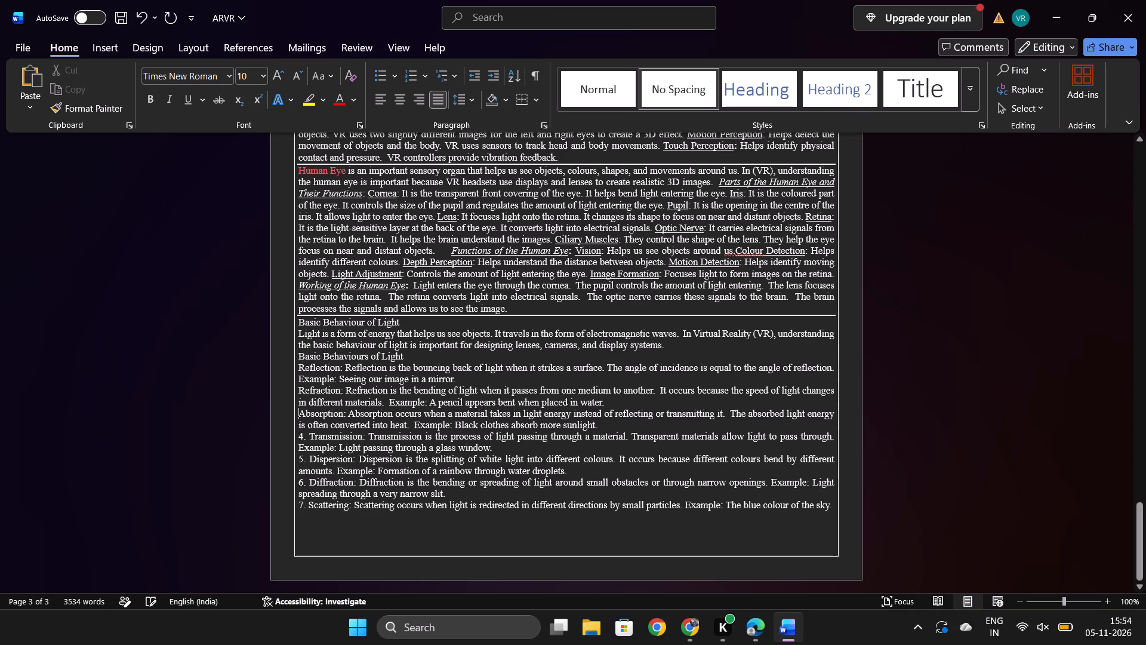
# Delete the leading numbers and spaces from the Transmission, Dispersion, Diffraction and Scattering paragraphs.
pyautogui.click(309, 436)
pyautogui.press('BackSpace')
pyautogui.press('BackSpace')
pyautogui.press('BackSpace')
pyautogui.click(309, 460)
pyautogui.press('BackSpace')
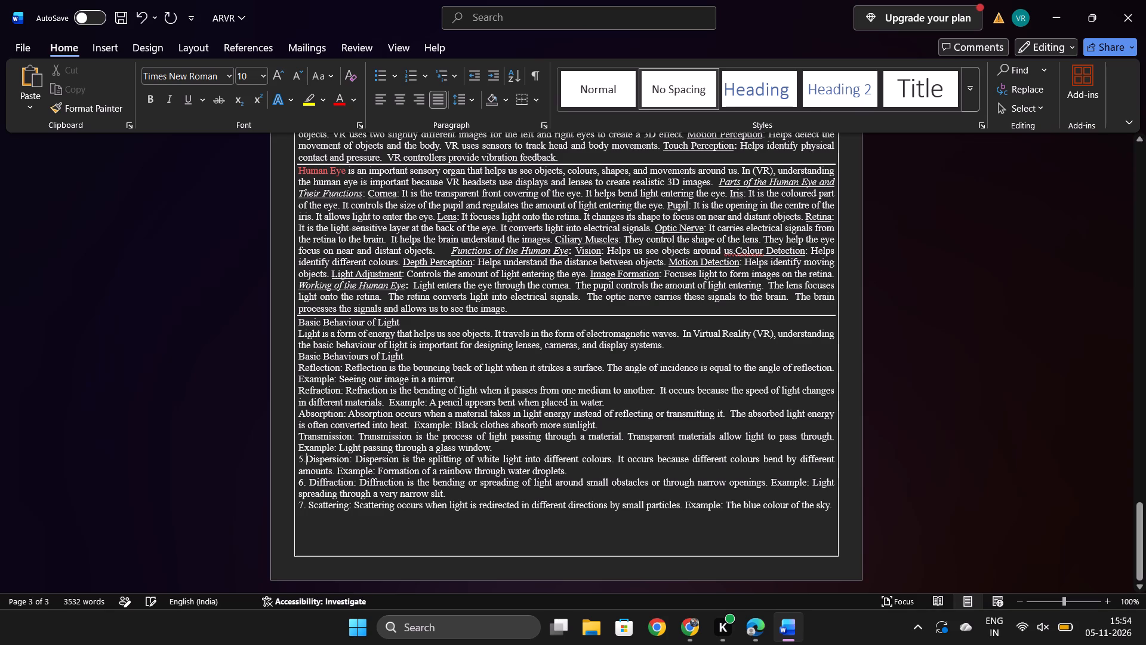
pyautogui.press('BackSpace')
pyautogui.press('BackSpace')
pyautogui.click(309, 483)
pyautogui.press('BackSpace')
pyautogui.press('BackSpace')
pyautogui.press('BackSpace')
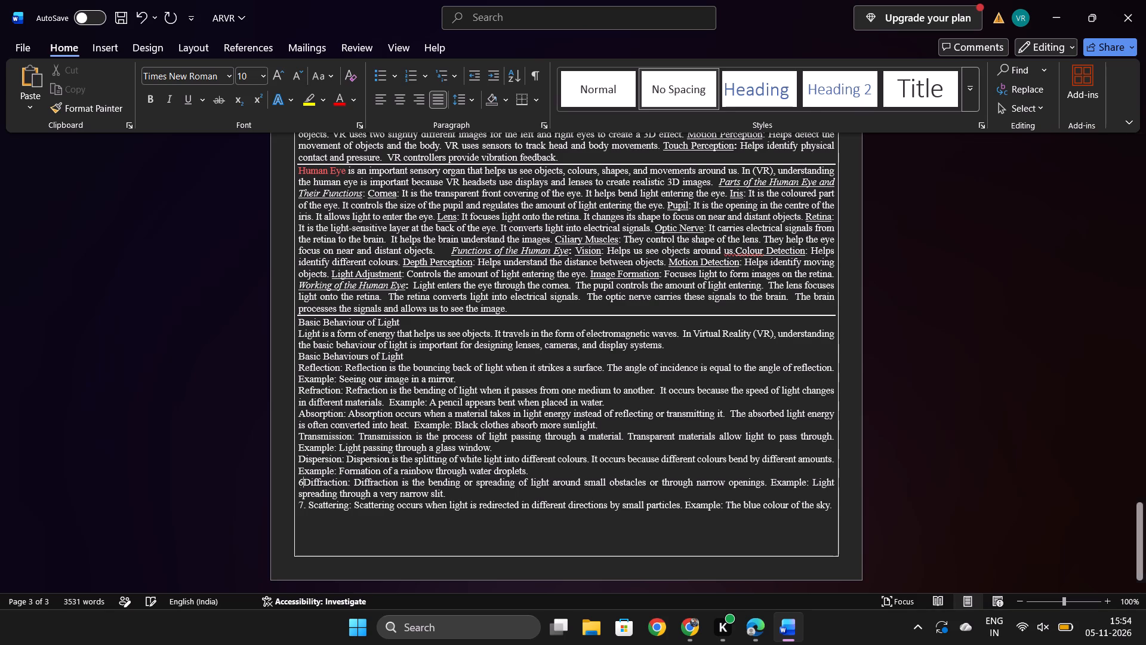
pyautogui.click(308, 505)
pyautogui.press('BackSpace')
pyautogui.press('BackSpace')
pyautogui.press('BackSpace')
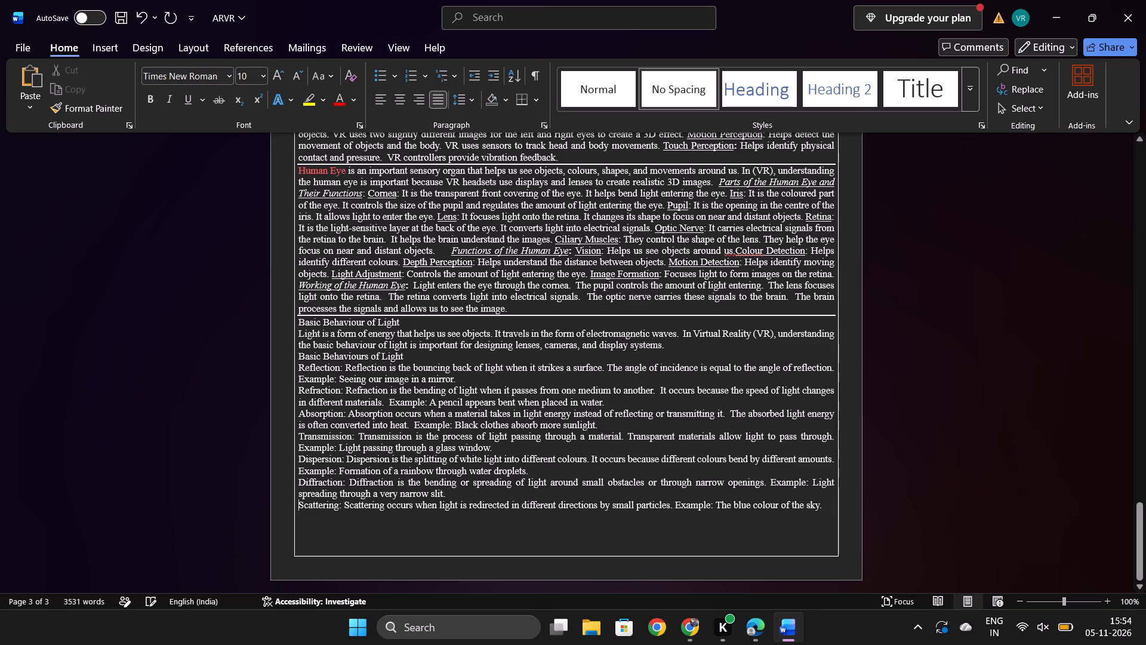
# Underline the seven behaviour names at the paragraph starts, from Reflection to Scattering, leaving out their colons.
pyautogui.moveTo(337, 506); pyautogui.dragTo(302, 506)
pyautogui.moveTo(302, 506); pyautogui.dragTo(298, 506)
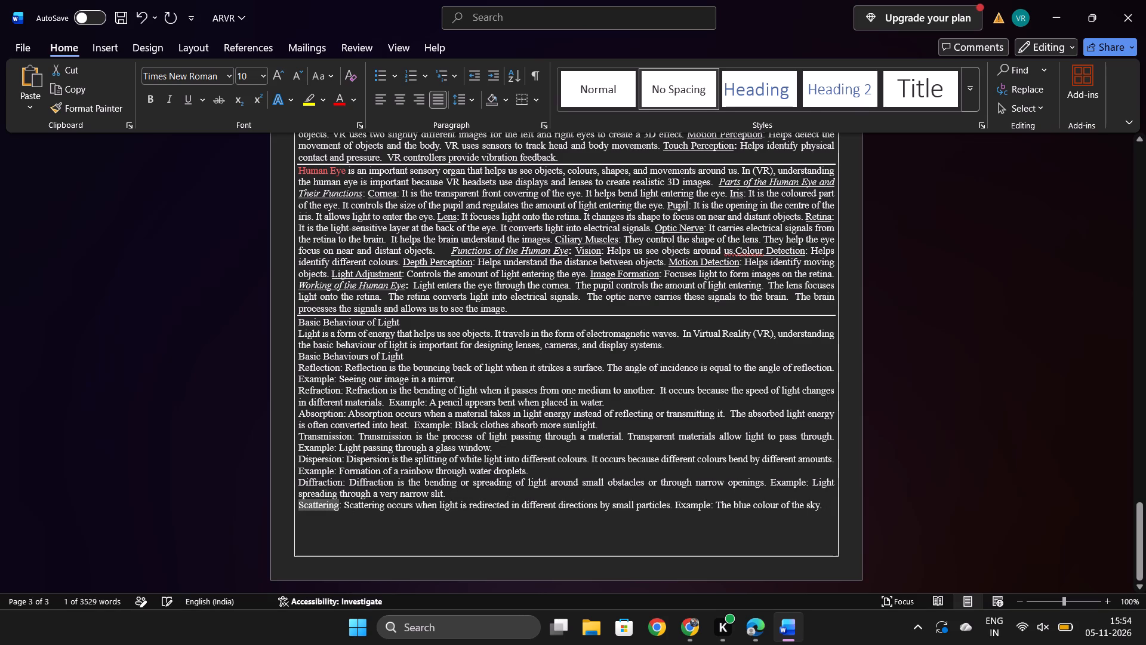
pyautogui.keyDown('ctrl'); pyautogui.moveTo(341, 483); pyautogui.dragTo(297, 481); pyautogui.keyUp('ctrl')
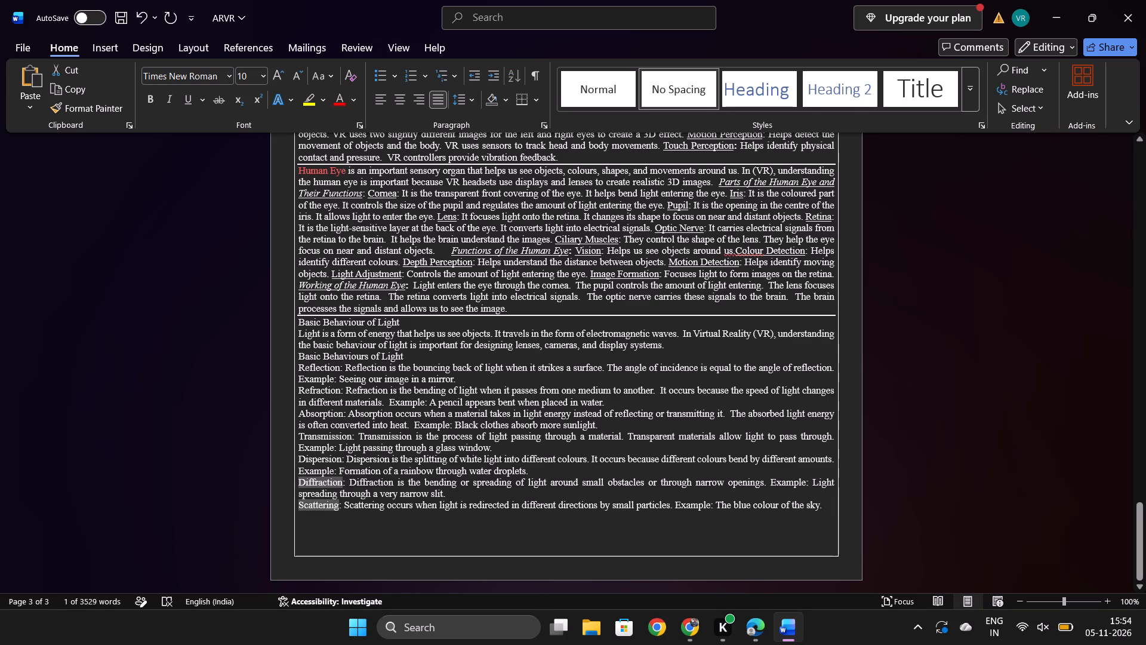
pyautogui.keyDown('ctrl'); pyautogui.moveTo(341, 459); pyautogui.dragTo(298, 462); pyautogui.keyUp('ctrl')
pyautogui.keyDown('ctrl'); pyautogui.moveTo(352, 437); pyautogui.dragTo(300, 439); pyautogui.keyUp('ctrl')
pyautogui.keyDown('ctrl'); pyautogui.moveTo(342, 413); pyautogui.dragTo(302, 413); pyautogui.keyUp('ctrl')
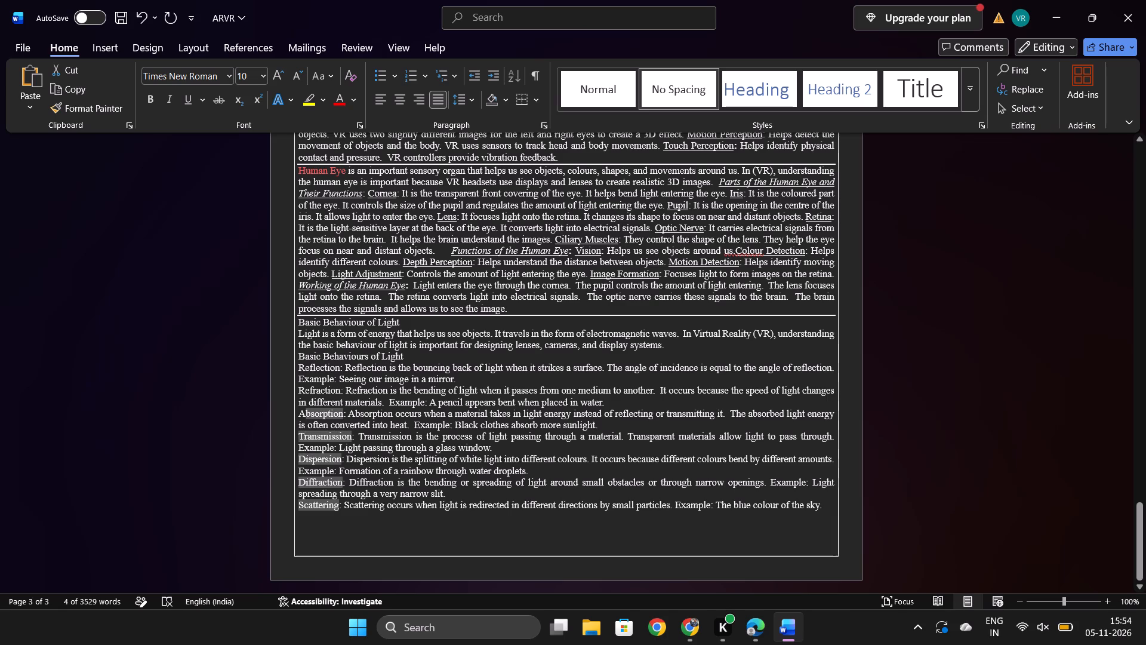
pyautogui.keyDown('ctrl'); pyautogui.moveTo(302, 413); pyautogui.dragTo(300, 413); pyautogui.keyUp('ctrl')
pyautogui.keyDown('ctrl'); pyautogui.moveTo(340, 390); pyautogui.dragTo(300, 391); pyautogui.keyUp('ctrl')
pyautogui.keyDown('ctrl'); pyautogui.moveTo(340, 368); pyautogui.dragTo(299, 367); pyautogui.keyUp('ctrl')
pyautogui.click(429, 308)
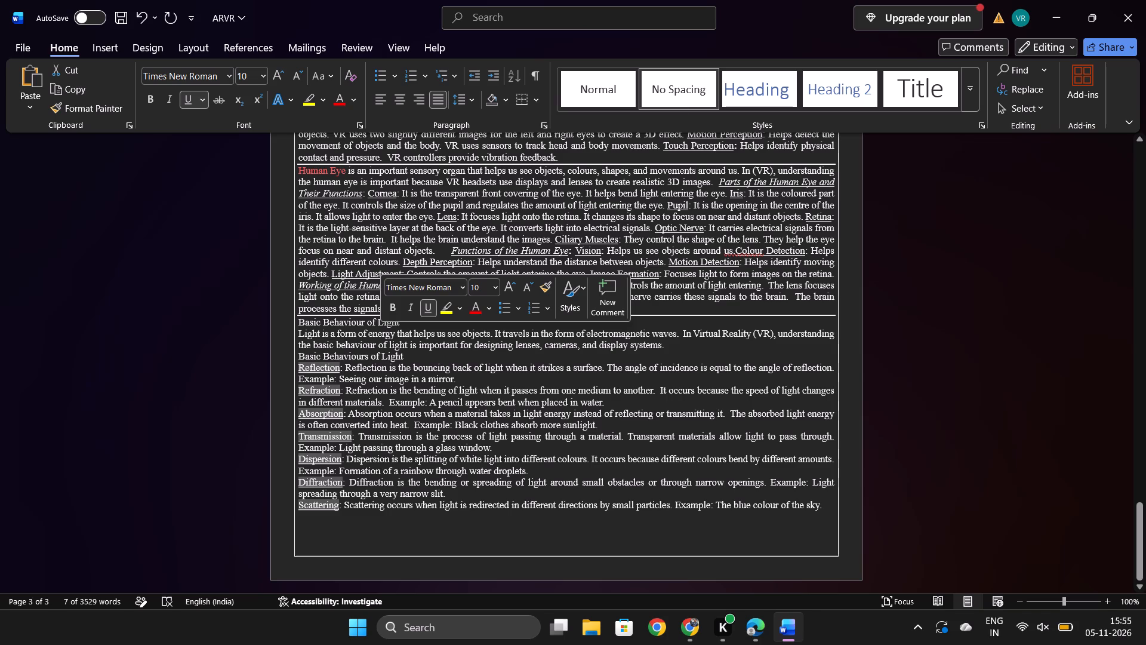
# Join the Scattering, Diffraction and Dispersion paragraphs each onto the paragraph before it, separated by a space.
pyautogui.click(298, 506)
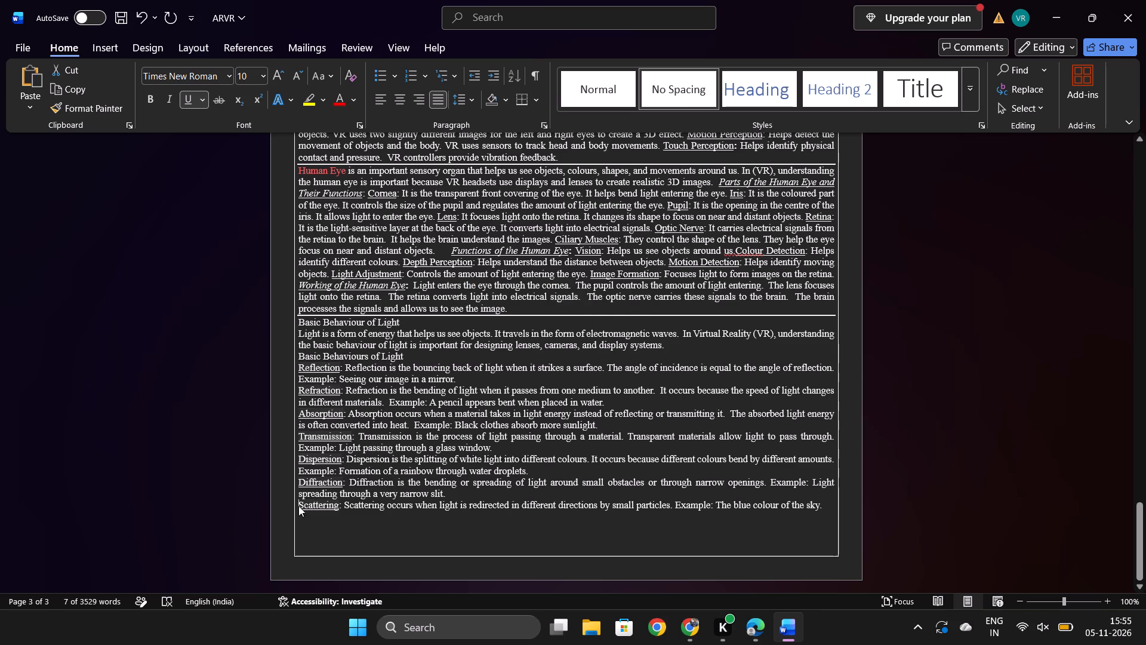
pyautogui.press('BackSpace')
pyautogui.press('space')
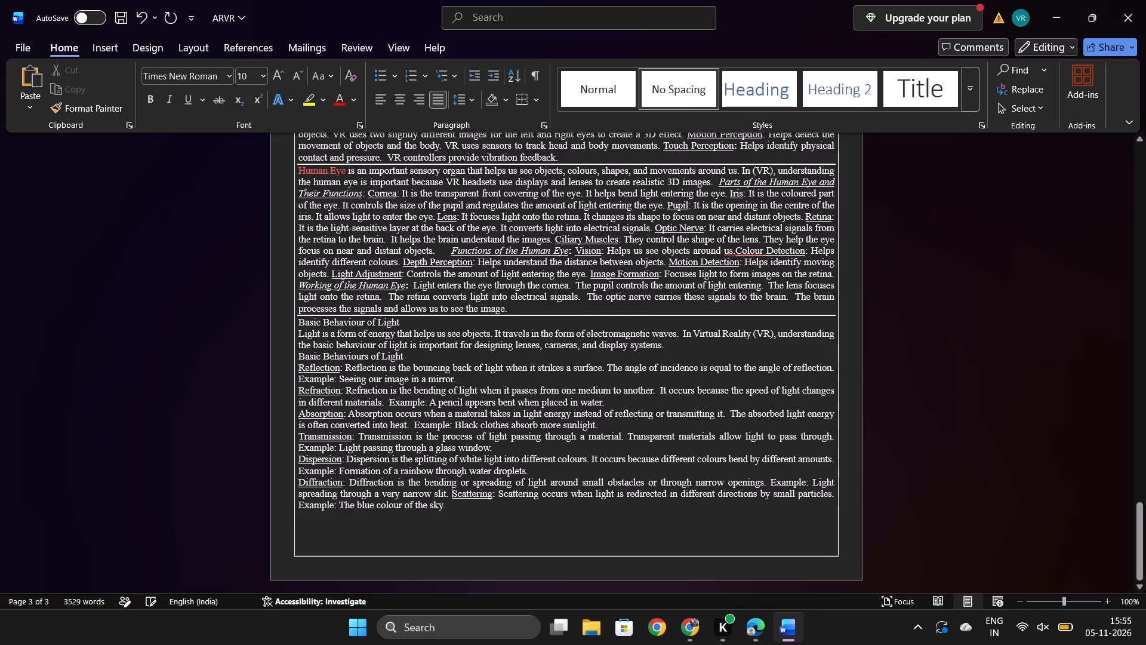
pyautogui.click(300, 483)
pyautogui.press('BackSpace')
pyautogui.press('space')
pyautogui.click(299, 459)
pyautogui.press('BackSpace')
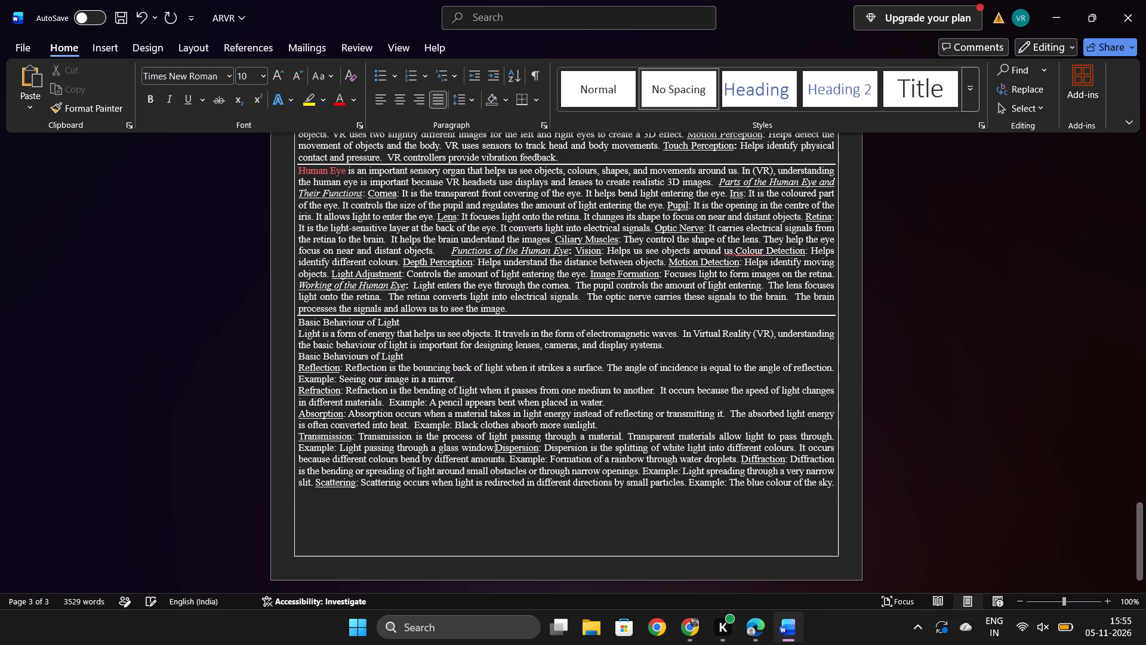
pyautogui.press('space')
# Join the Transmission, Absorption and Refraction paragraphs each onto the paragraph before it, separated by a space.
pyautogui.click(297, 434)
pyautogui.press('BackSpace')
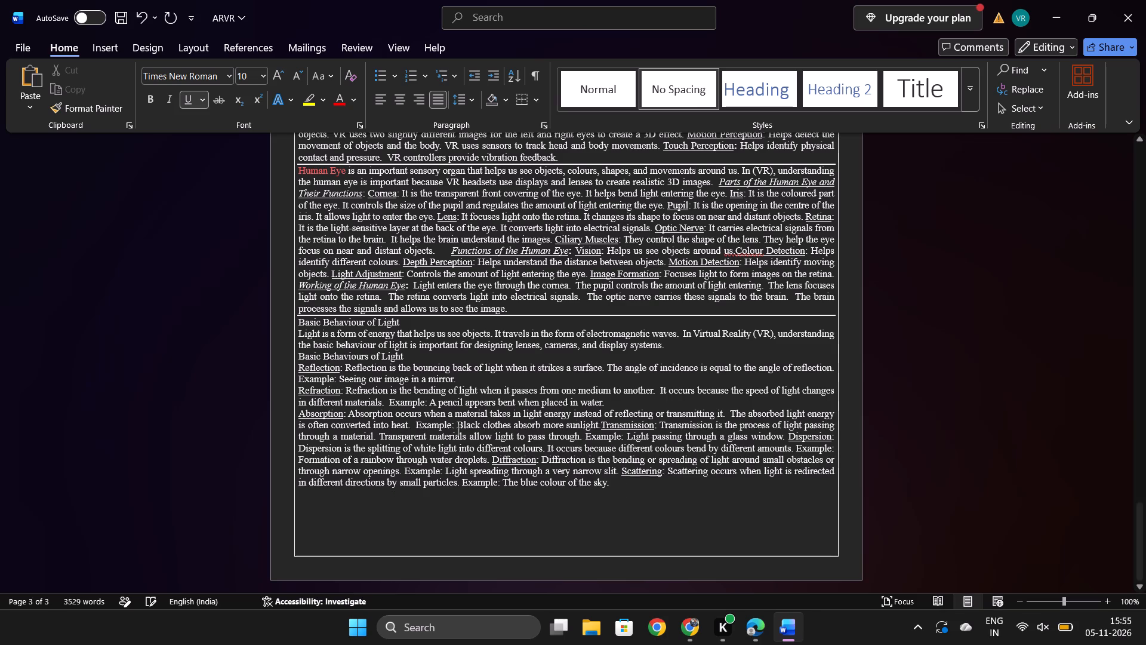
pyautogui.press('space')
pyautogui.click(298, 411)
pyautogui.press('BackSpace')
pyautogui.press('space')
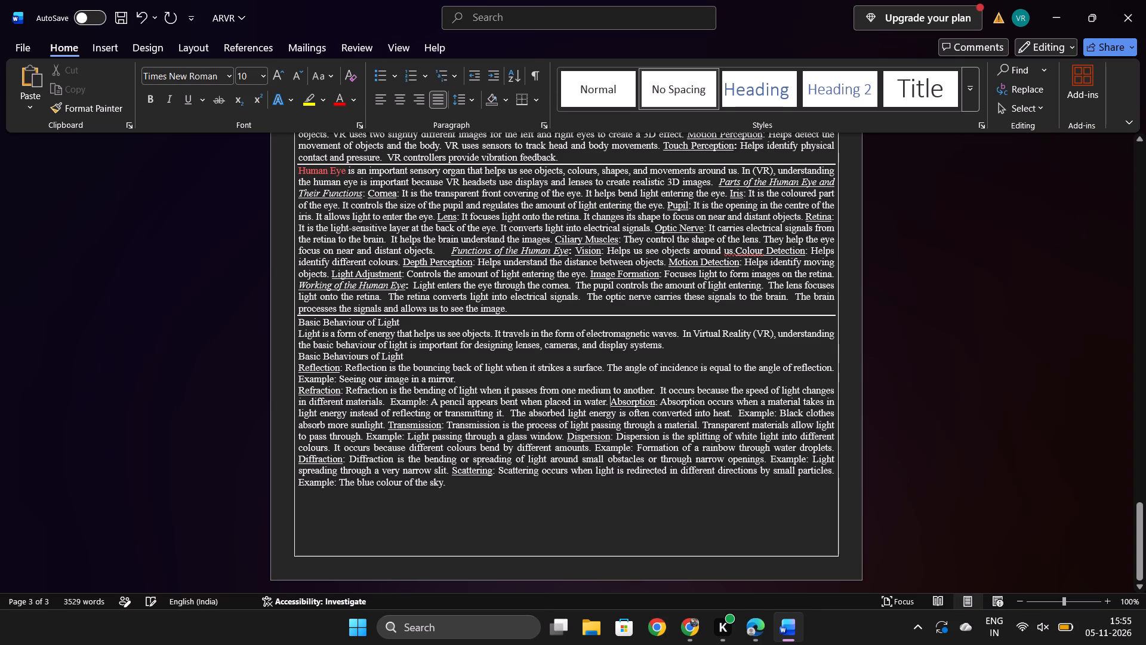
pyautogui.click(297, 391)
pyautogui.press('BackSpace')
pyautogui.press('space')
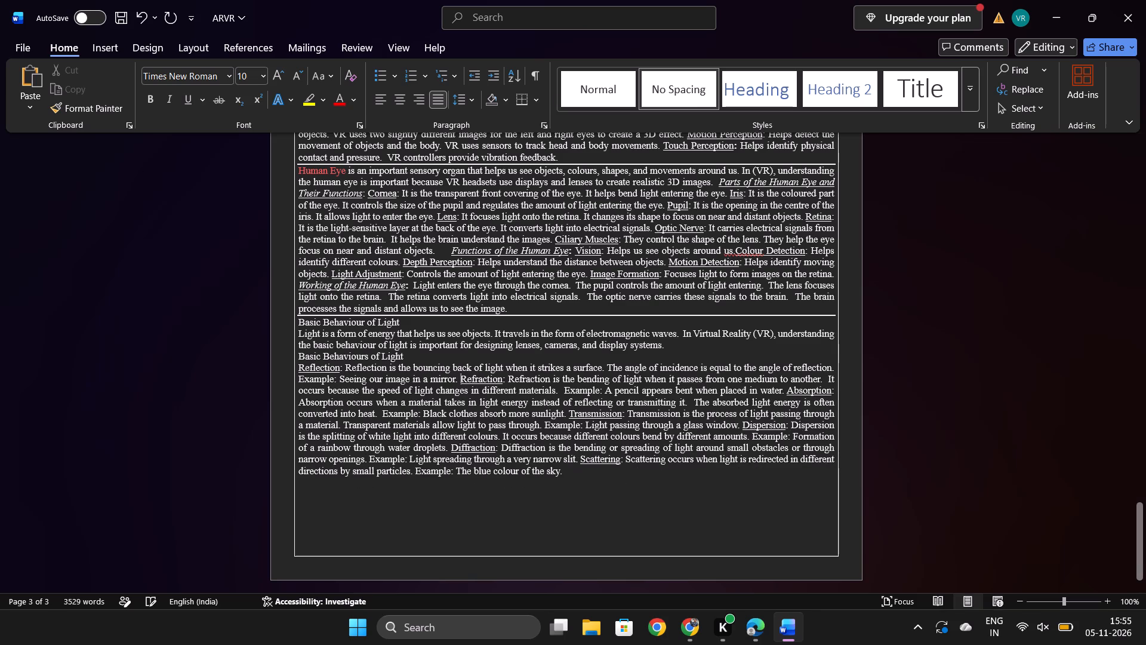
# Join the Reflection text onto the Basic Behaviours of Light heading line, adding a colon and a space after the heading.
pyautogui.click(301, 367)
pyautogui.press('BackSpace')
pyautogui.press('space')
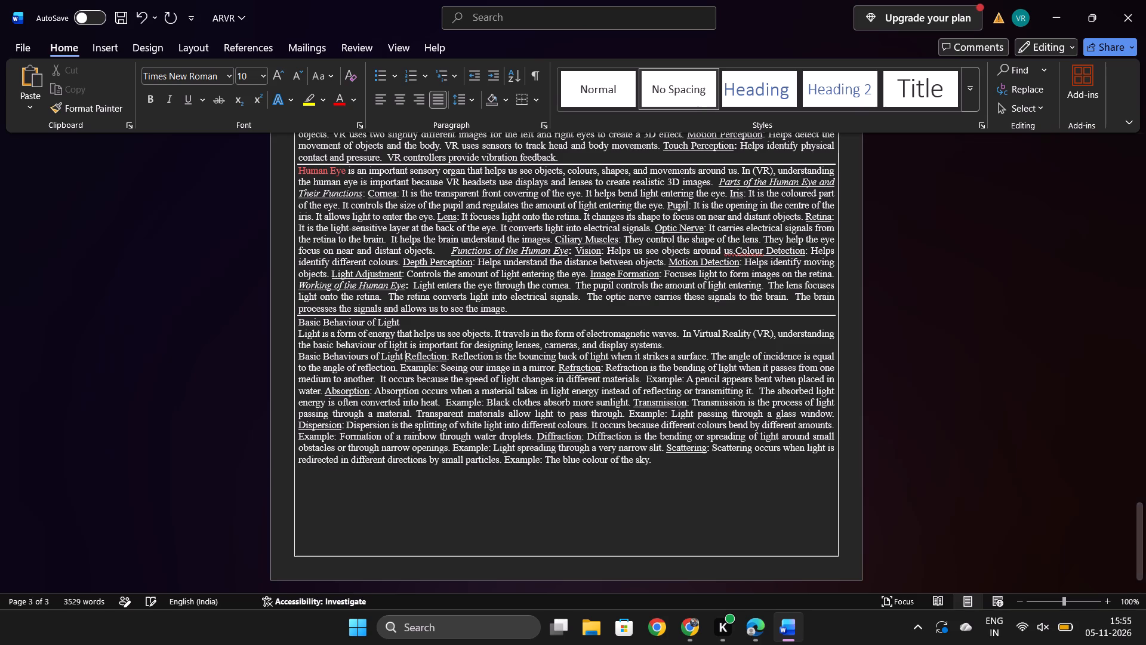
pyautogui.press('BackSpace')
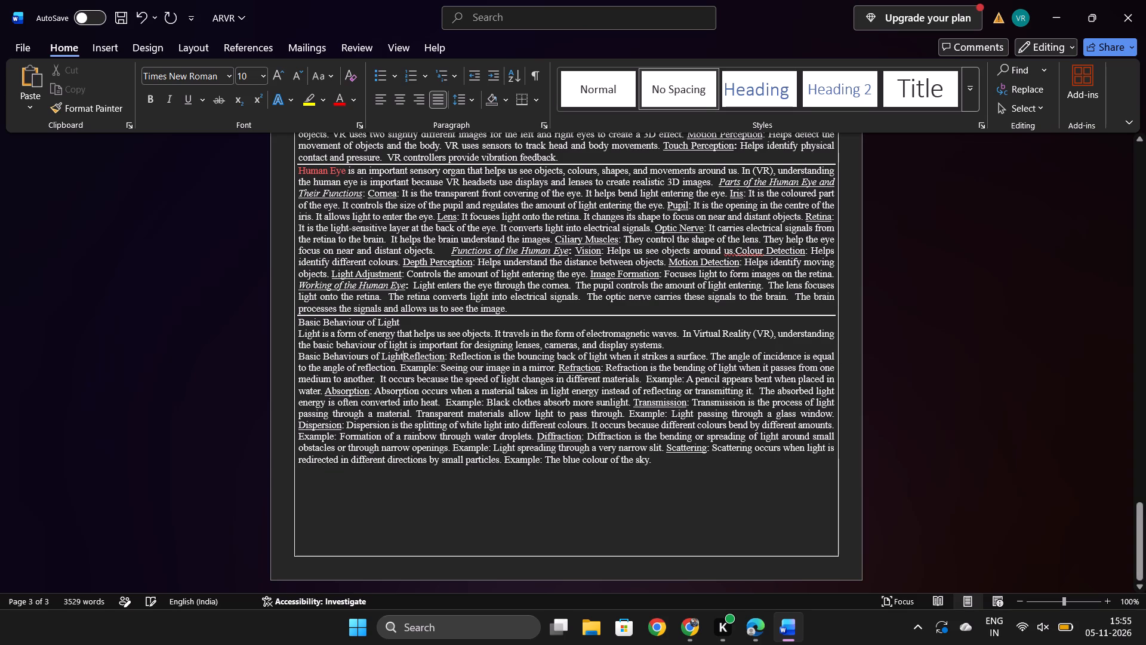
pyautogui.hotkey('shift', ':')
pyautogui.press('space')
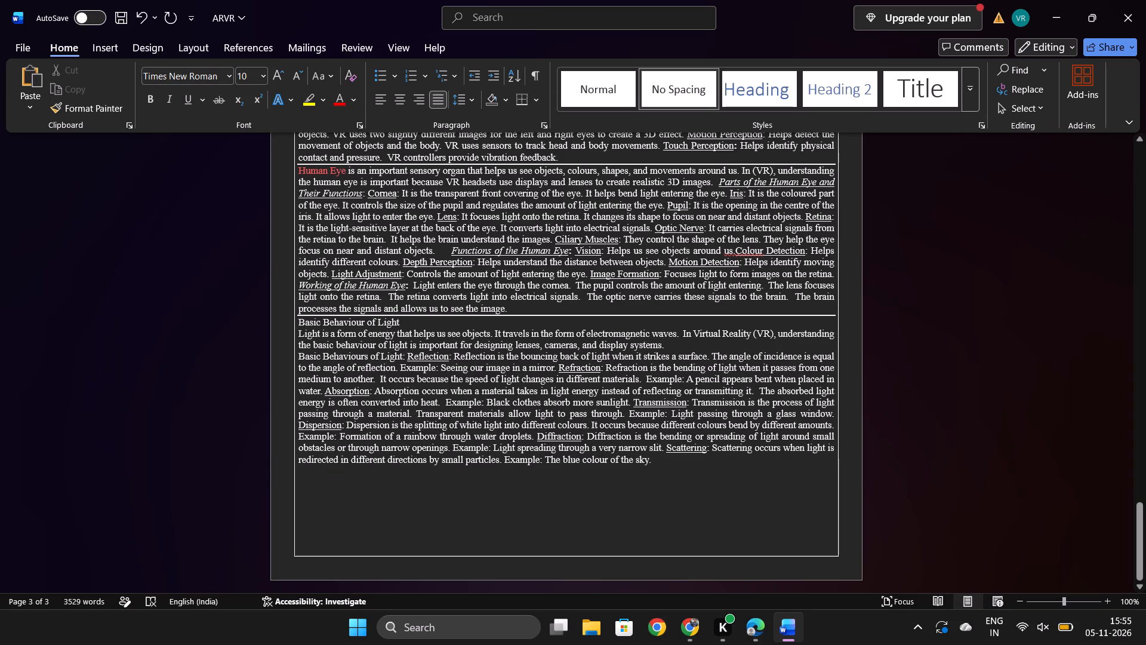
# Underline and italicise the words Basic Behaviours of Light, excluding the colon.
pyautogui.moveTo(401, 357); pyautogui.dragTo(302, 360)
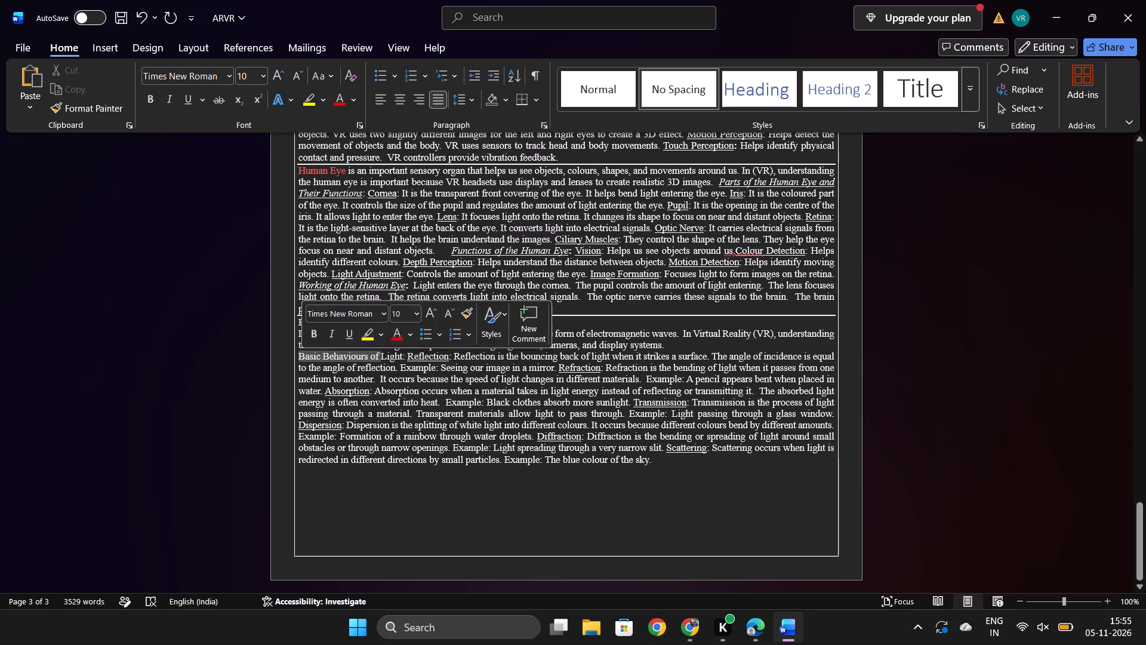
pyautogui.click(381, 360)
pyautogui.moveTo(401, 358); pyautogui.dragTo(312, 359)
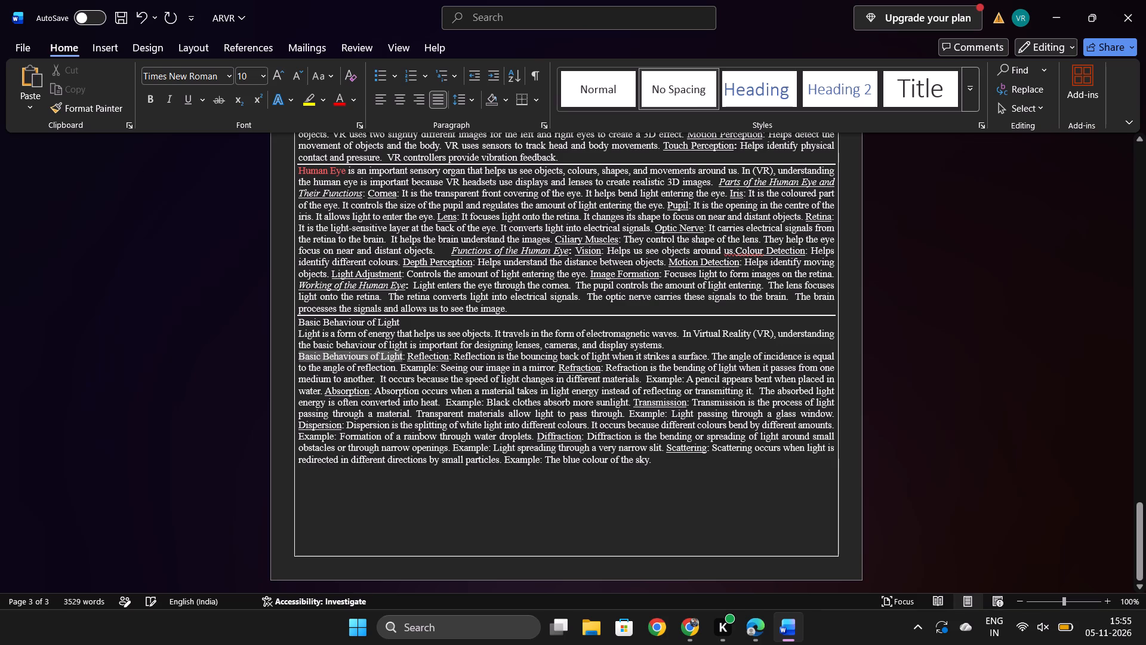
pyautogui.moveTo(312, 359); pyautogui.dragTo(311, 359)
pyautogui.click(361, 333)
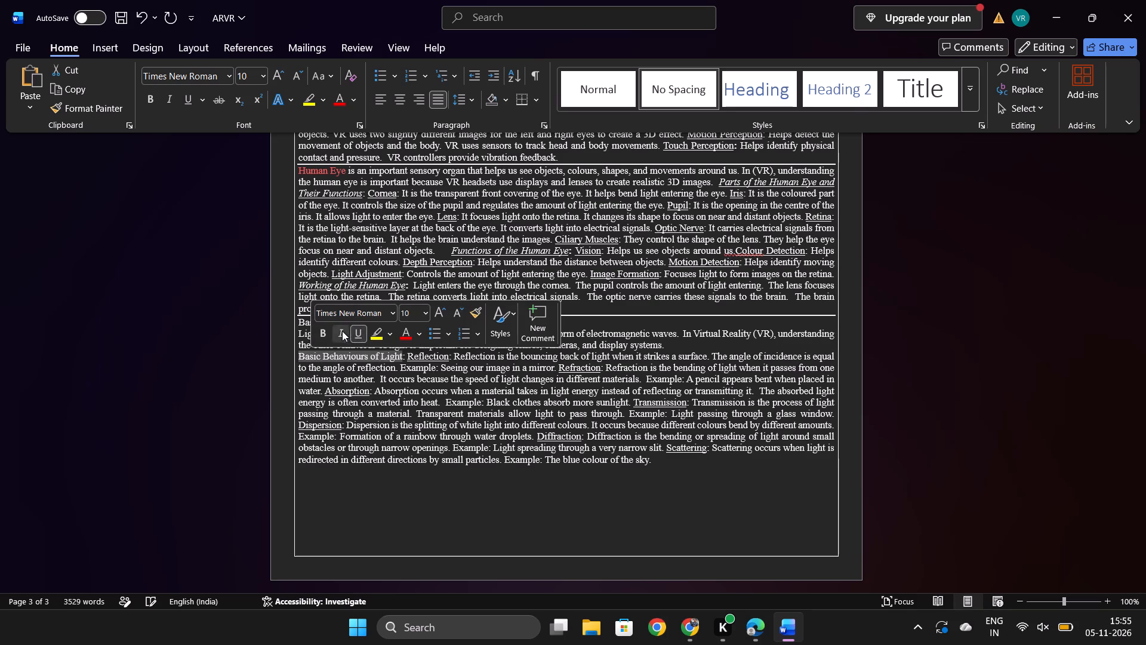
pyautogui.click(342, 331)
pyautogui.click(396, 395)
pyautogui.click(301, 357)
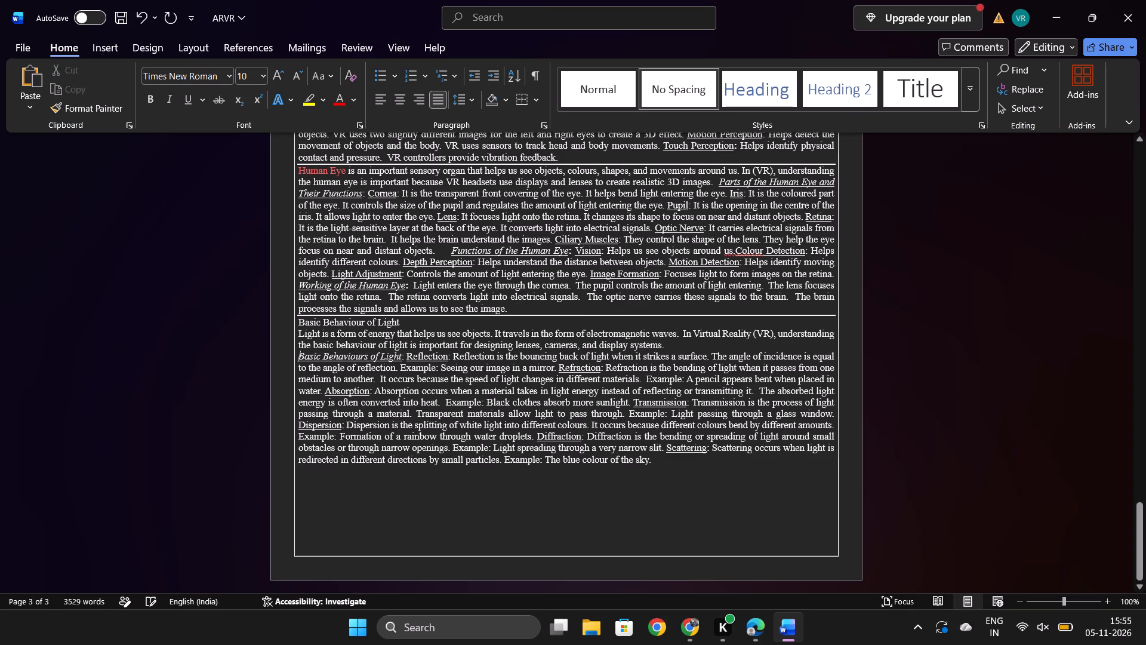
pyautogui.press('BackSpace')
pyautogui.press('space')
pyautogui.press('space')
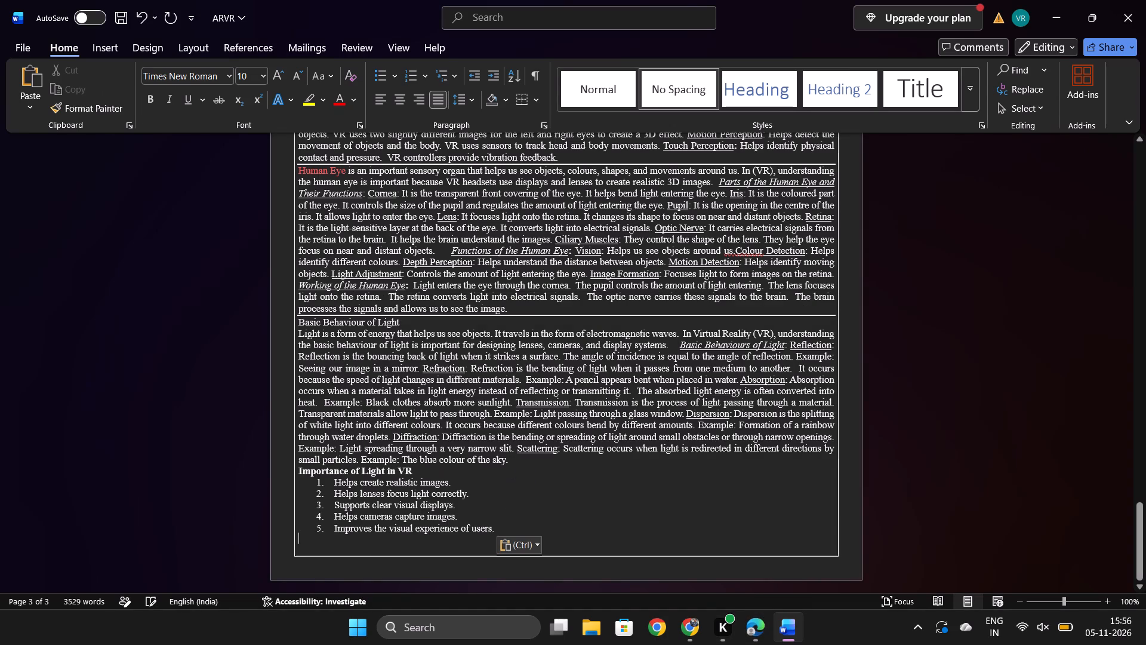
pyautogui.press('BackSpace')
# Merge the last three Importance of Light in VR list items into one item, replacing the full stops between them with commas and spaces.
pyautogui.click(330, 529)
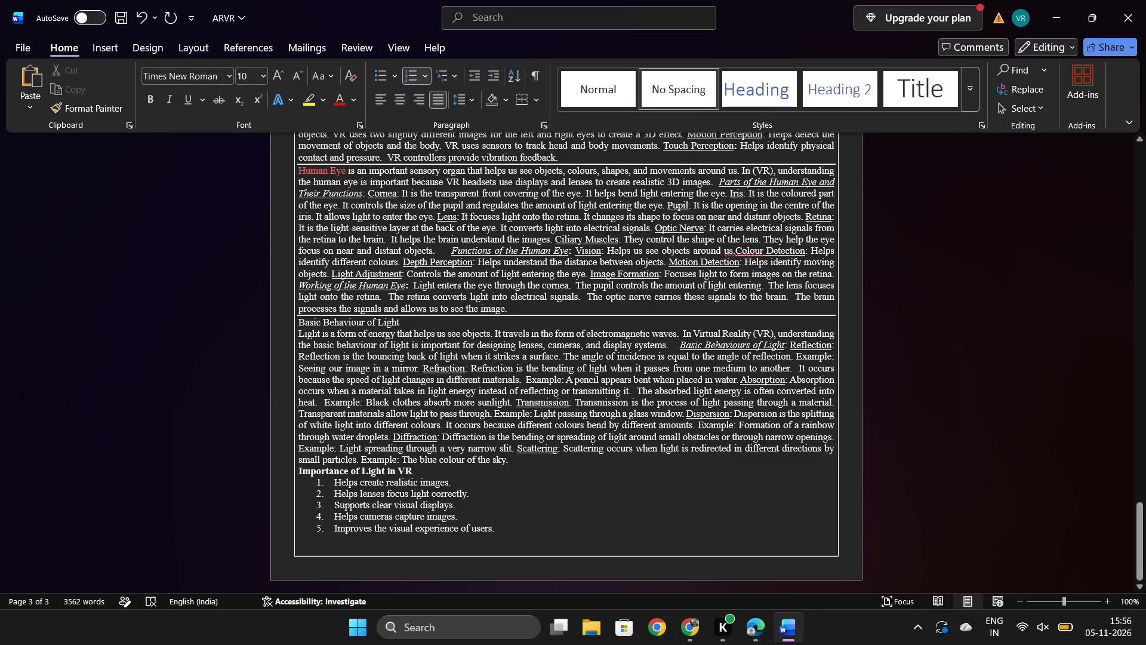
pyautogui.press('BackSpace')
pyautogui.press('BackSpace')
pyautogui.press('BackSpace')
pyautogui.press('BackSpace')
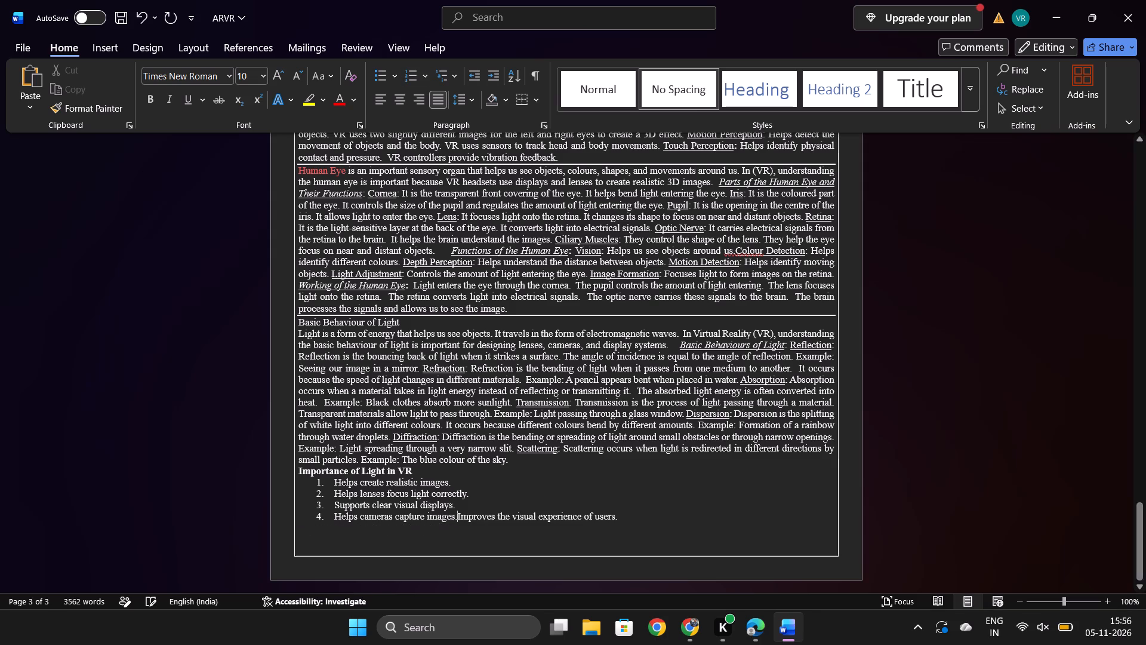
pyautogui.press('BackSpace')
pyautogui.write(',')
pyautogui.press('space')
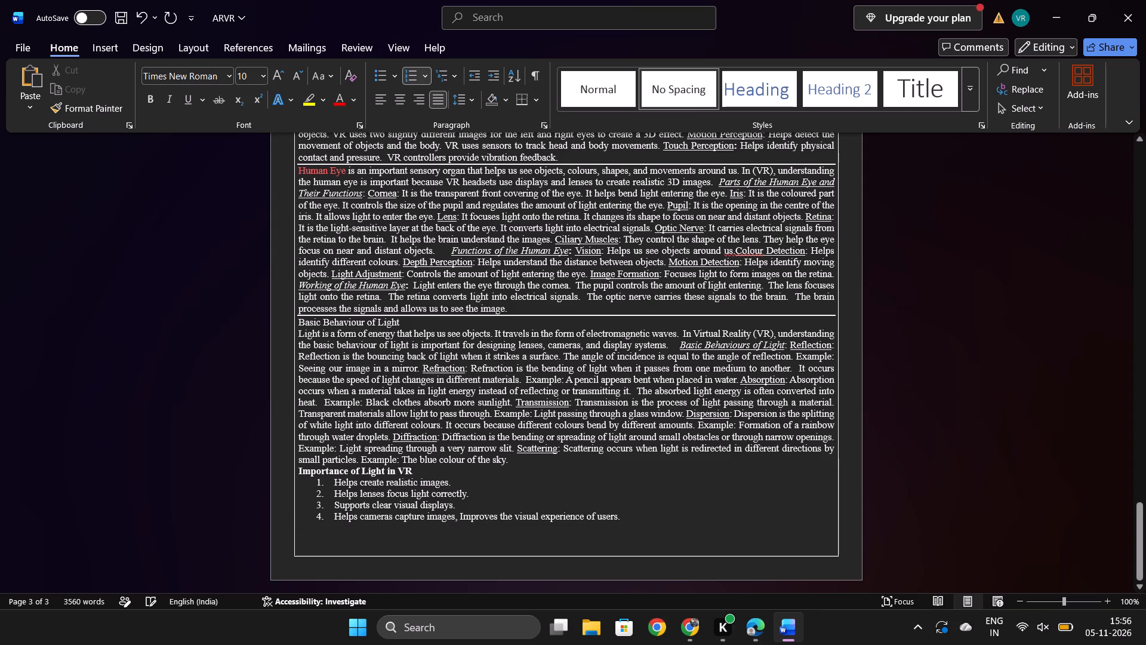
pyautogui.click(461, 503)
pyautogui.press('Right')
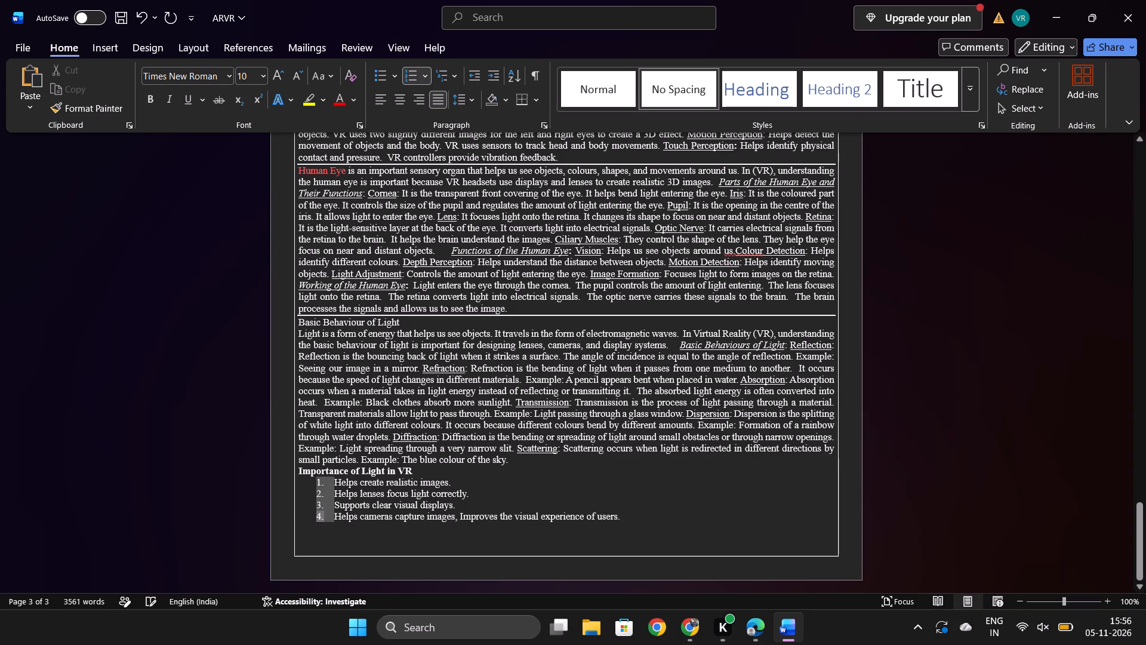
pyautogui.press('BackSpace')
pyautogui.press('BackSpace')
pyautogui.press('BackSpace')
pyautogui.press('BackSpace')
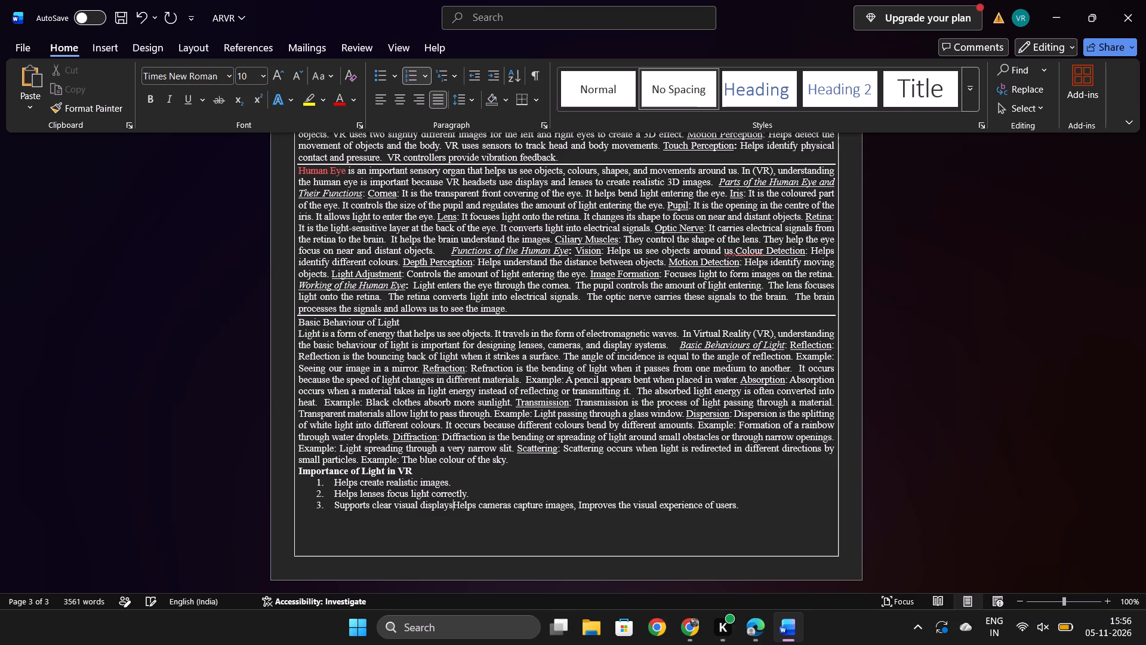
pyautogui.write(',')
pyautogui.press('space')
# Join the lenses-focus-light item onto the realistic-images item, separating them with a comma and a space.
pyautogui.press('Up')
pyautogui.press('Up')
pyautogui.press('Right')
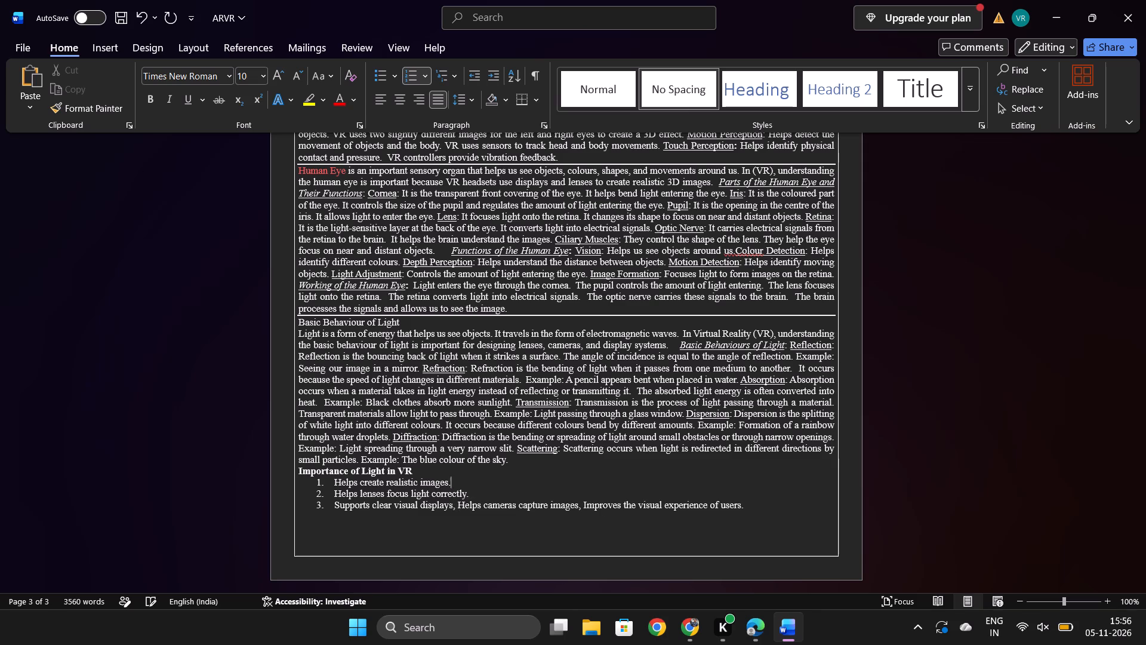
pyautogui.press('BackSpace')
pyautogui.press('BackSpace')
pyautogui.press('BackSpace')
pyautogui.press('BackSpace')
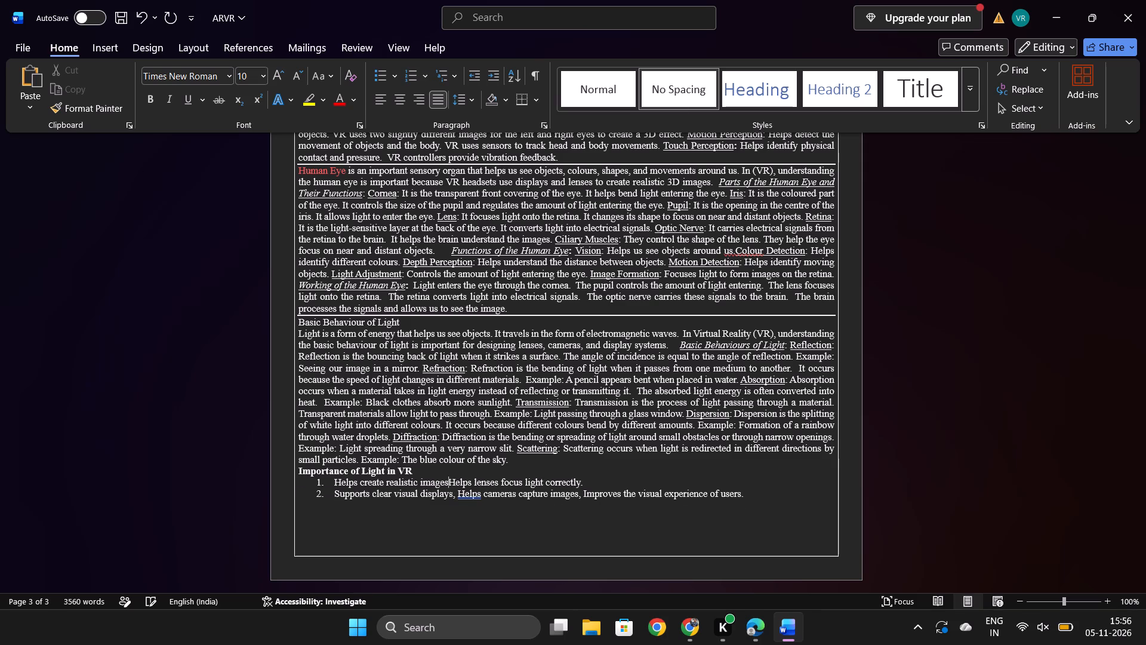
pyautogui.write(',')
pyautogui.press('space')
# Remove the numbering from the two remaining list items and join them into one line separated by a comma and a space.
pyautogui.press('Up')
pyautogui.press('Right')
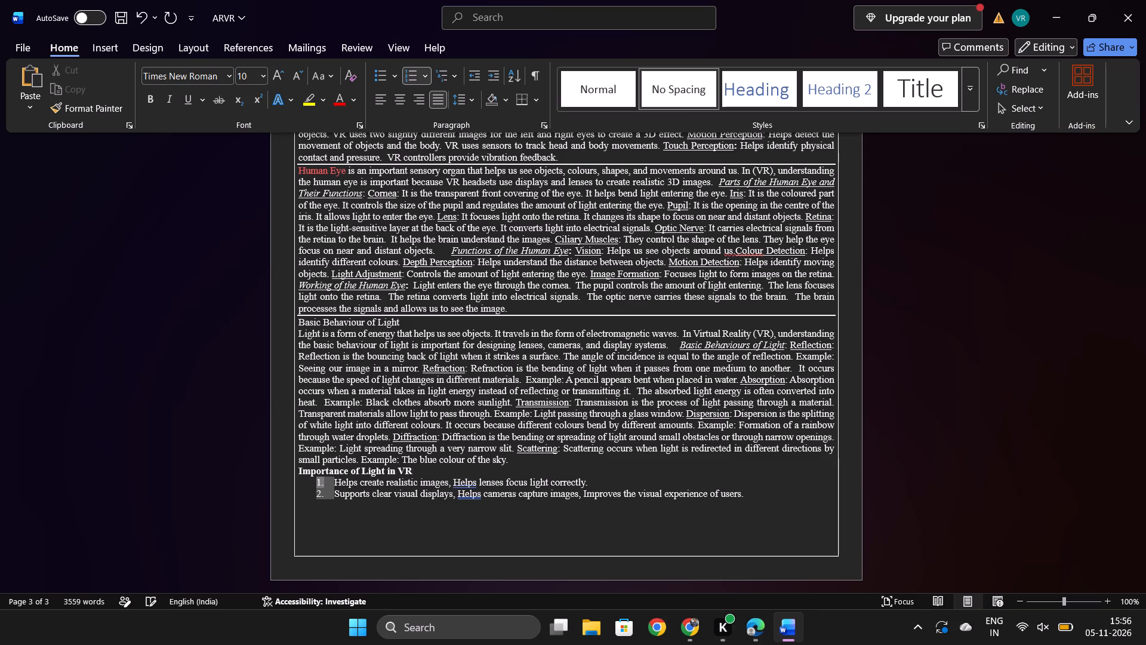
pyautogui.press('BackSpace')
pyautogui.press('BackSpace')
pyautogui.press('Down')
pyautogui.press('BackSpace')
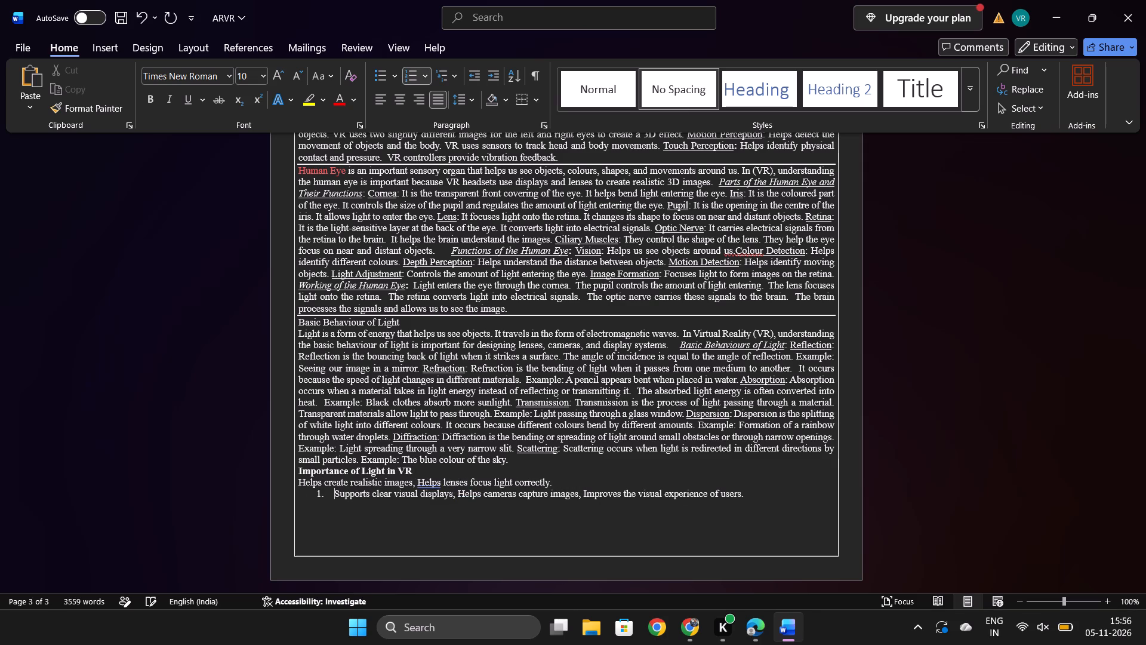
pyautogui.press('BackSpace')
pyautogui.press('BackSpace')
pyautogui.press('BackSpace')
pyautogui.write(',')
pyautogui.press('space')
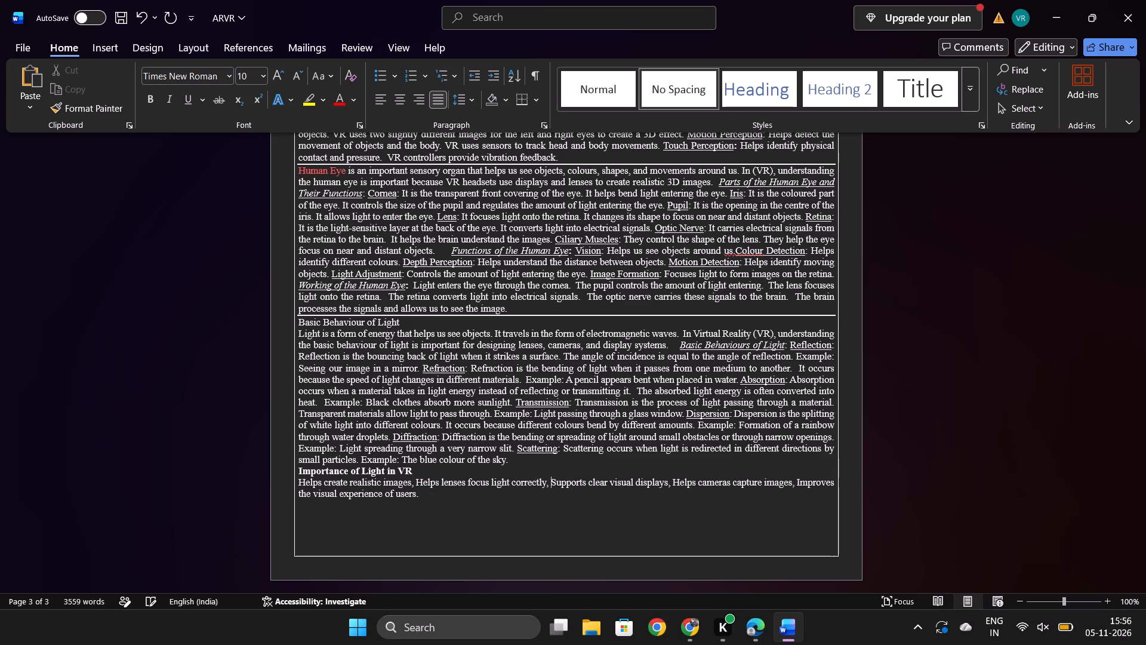
# Join the points onto the Importance of Light in VR heading line, adding a colon and a space after the heading.
pyautogui.press('Up')
pyautogui.press('Right')
pyautogui.press('BackSpace')
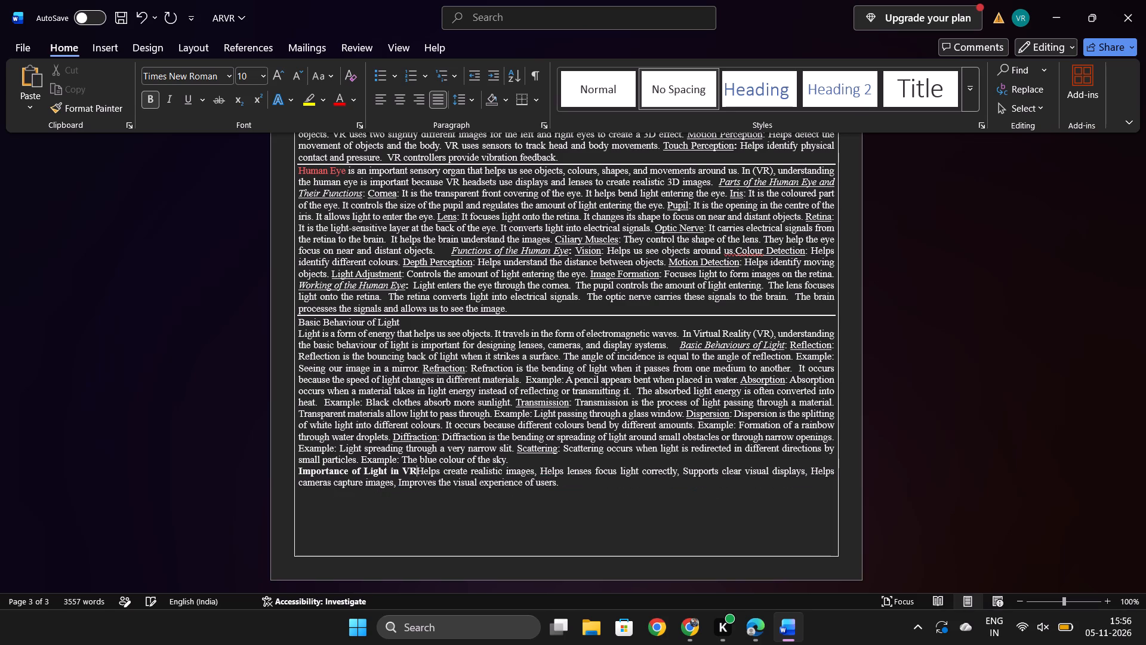
pyautogui.write(':')
pyautogui.press('space')
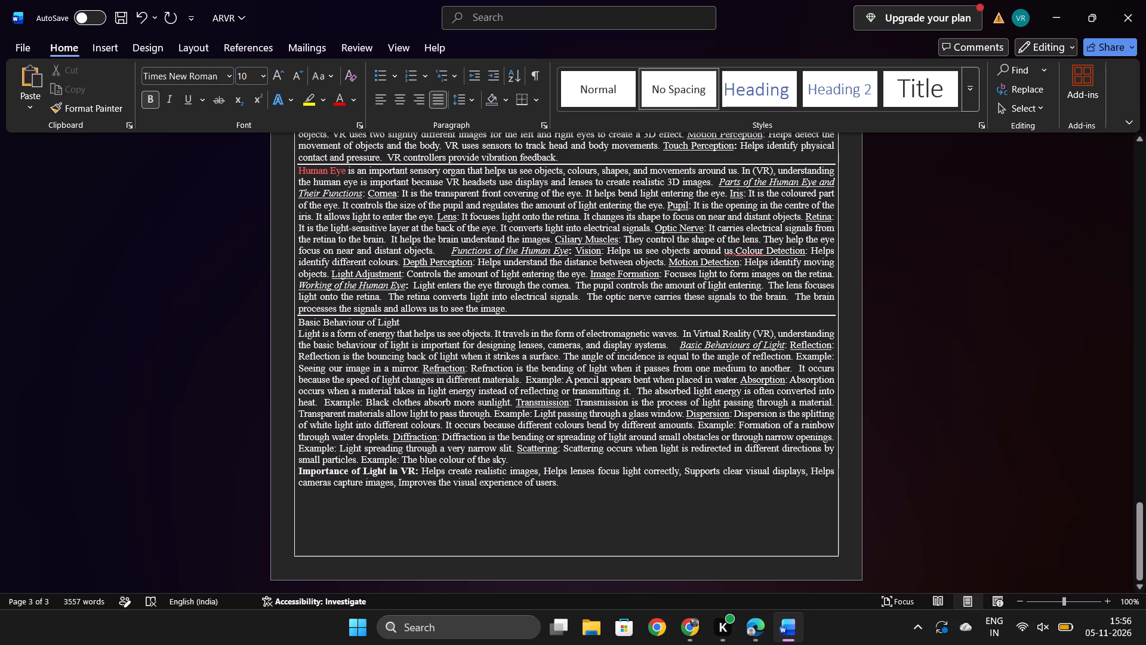
# Underline and italicise the words Importance of Light in VR and remove their bold, excluding the colon.
pyautogui.moveTo(415, 472); pyautogui.dragTo(322, 472)
pyautogui.click(367, 447)
pyautogui.click(351, 447)
pyautogui.click(334, 447)
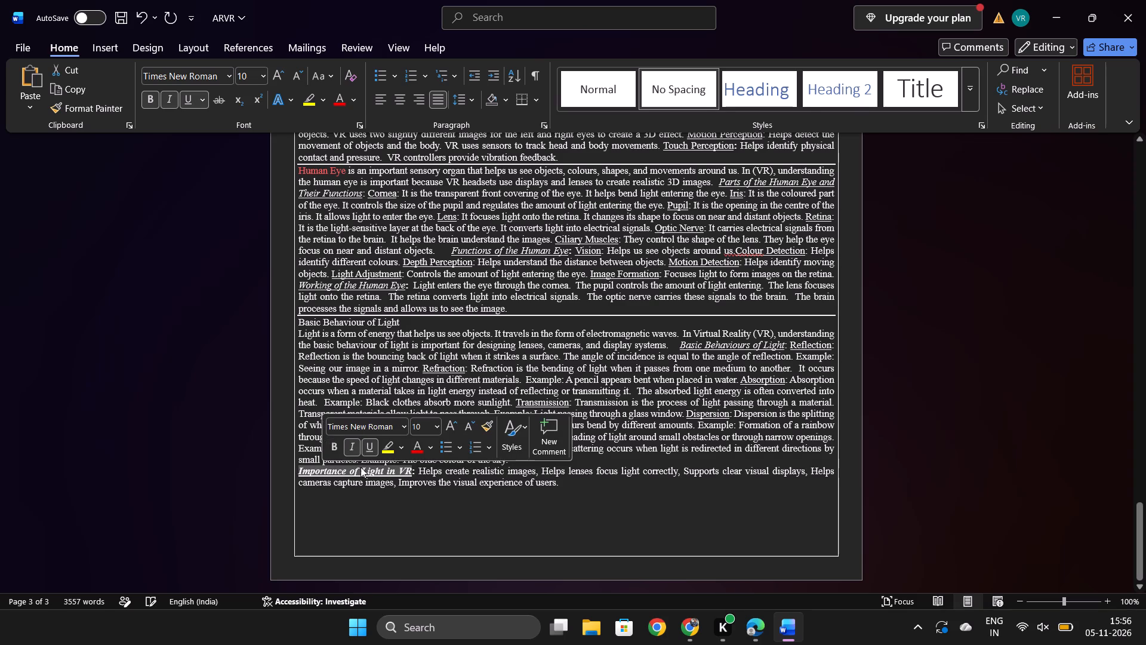
# Join the Importance of Light in VR text onto the end of the Scattering paragraph, separated by three spaces.
pyautogui.click(323, 473)
pyautogui.click(300, 471)
pyautogui.press('BackSpace')
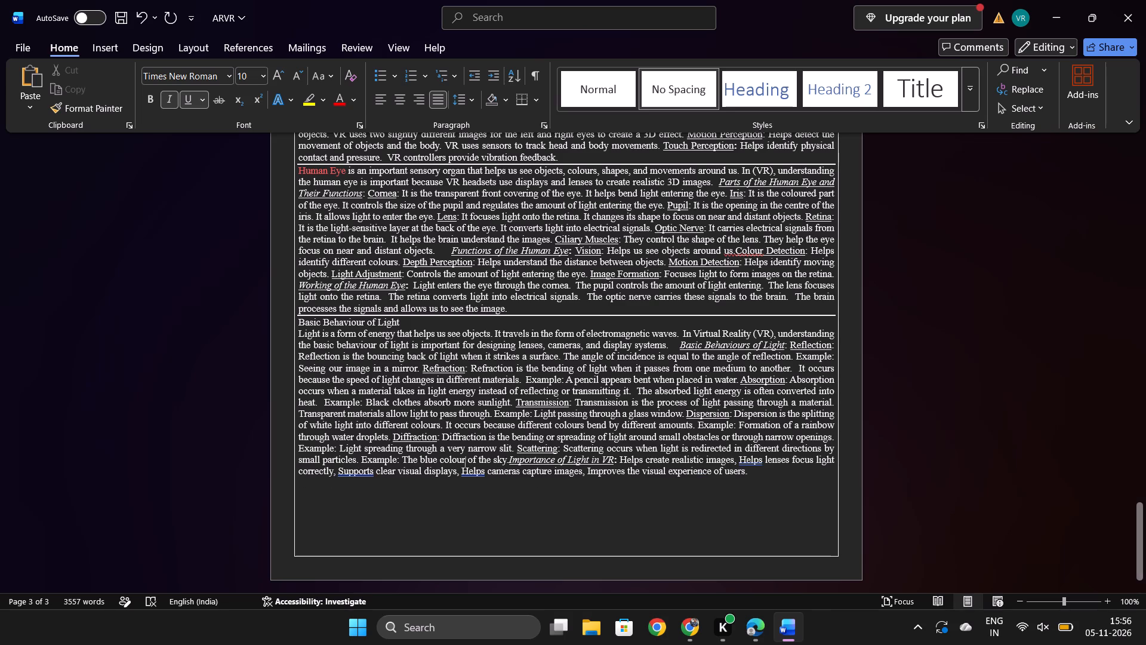
pyautogui.press('space')
pyautogui.press('space')
pyautogui.press('space')
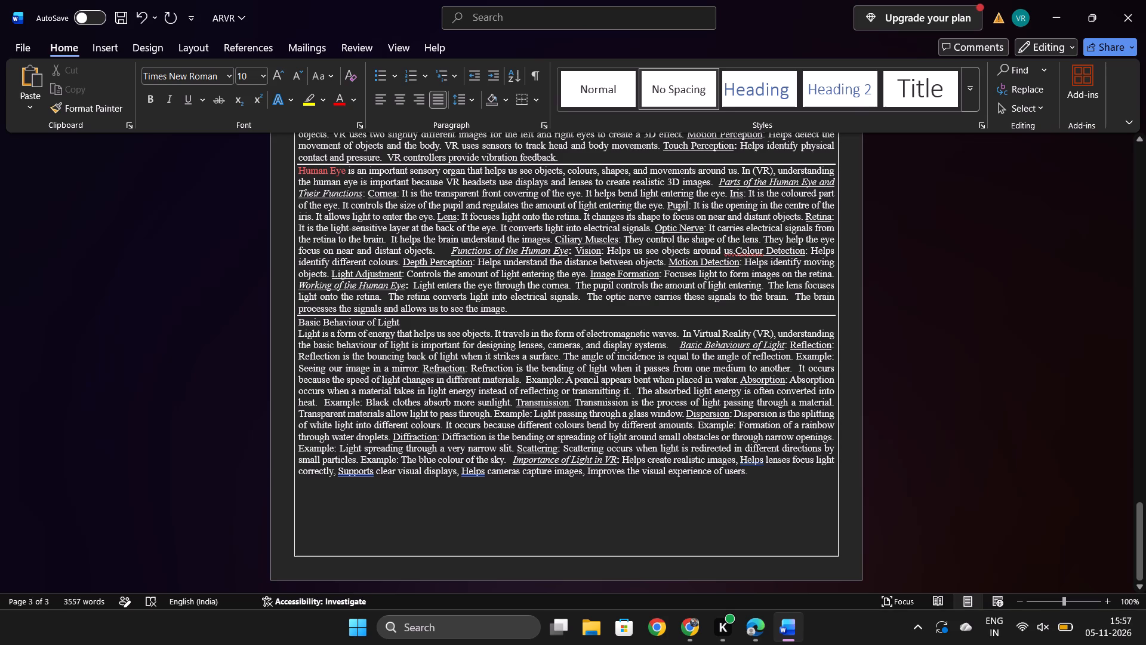
# Colour the Basic Behaviour of Light topic heading red.
pyautogui.click(778, 484)
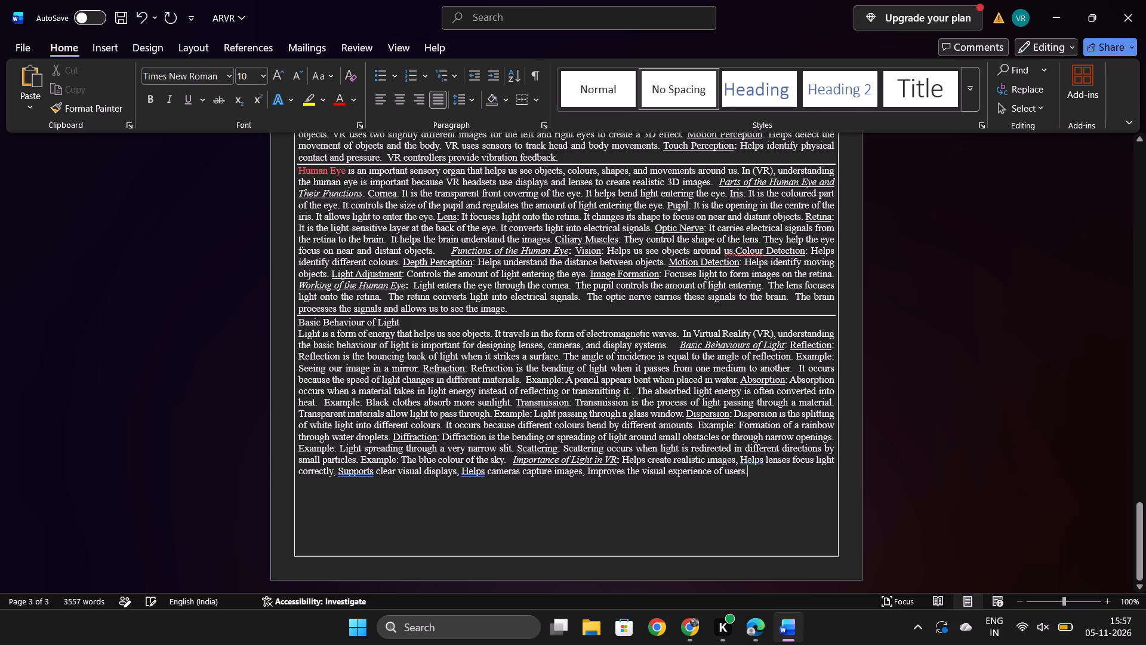
pyautogui.moveTo(388, 324); pyautogui.dragTo(389, 325)
pyautogui.moveTo(389, 325); pyautogui.dragTo(304, 324)
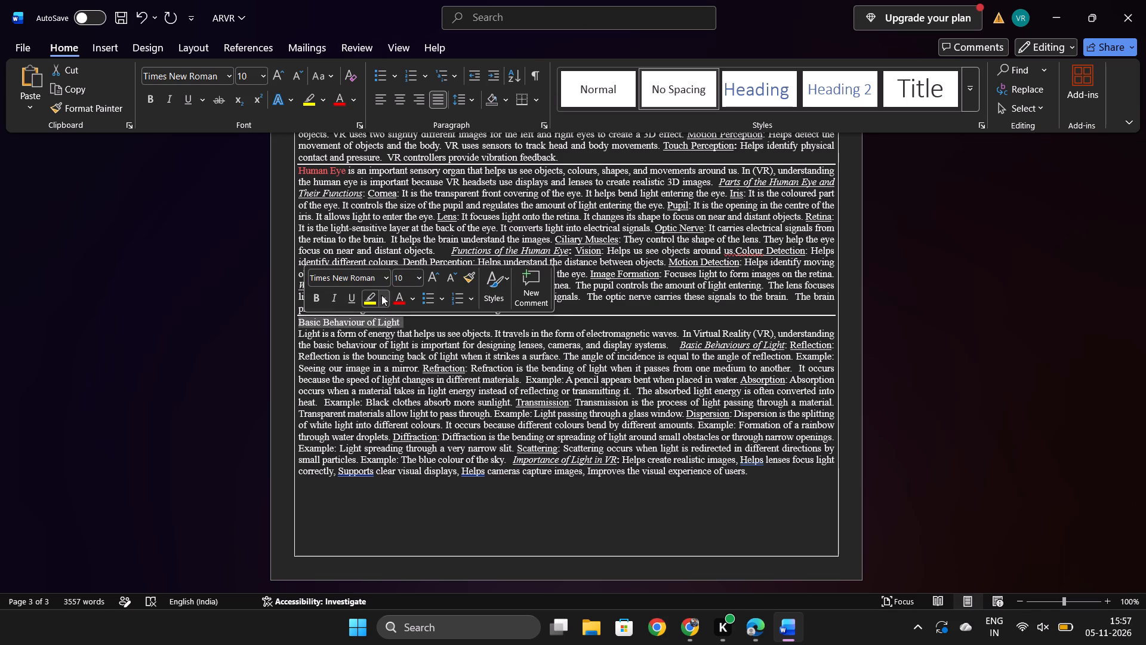
pyautogui.click(398, 298)
# Join the introductory light paragraph onto the red Basic Behaviour of Light heading line, separated by three spaces.
pyautogui.click(338, 334)
pyautogui.click(298, 335)
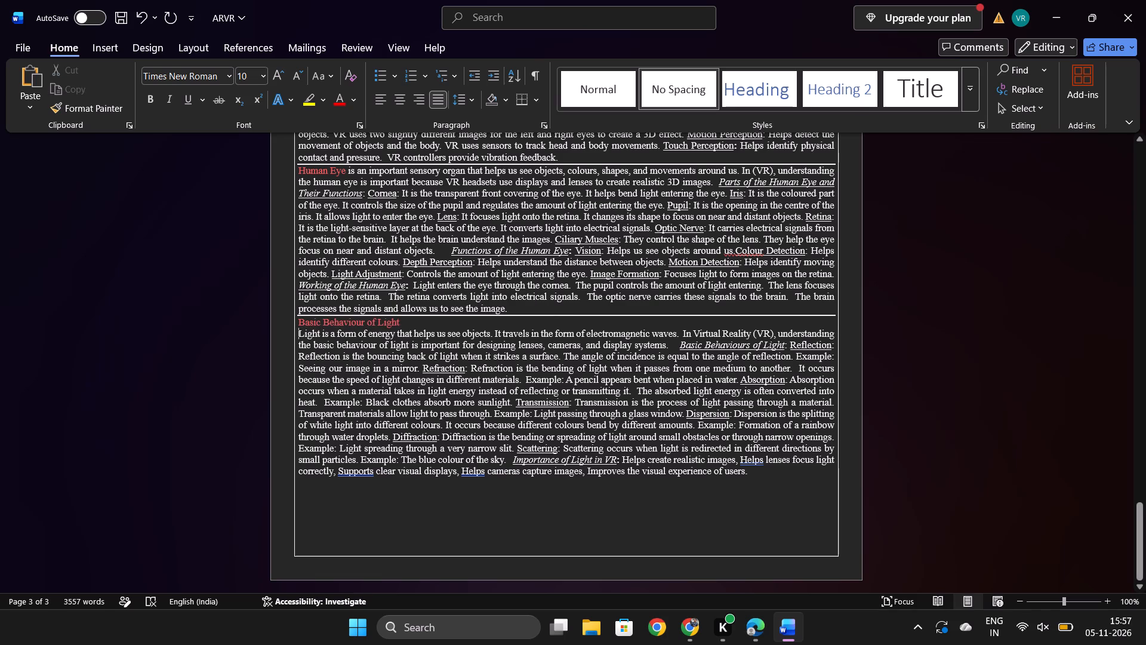
pyautogui.press('BackSpace')
pyautogui.press('space')
pyautogui.press('space')
pyautogui.press('space')
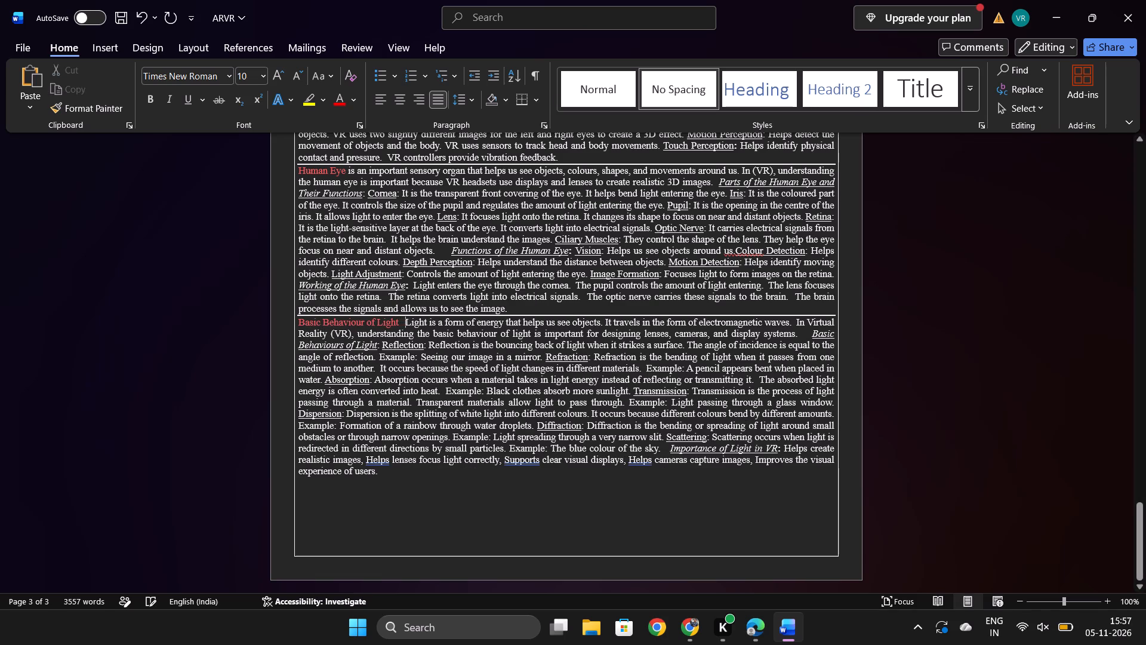
# Insert a full-width horizontal divider line below the Basic Behaviour of Light topic, leaving an empty line ready beneath it.
pyautogui.click(406, 494)
pyautogui.press('Return')
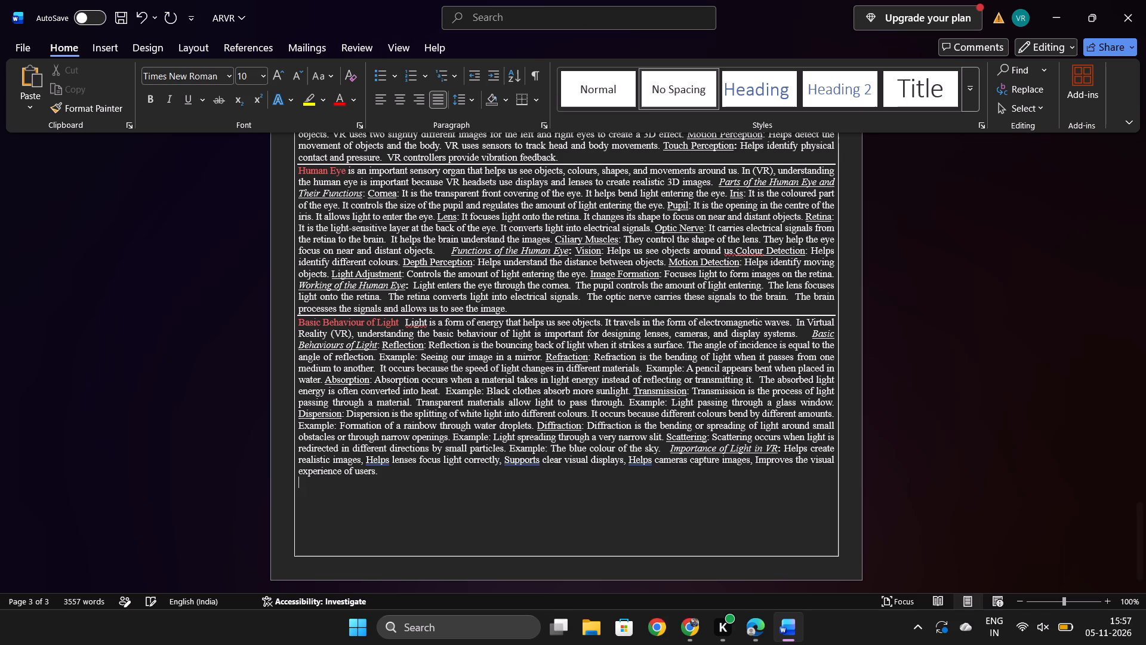
pyautogui.hotkey('shift', '_')
pyautogui.hotkey('shift', '_')
pyautogui.hotkey('shift', '_')
pyautogui.hotkey('shift', '_')
pyautogui.hotkey('shift', '_')
pyautogui.hotkey('shift', '_')
pyautogui.hotkey('shift', '_')
pyautogui.press('Return')
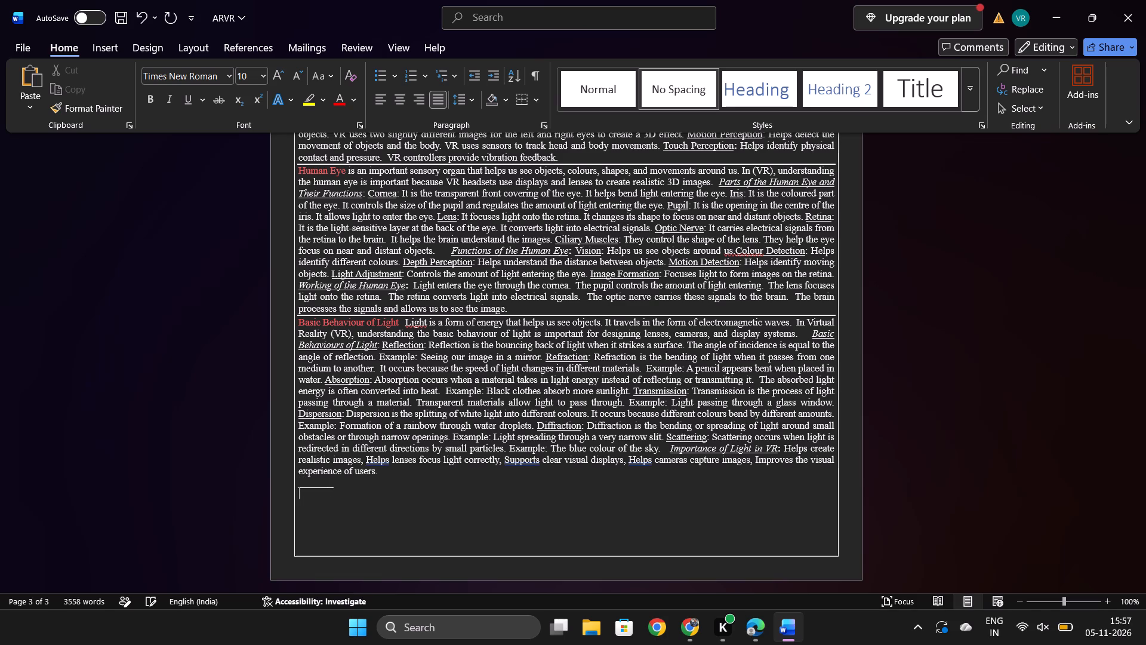
pyautogui.press('BackSpace')
pyautogui.press('BackSpace')
pyautogui.hotkey('shift', '_')
pyautogui.hotkey('shift', '_')
pyautogui.hotkey('shift', '_')
pyautogui.hotkey('shift', '_')
pyautogui.hotkey('shift', '_')
pyautogui.hotkey('shift', '_')
pyautogui.press('Return')
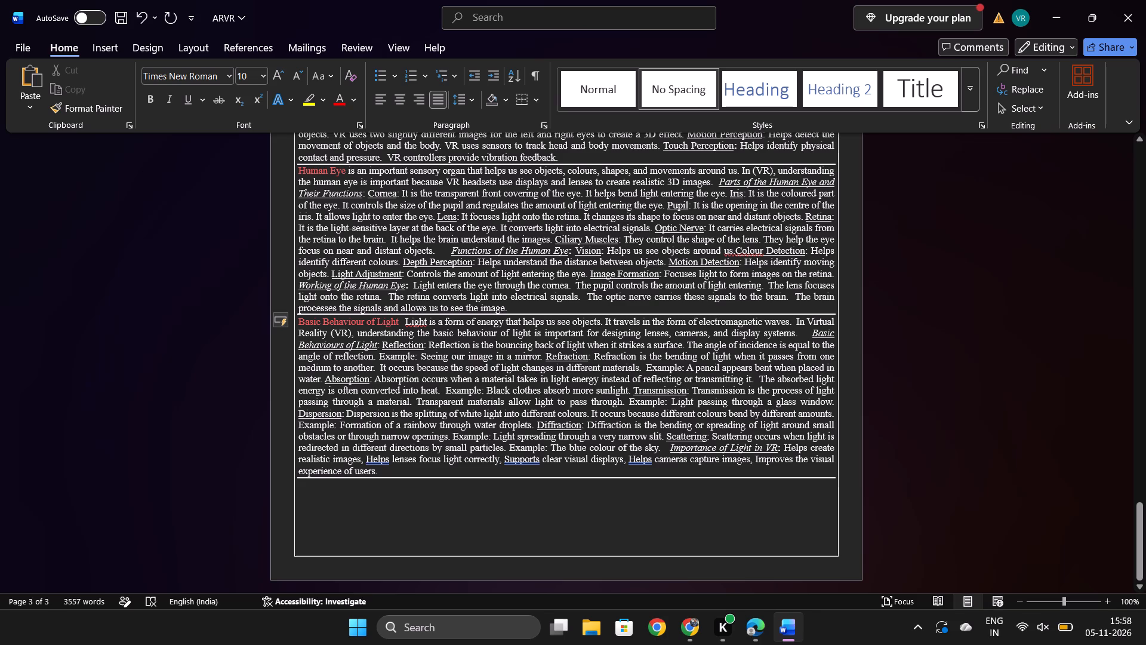
# Copy the topic Lenses with diagrams from the preparation order in Chrome and submit it to the ChatGPT exam answer chat in Edge.
pyautogui.scroll(-1, 414, 483)
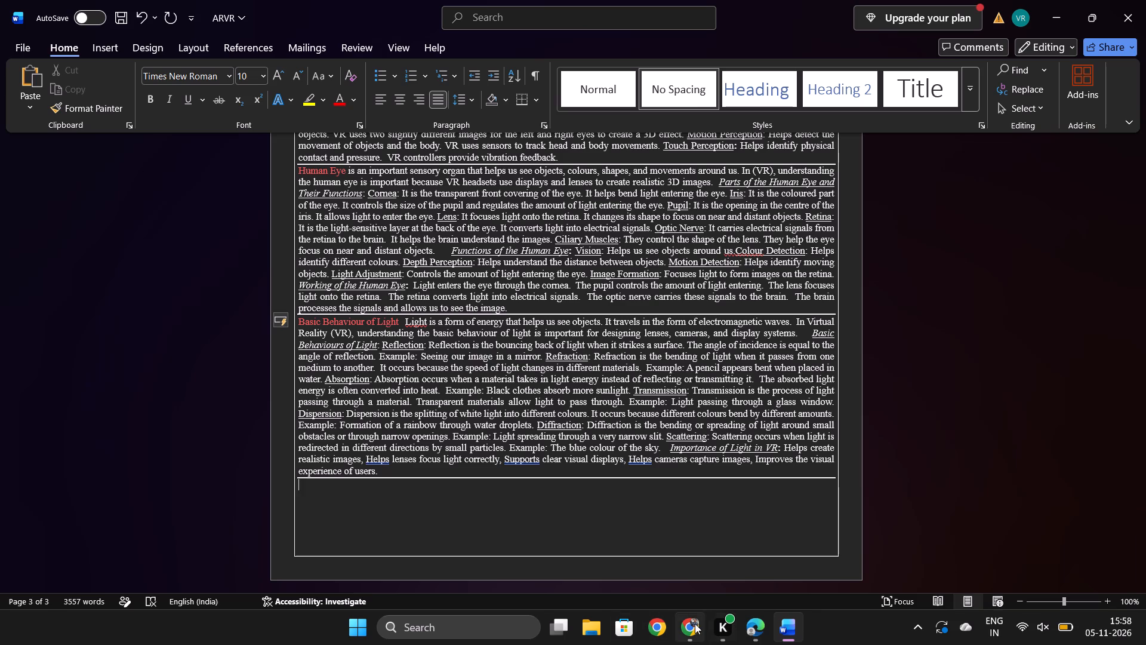
pyautogui.click(695, 623)
pyautogui.click(577, 422)
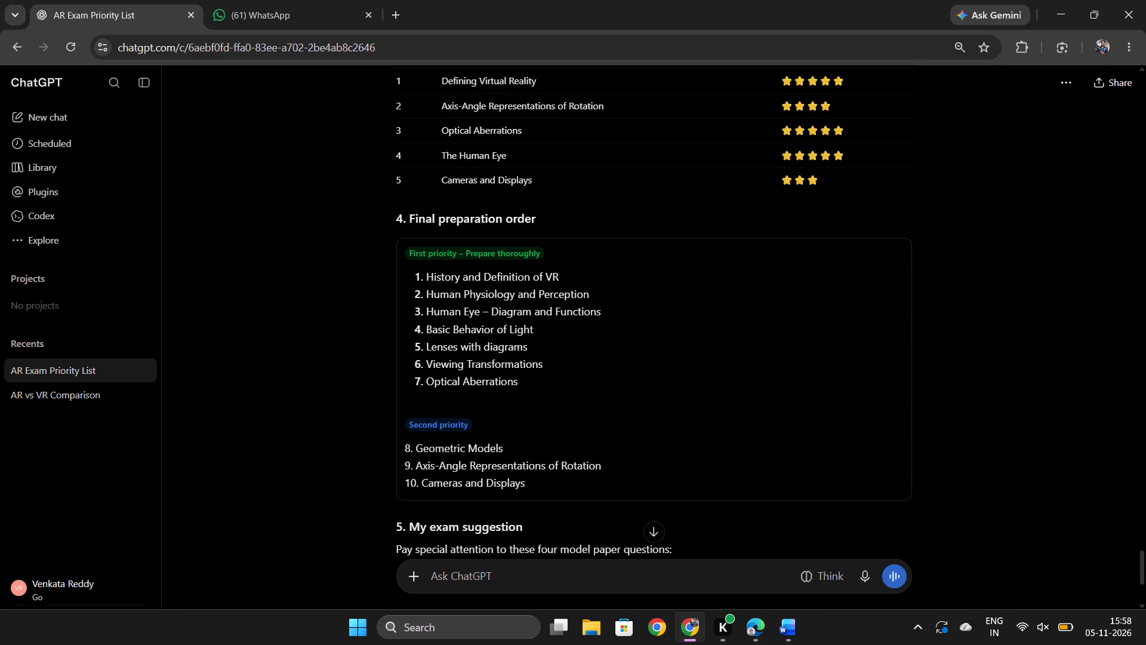
pyautogui.moveTo(426, 346); pyautogui.dragTo(528, 346)
pyautogui.hotkey('ctrl', 'c')
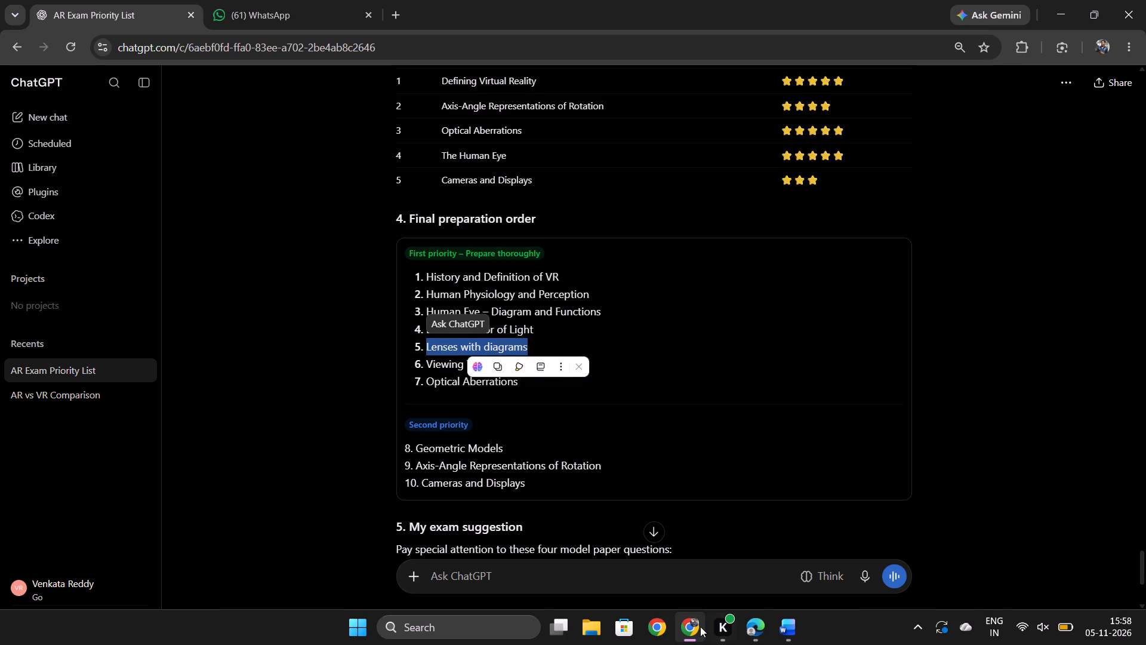
pyautogui.click(700, 626)
pyautogui.click(743, 632)
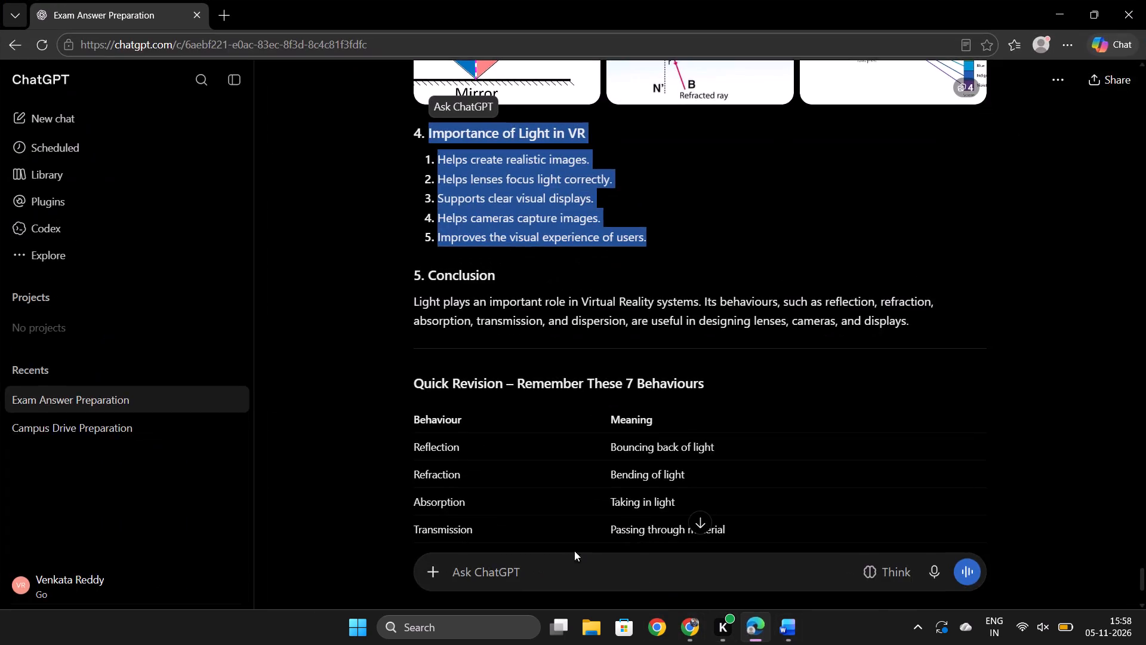
pyautogui.click(562, 567)
pyautogui.hotkey('ctrl', 'v')
pyautogui.press('Return')
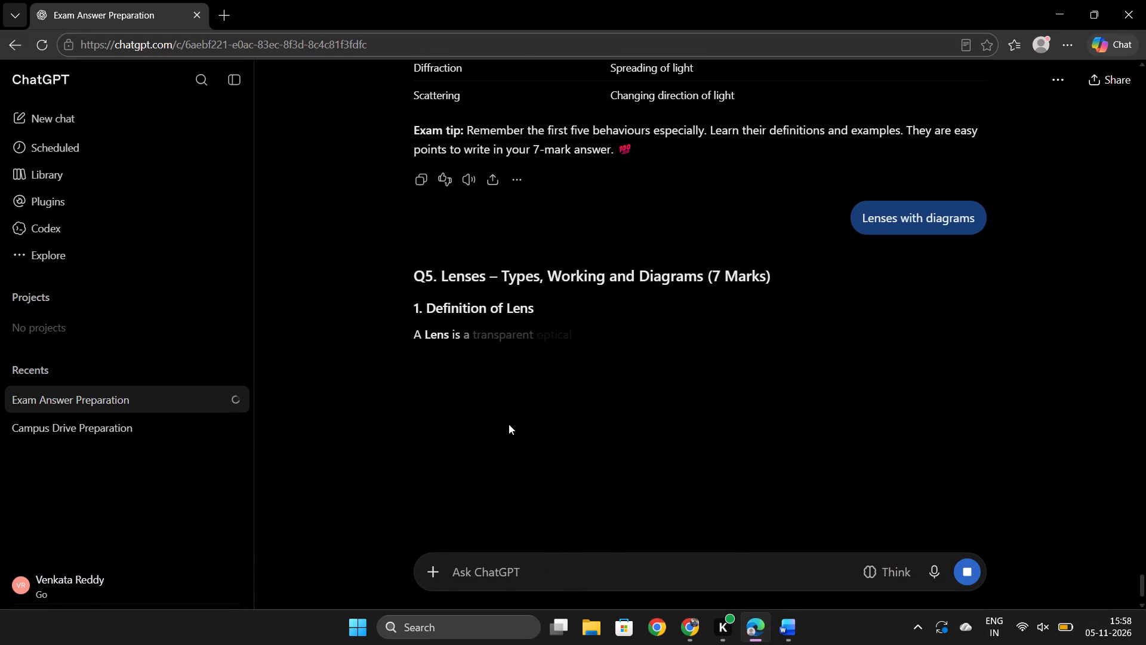
# Examine ChatGPT's answer on lenses, including the convex and concave lens diagrams and descriptions.
pyautogui.scroll(-6, 509, 424)
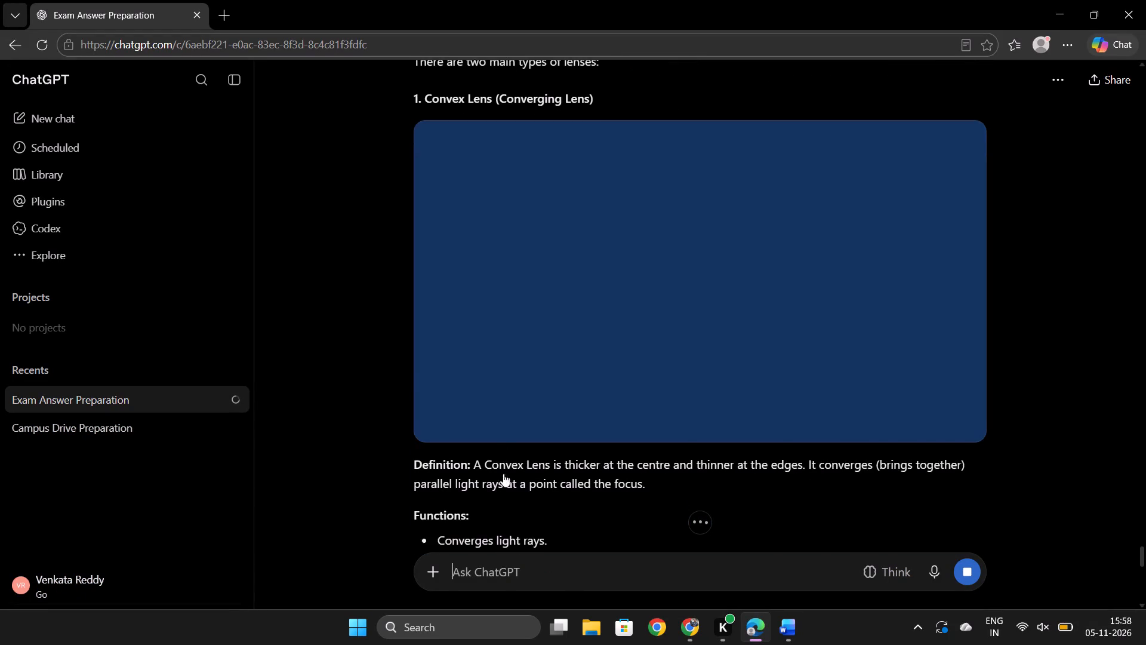
pyautogui.scroll(-5, 503, 497)
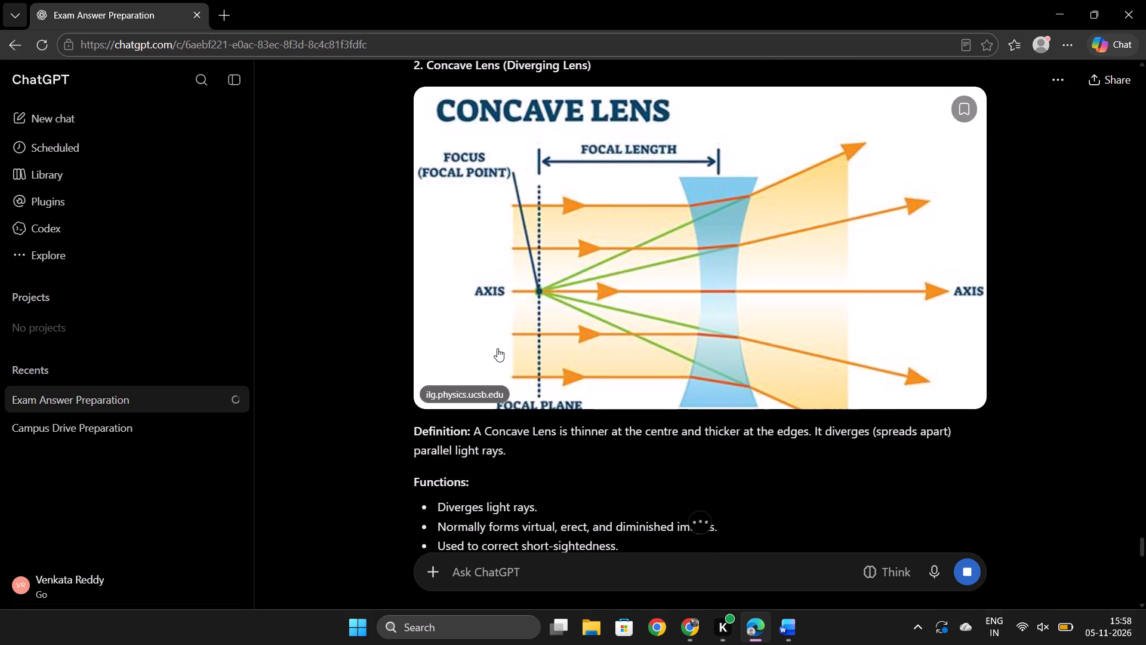
pyautogui.scroll(5, 466, 195)
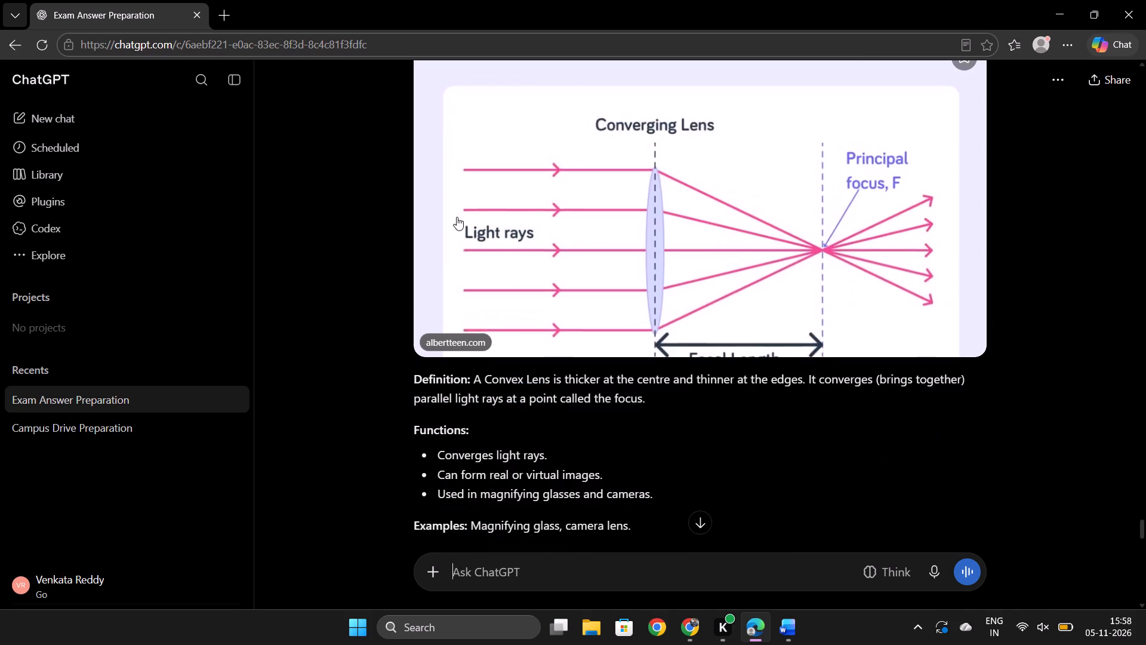
pyautogui.scroll(3, 431, 410)
pyautogui.scroll(1, 395, 367)
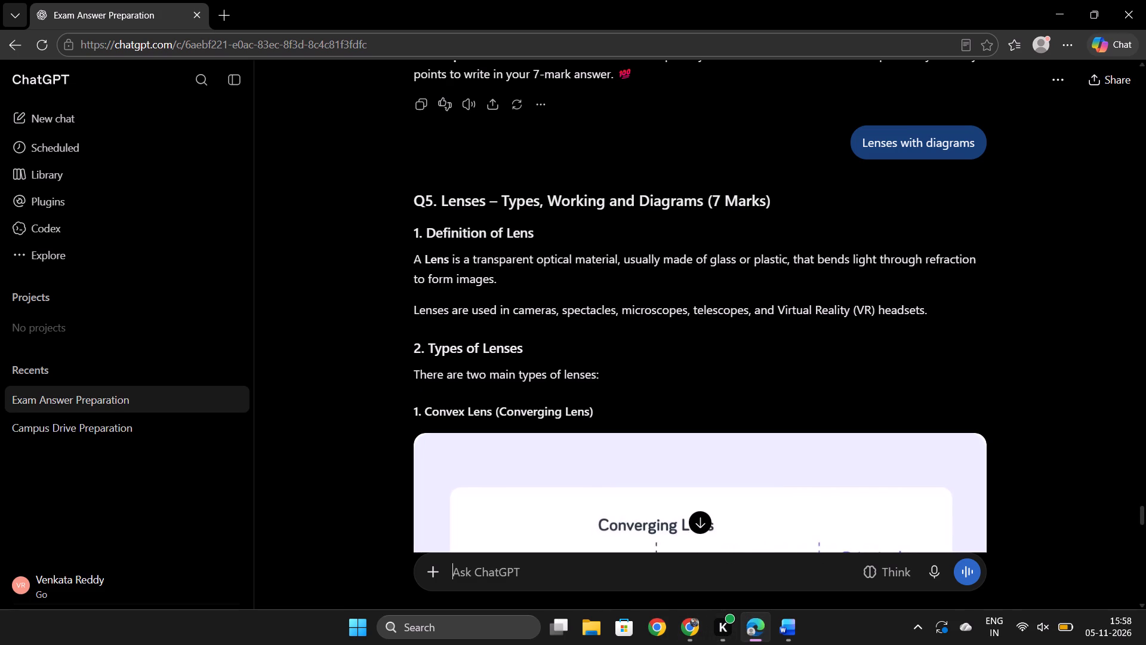
# In Word, paste the topic title below the divider line, shorten it to Lenses, and start an empty line beneath it.
pyautogui.click(766, 641)
pyautogui.hotkey('ctrl', 'v')
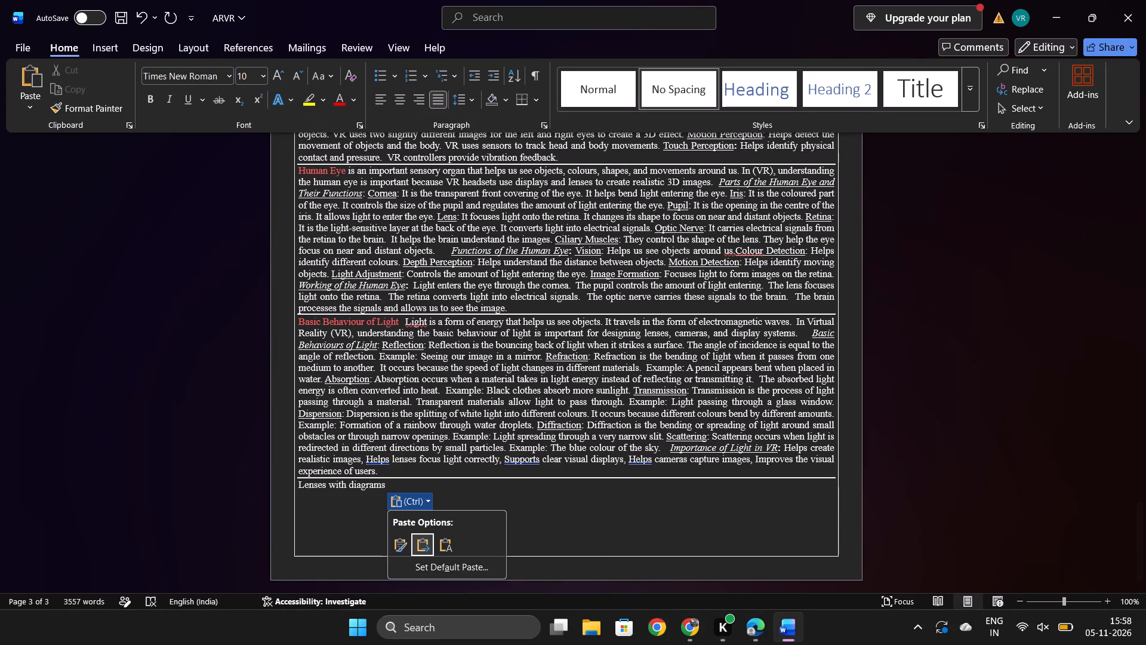
pyautogui.press('BackSpace')
pyautogui.press('BackSpace')
pyautogui.click(545, 502)
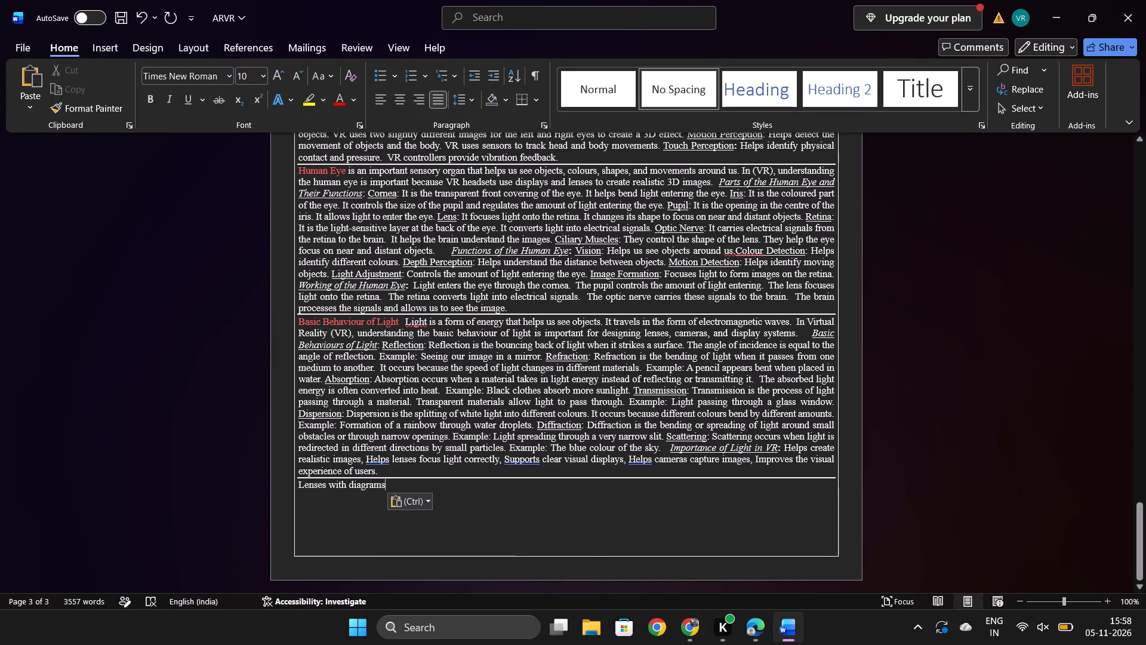
pyautogui.press('BackSpace')
pyautogui.press('BackSpace')
pyautogui.press('BackSpace')
pyautogui.press('BackSpace')
pyautogui.press('BackSpace')
pyautogui.press('BackSpace')
pyautogui.press('BackSpace')
pyautogui.press('BackSpace')
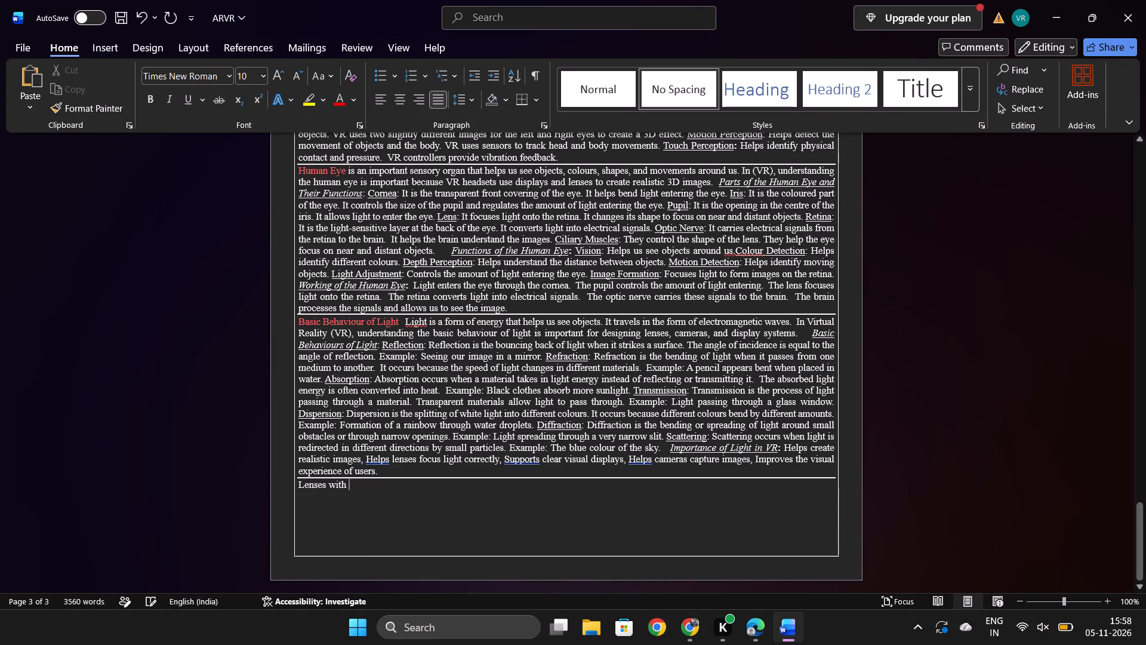
pyautogui.press('BackSpace')
pyautogui.press('BackSpace')
pyautogui.press('BackSpace')
pyautogui.press('BackSpace')
pyautogui.press('BackSpace')
pyautogui.press('BackSpace')
pyautogui.press('Return')
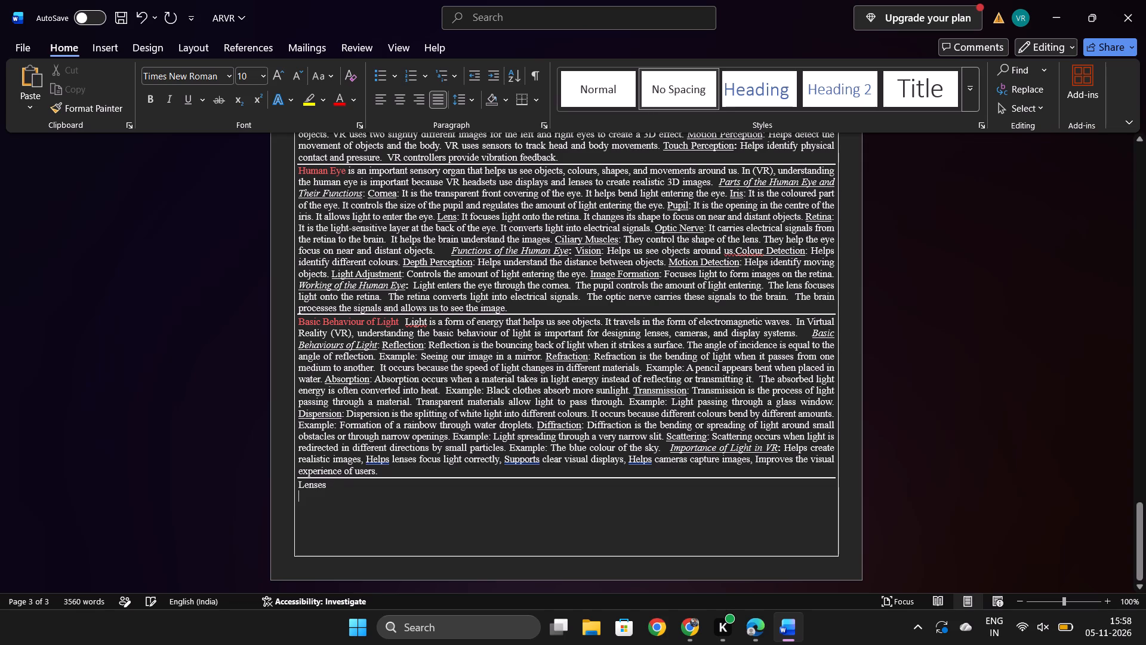
# Copy the two introductory lens paragraphs from ChatGPT's answer in Edge and paste them under the Lenses heading in Word.
pyautogui.click(758, 635)
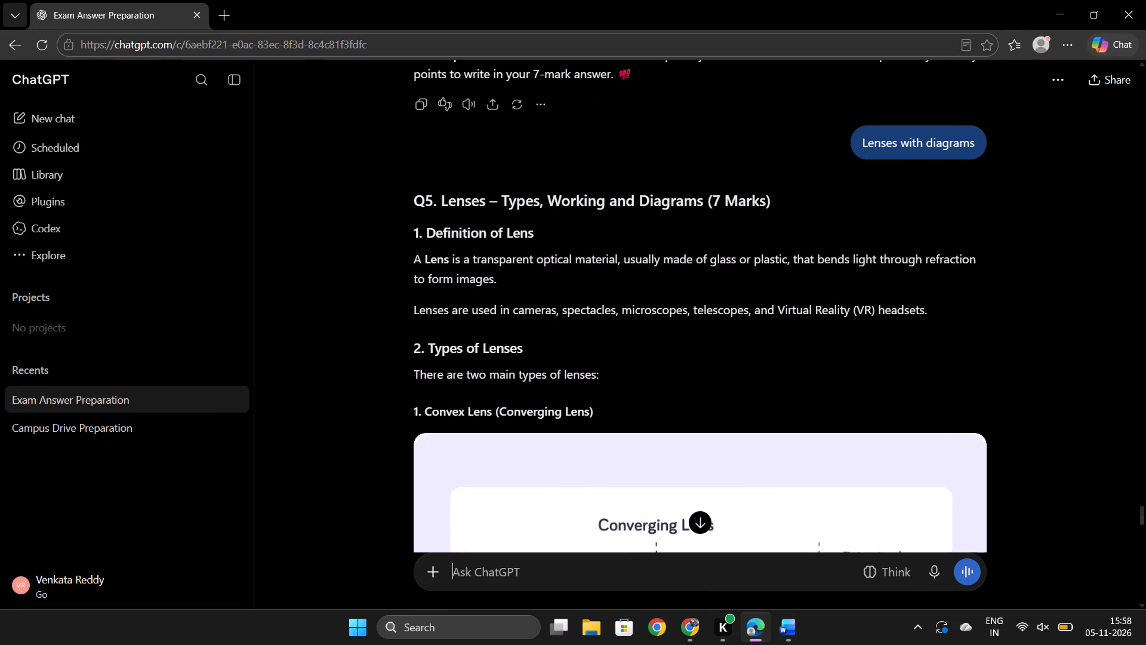
pyautogui.moveTo(412, 260); pyautogui.dragTo(954, 312)
pyautogui.hotkey('ctrl', 'c')
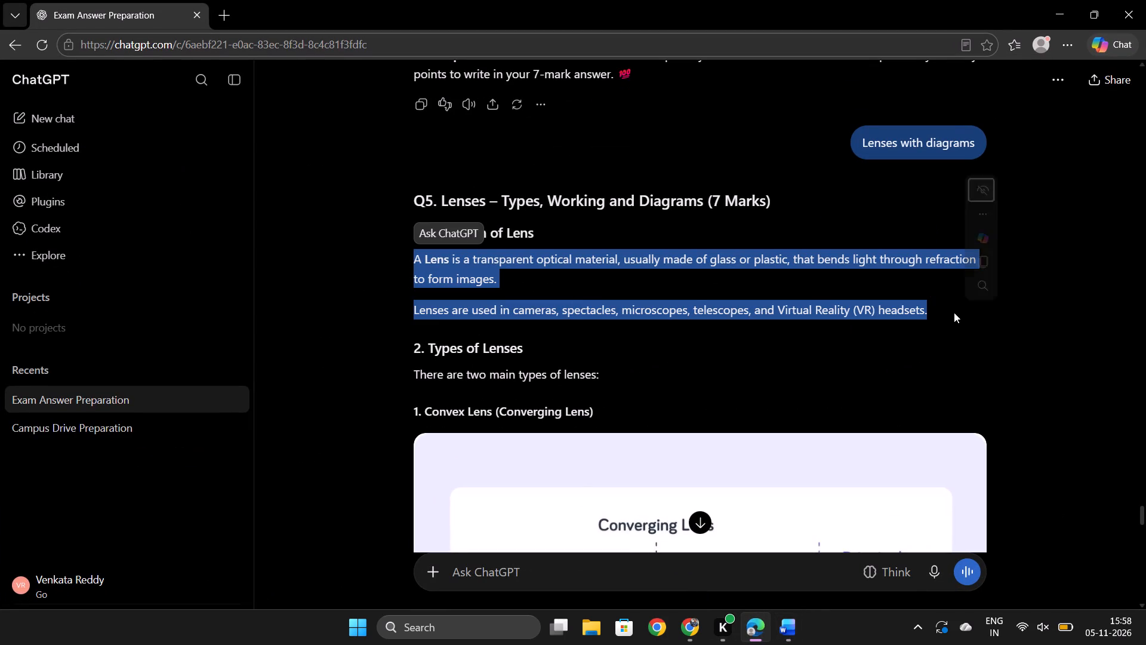
pyautogui.click(751, 630)
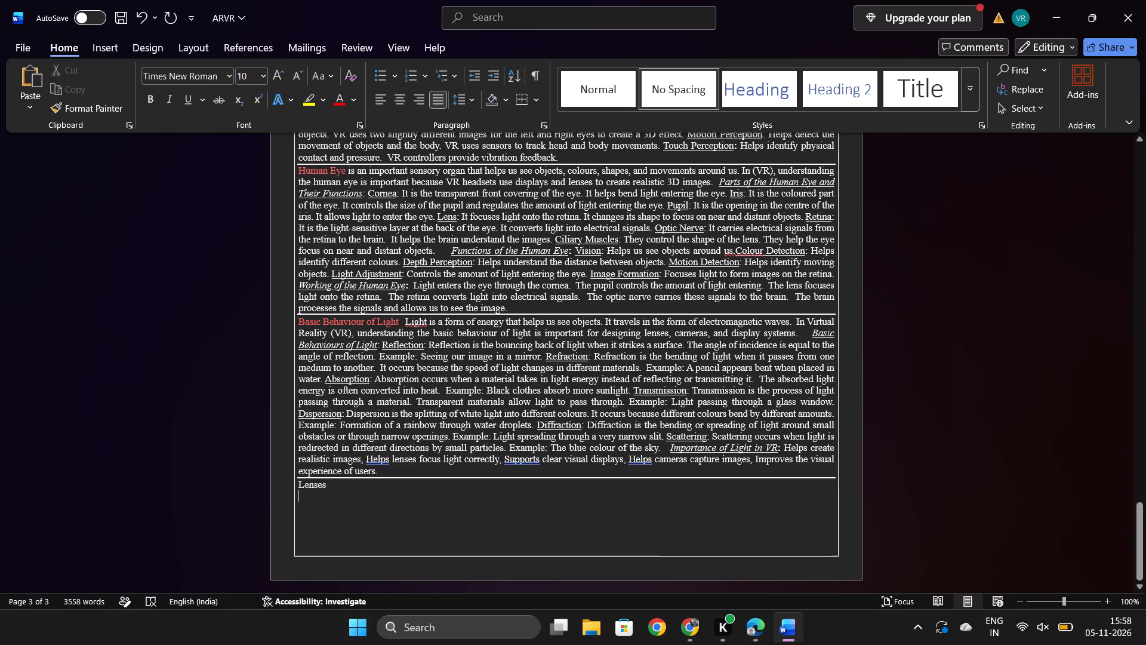
pyautogui.hotkey('ctrl', 'v')
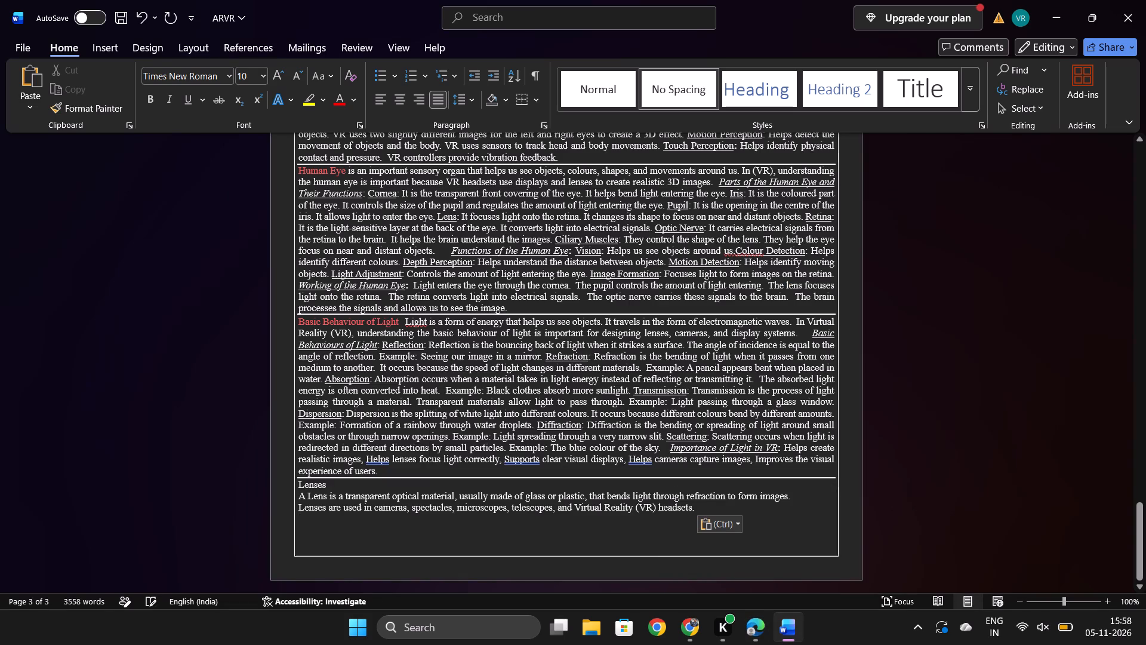
# Join the two introductory lens paragraphs into one, separating the sentences with two spaces.
pyautogui.press('BackSpace')
pyautogui.click(300, 508)
pyautogui.press('BackSpace')
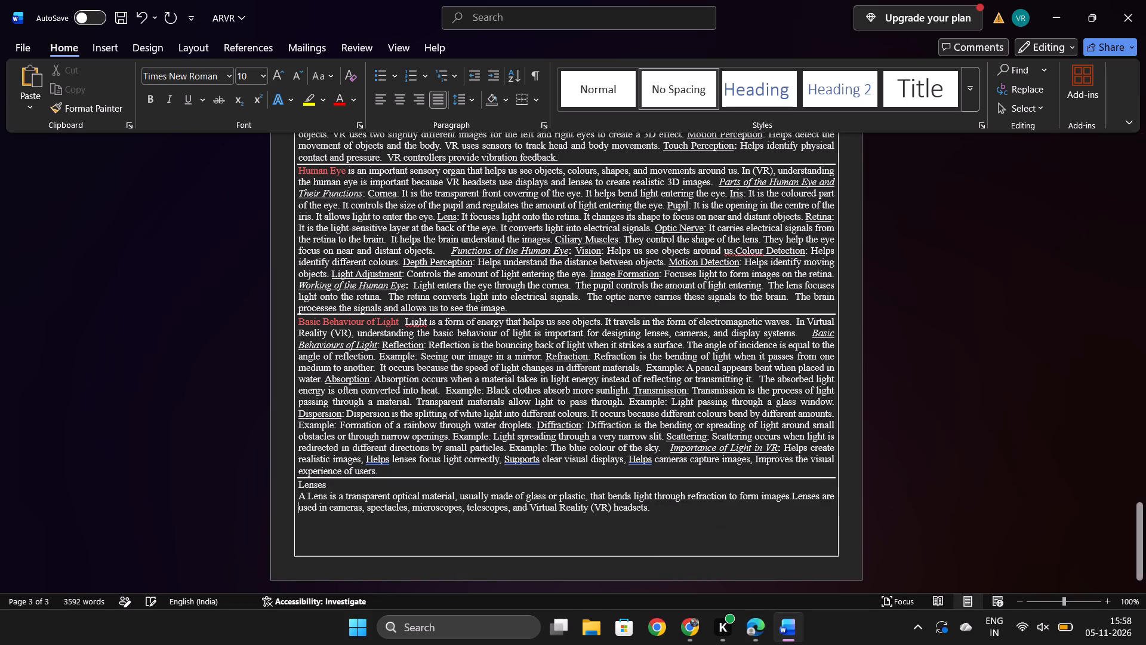
pyautogui.press('space')
pyautogui.press('space')
# Copy the text from Types of Lenses through Convex Lens (Converging Lens) in Edge and paste it below the lens introduction in Word.
pyautogui.click(642, 536)
pyautogui.click(666, 517)
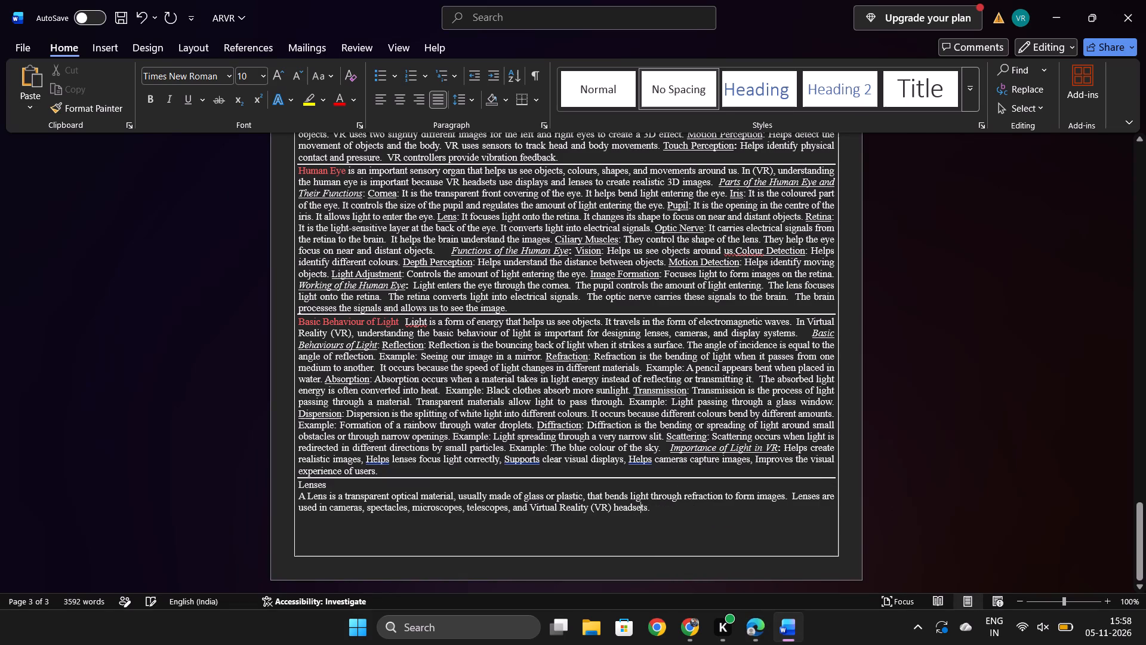
pyautogui.press('Return')
pyautogui.click(757, 631)
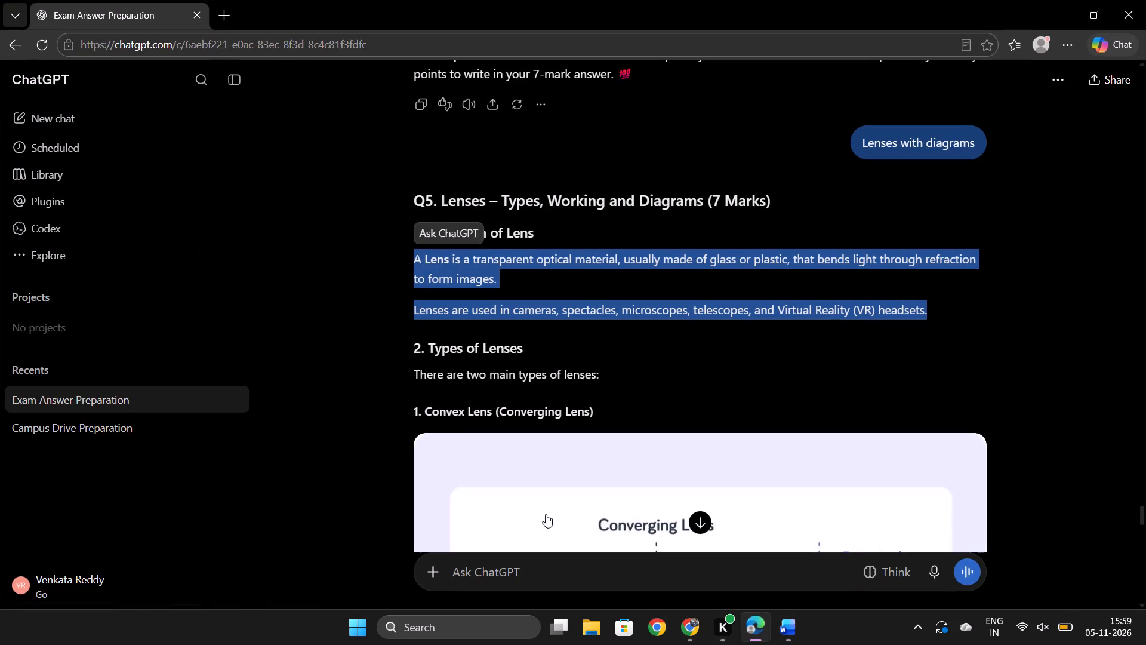
pyautogui.scroll(-1, 463, 406)
pyautogui.moveTo(429, 248); pyautogui.dragTo(606, 303)
pyautogui.hotkey('ctrl', 'c')
pyautogui.scroll(-2, 495, 303)
pyautogui.click(747, 622)
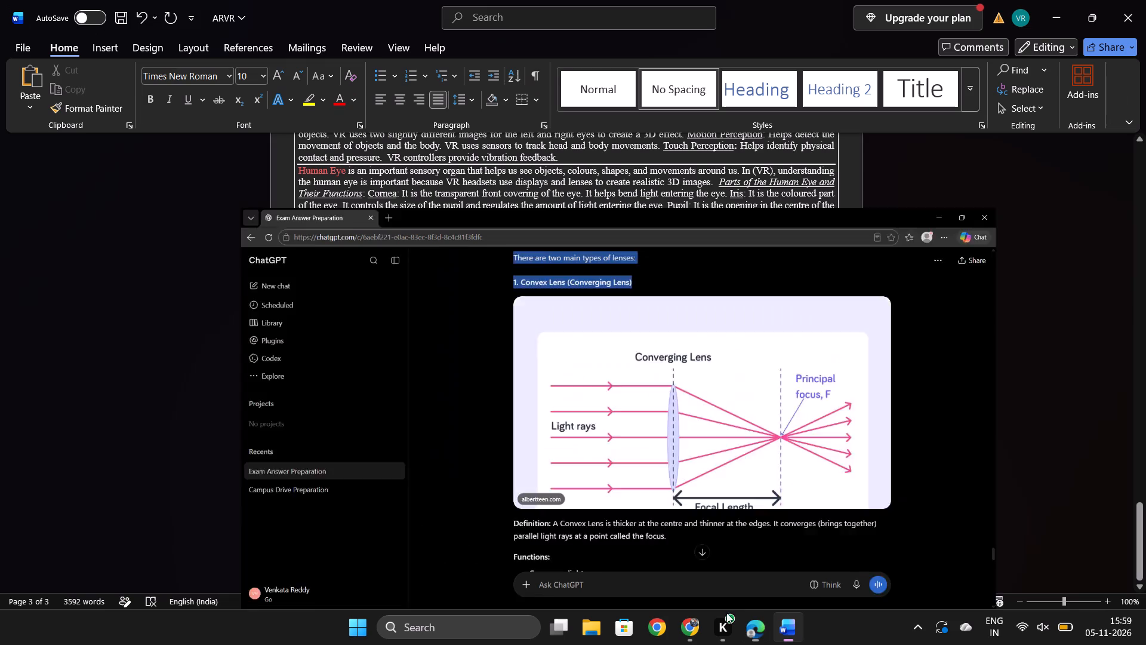
pyautogui.hotkey('ctrl', 'v')
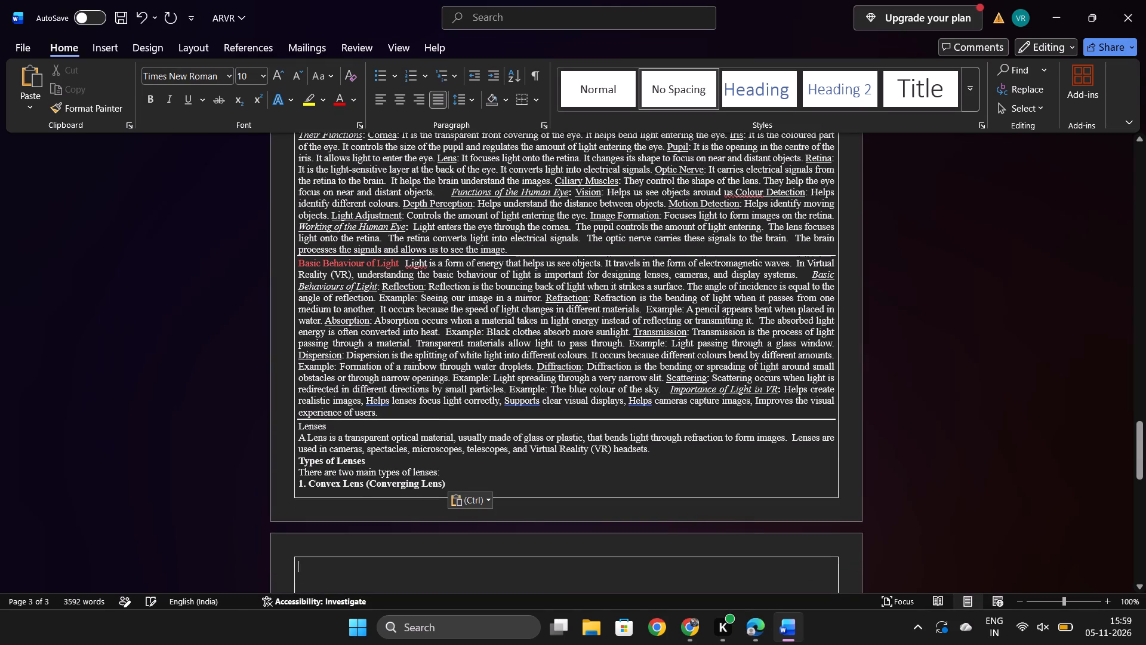
# Remove the bold formatting from the pasted Types of Lenses and Convex Lens lines.
pyautogui.moveTo(446, 481); pyautogui.dragTo(300, 457)
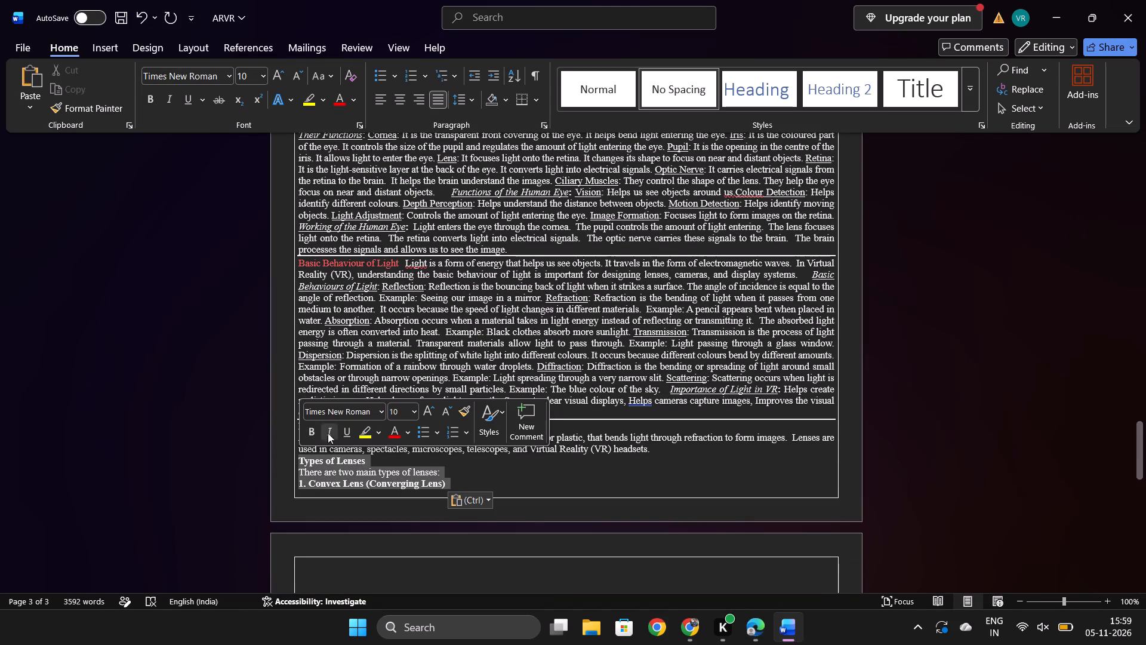
pyautogui.click(347, 430)
pyautogui.click(347, 431)
pyautogui.click(315, 432)
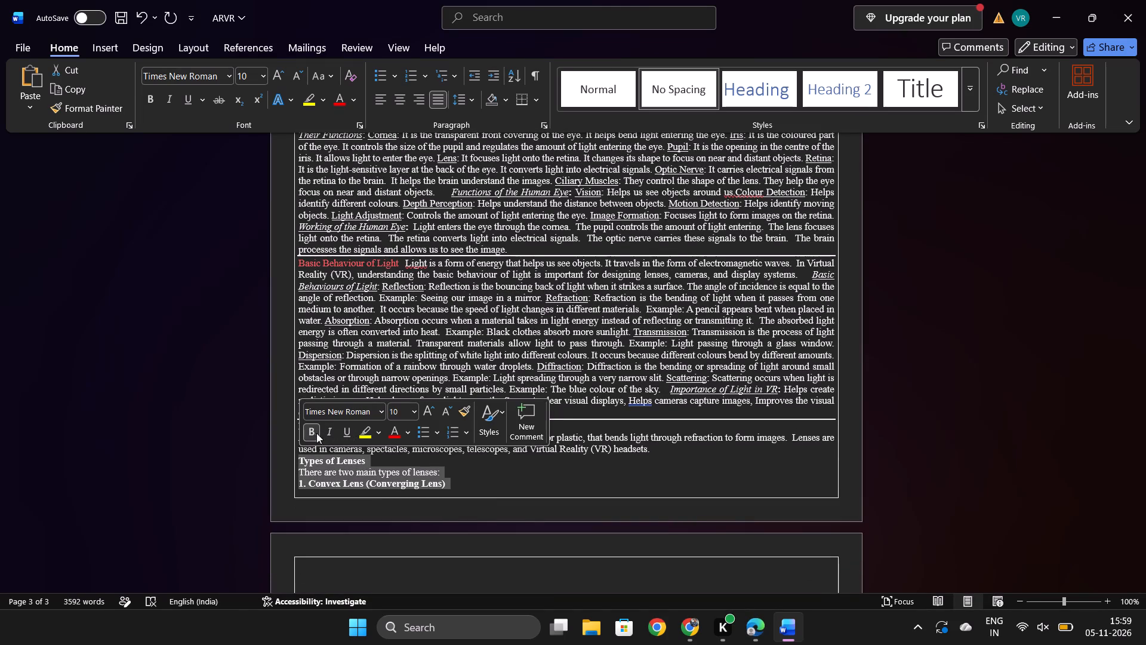
pyautogui.click(341, 475)
# Delete the number 1. before Convex Lens and the line "There are two main types of lenses:".
pyautogui.click(310, 485)
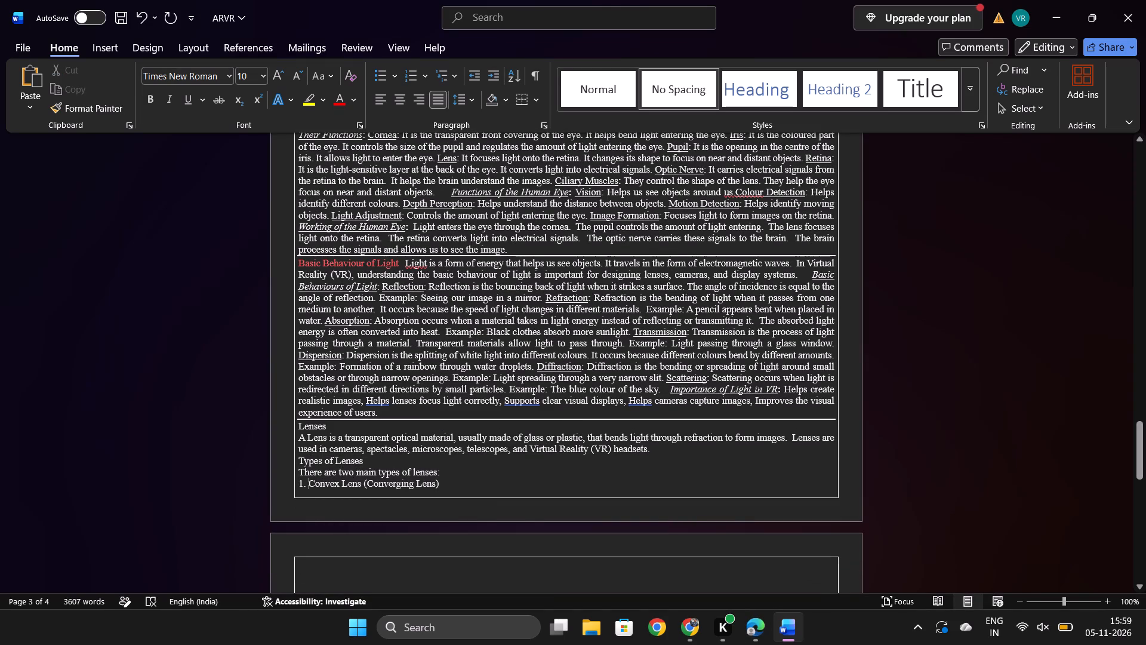
pyautogui.press('BackSpace')
pyautogui.press('BackSpace')
pyautogui.press('BackSpace')
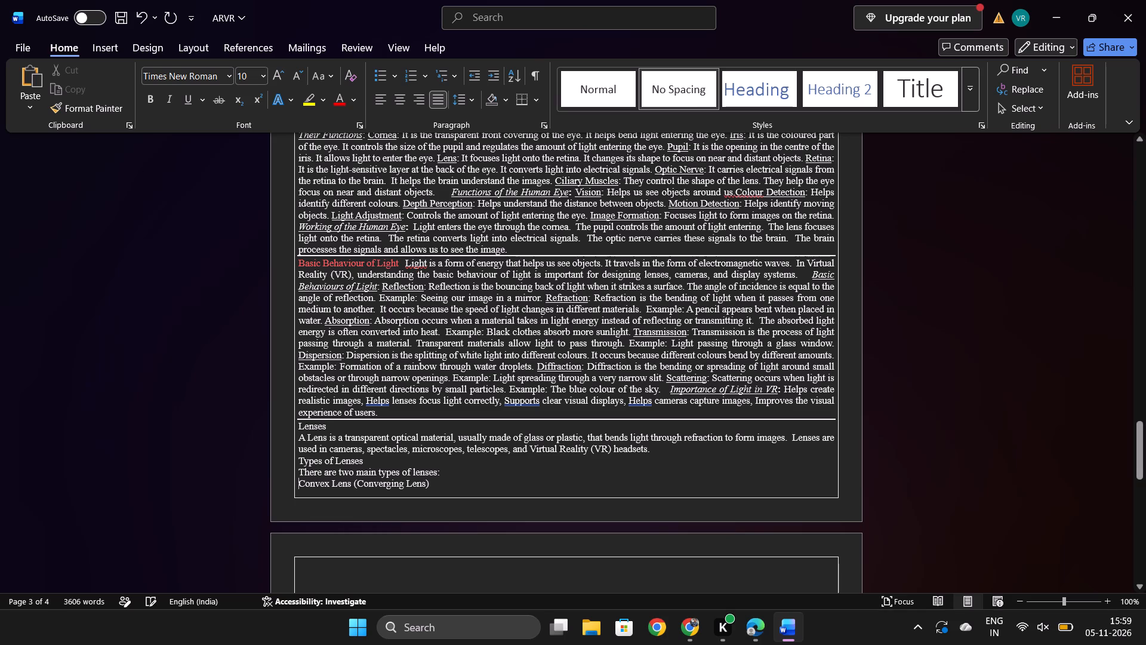
pyautogui.moveTo(442, 472); pyautogui.dragTo(422, 463)
pyautogui.press('BackSpace')
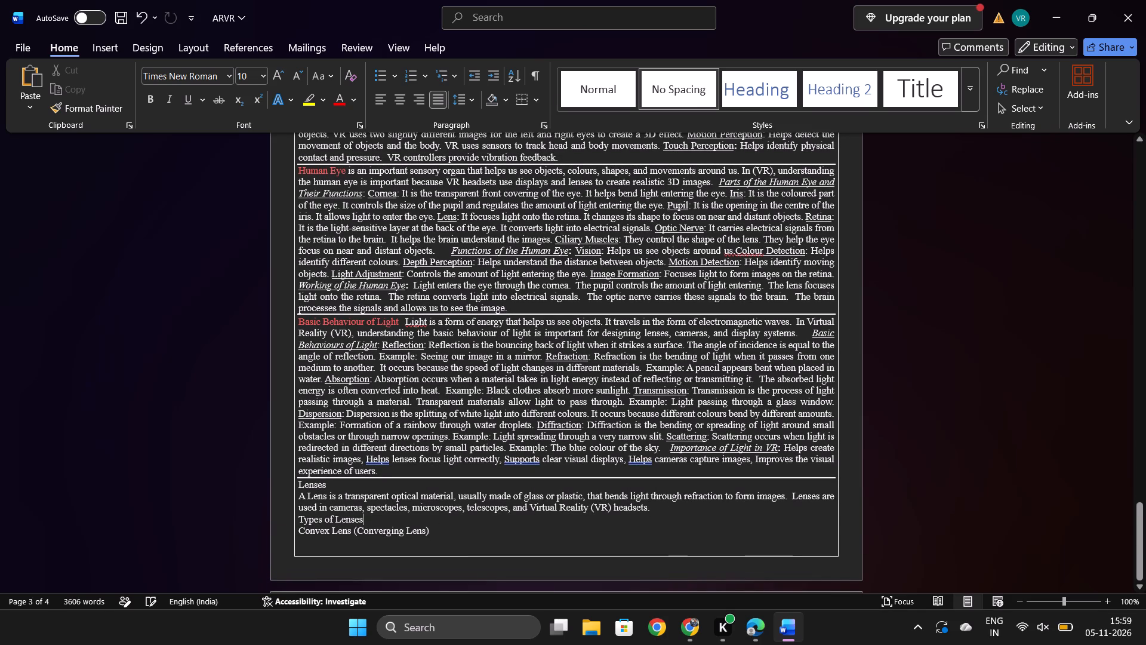
# Add a colon after Types of Lenses and make the subheading text underlined and italic.
pyautogui.hotkey('shift', ':')
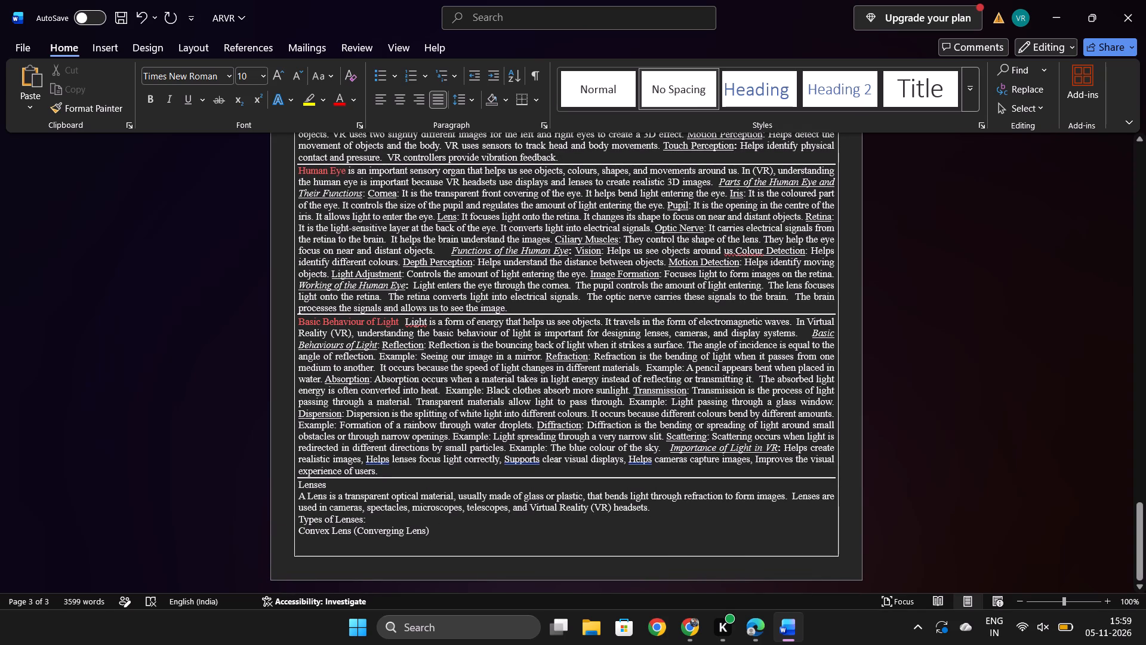
pyautogui.moveTo(361, 522); pyautogui.dragTo(305, 519)
pyautogui.click(350, 495)
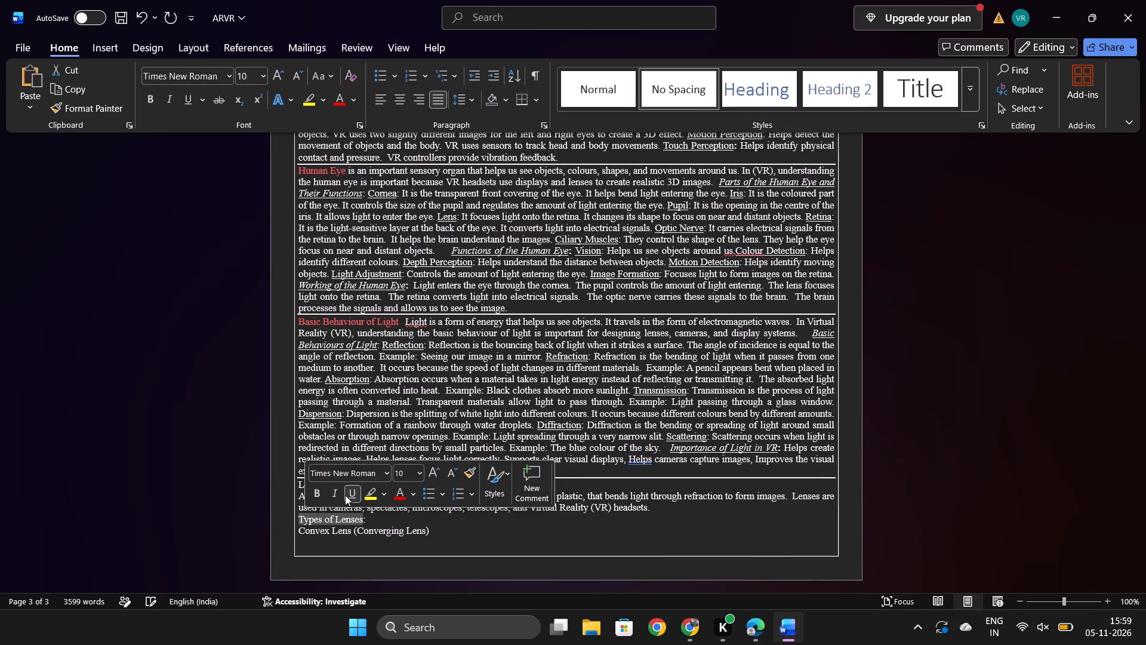
pyautogui.click(334, 495)
# Add a colon after Convex Lens (Converging Lens).
pyautogui.click(330, 529)
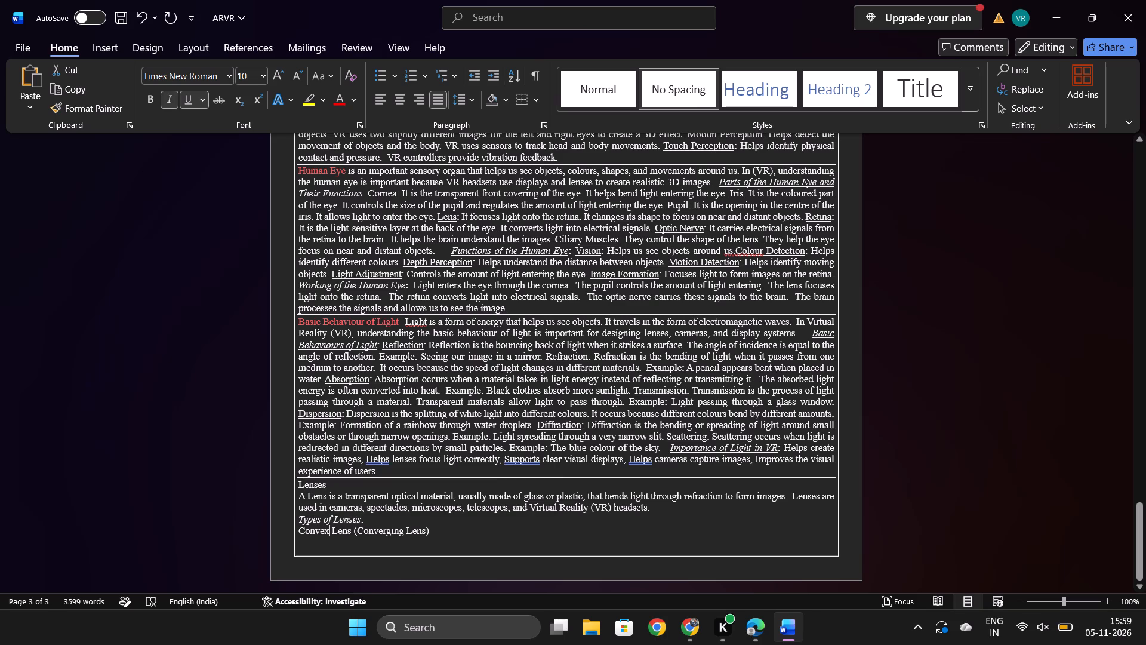
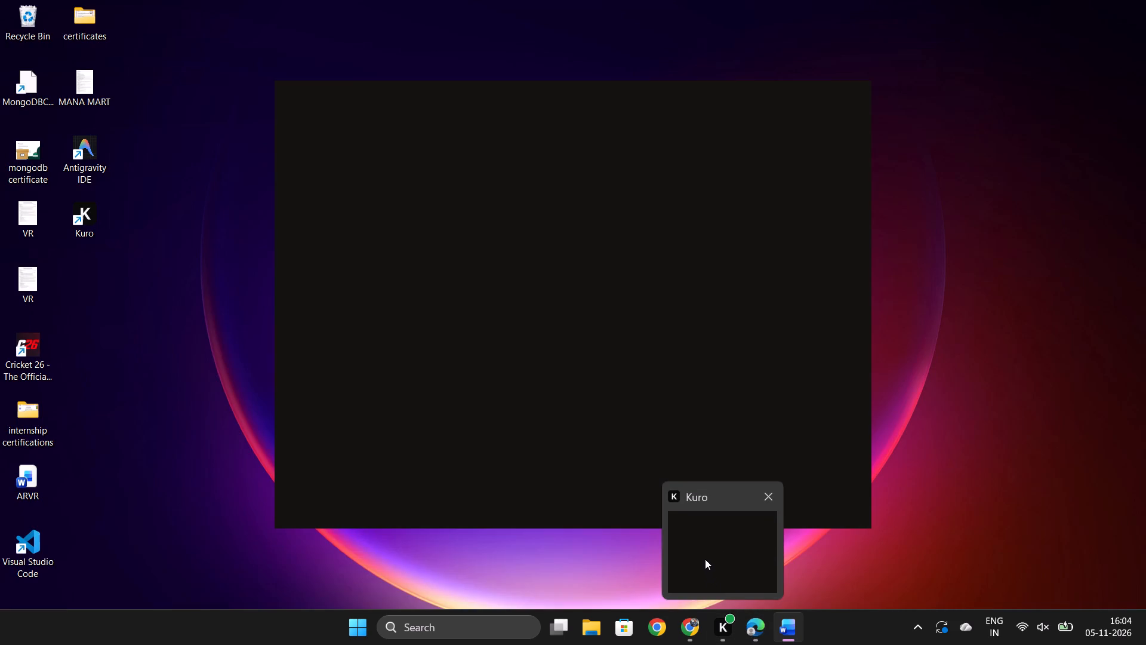
pyautogui.click(748, 631)
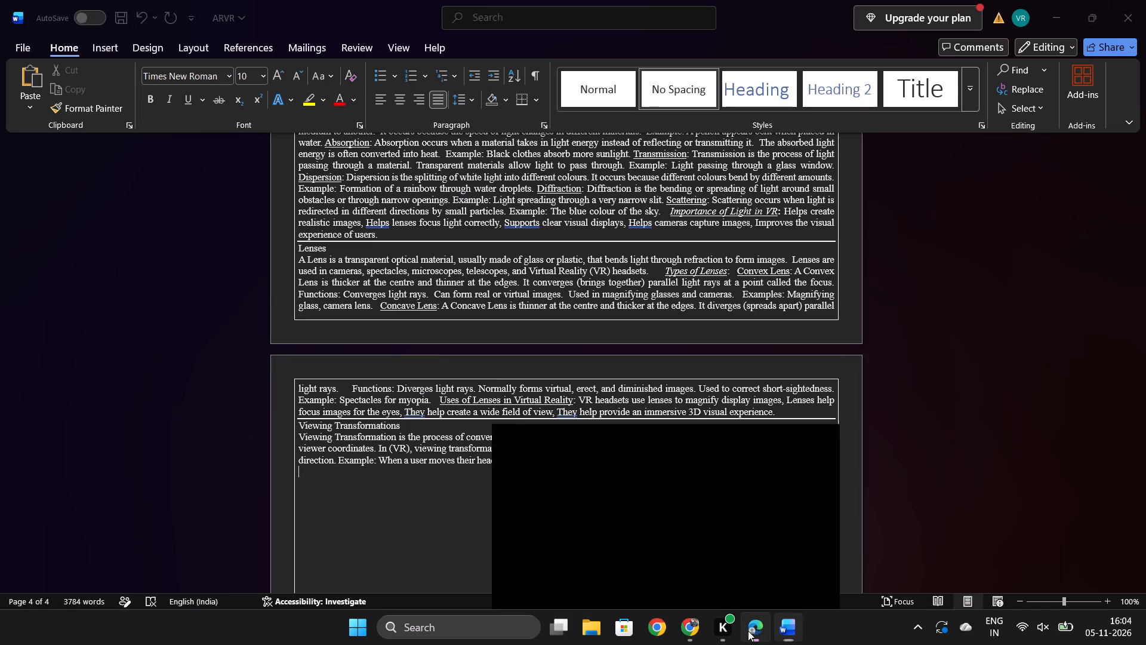
pyautogui.click(748, 631)
pyautogui.click(751, 631)
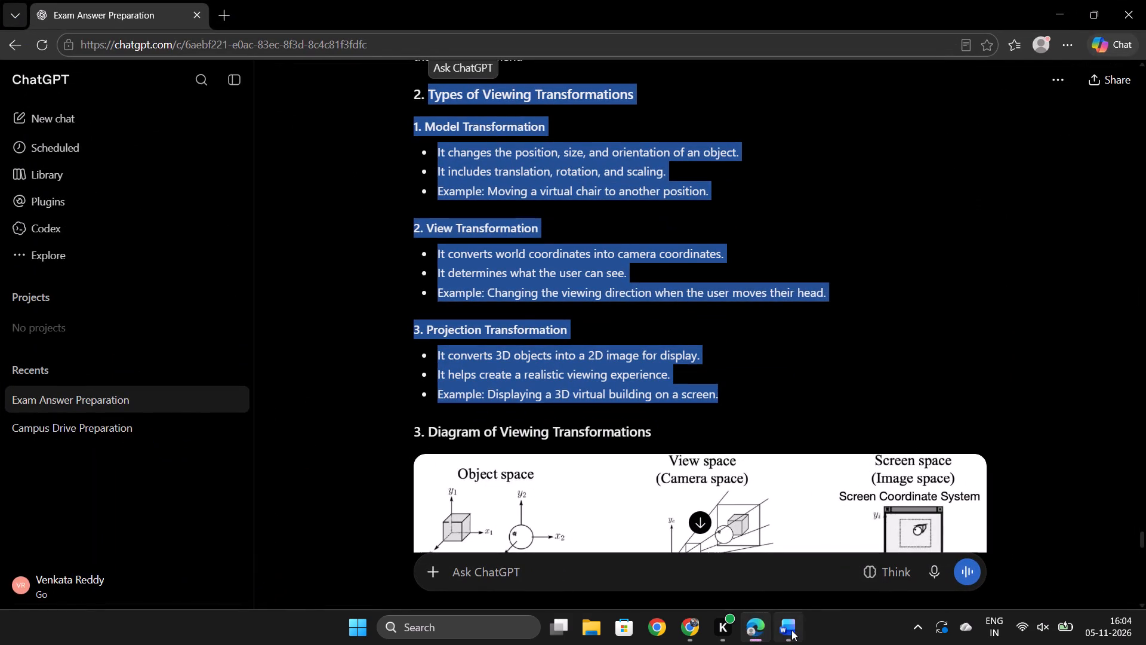
pyautogui.click(791, 630)
pyautogui.hotkey('ctrl', 'v')
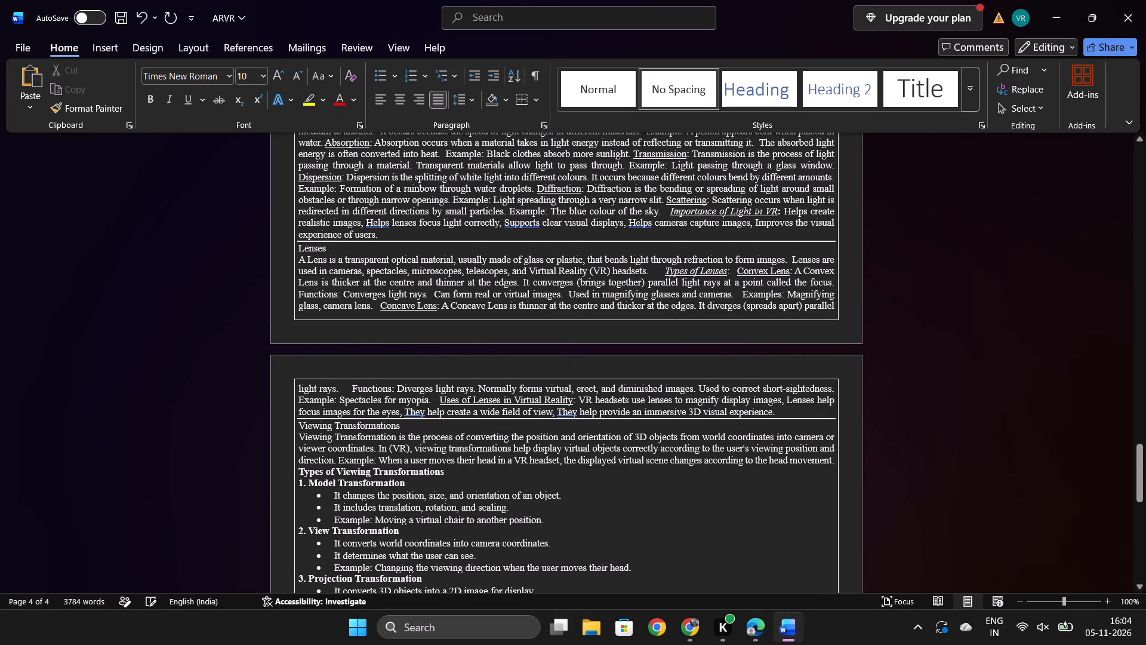
pyautogui.scroll(-1, 380, 481)
pyautogui.press('BackSpace')
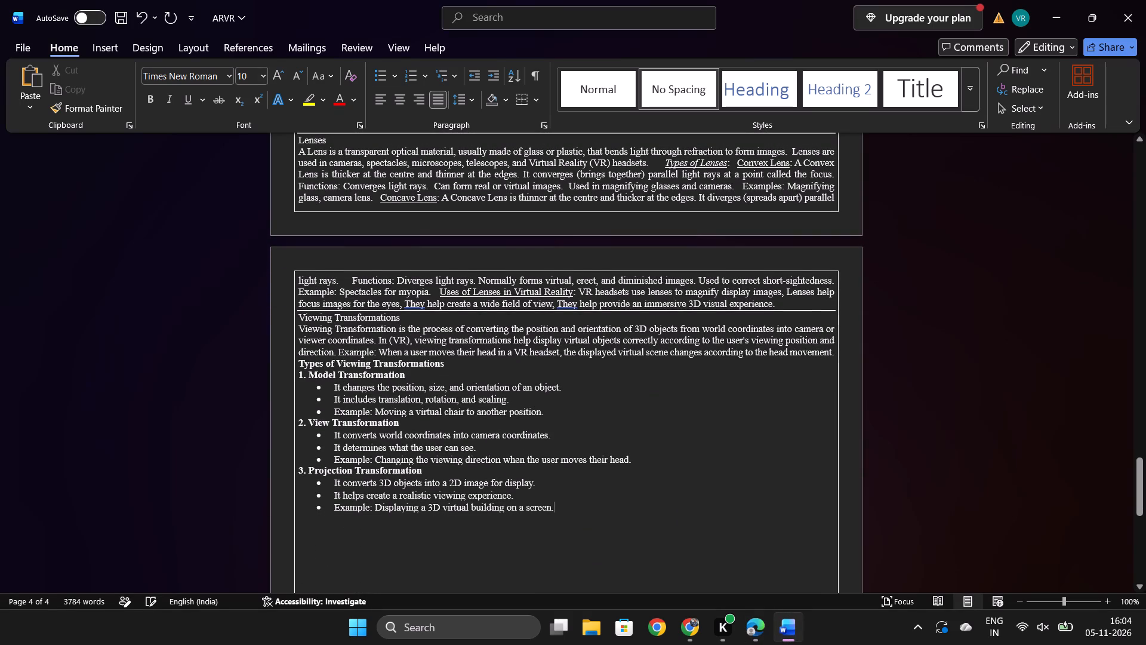
# Join the three Projection Transformation bullets into a single bullet, with two spaces between the sentences.
pyautogui.click(331, 511)
pyautogui.press('BackSpace')
pyautogui.press('BackSpace')
pyautogui.press('BackSpace')
pyautogui.press('BackSpace')
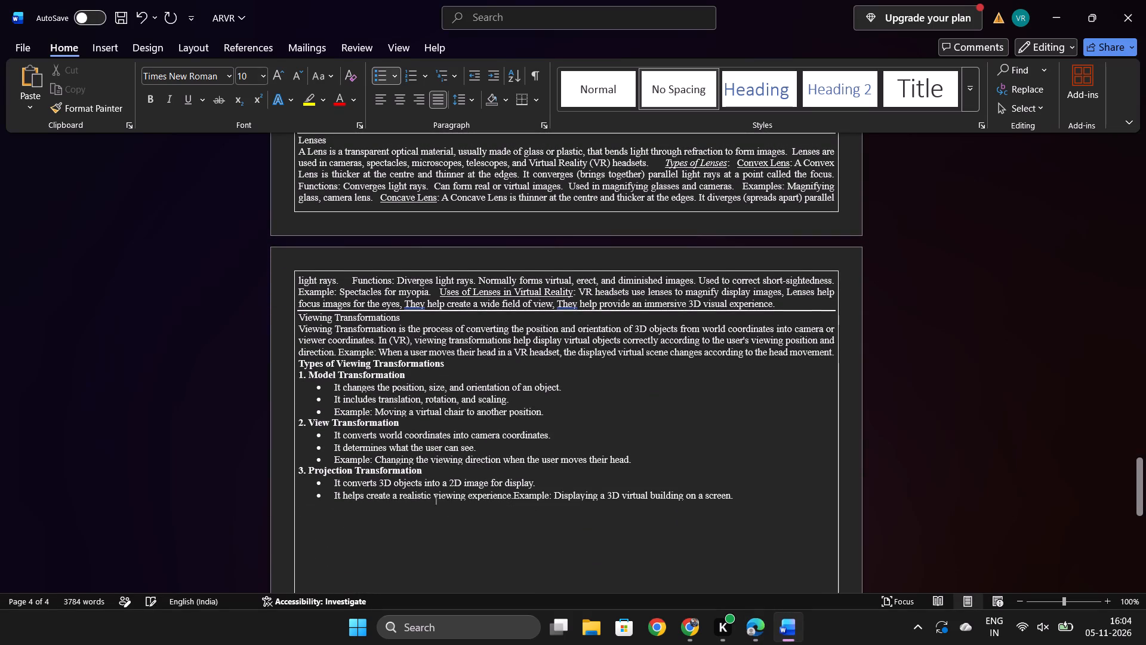
pyautogui.press('space')
pyautogui.press('space')
pyautogui.click(327, 499)
pyautogui.press('BackSpace')
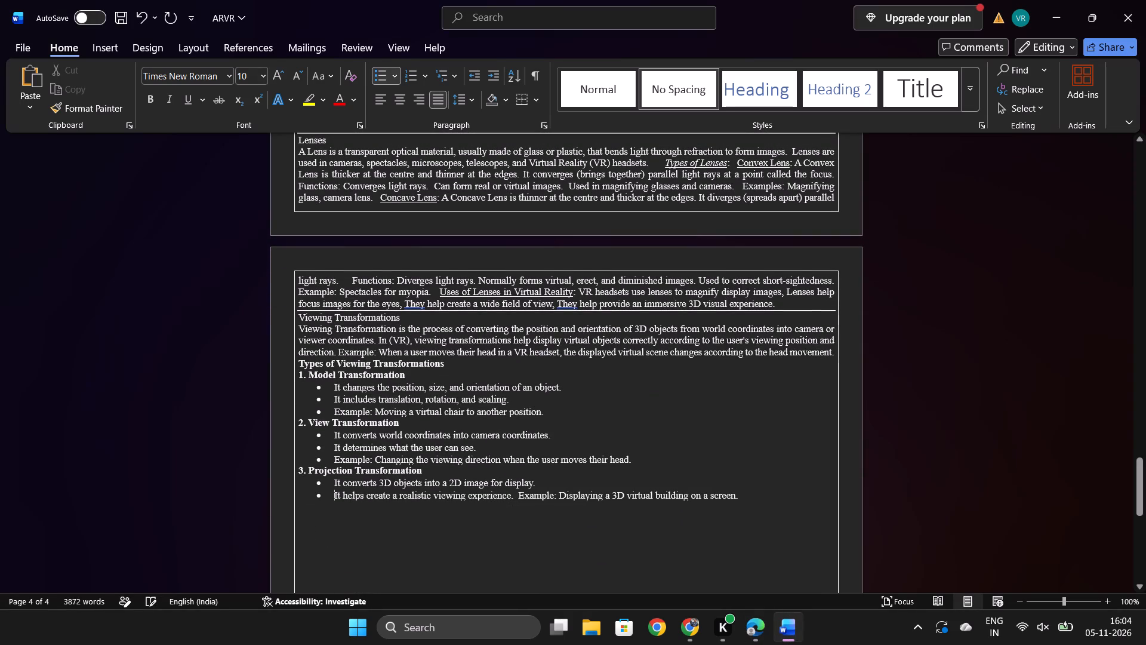
pyautogui.press('BackSpace')
pyautogui.press('BackSpace')
pyautogui.press('BackSpace')
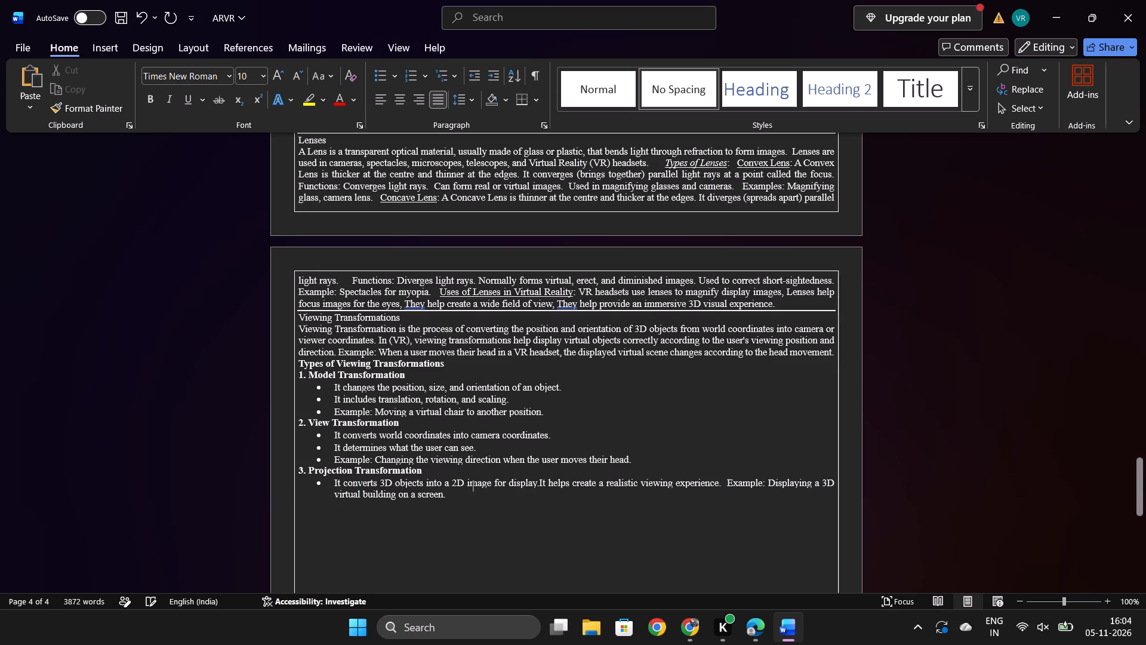
pyautogui.press('space')
pyautogui.press('space')
# Remove the remaining Projection Transformation bullet and run its text on after the heading, separated by a colon and two spaces.
pyautogui.click(325, 485)
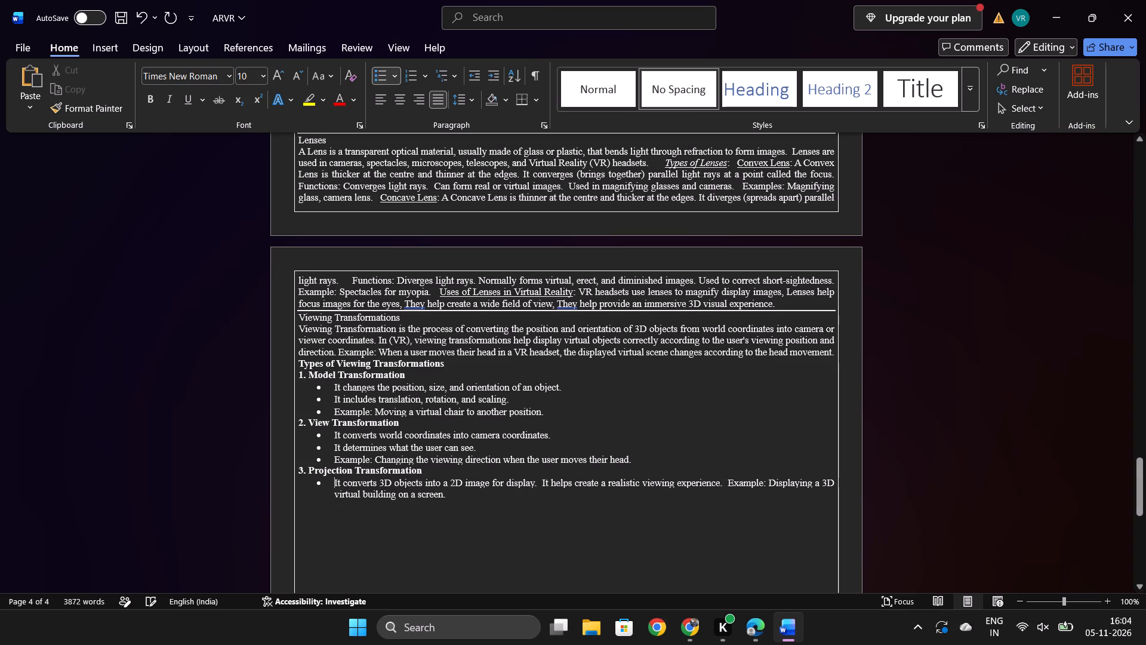
pyautogui.press('BackSpace')
pyautogui.press('BackSpace')
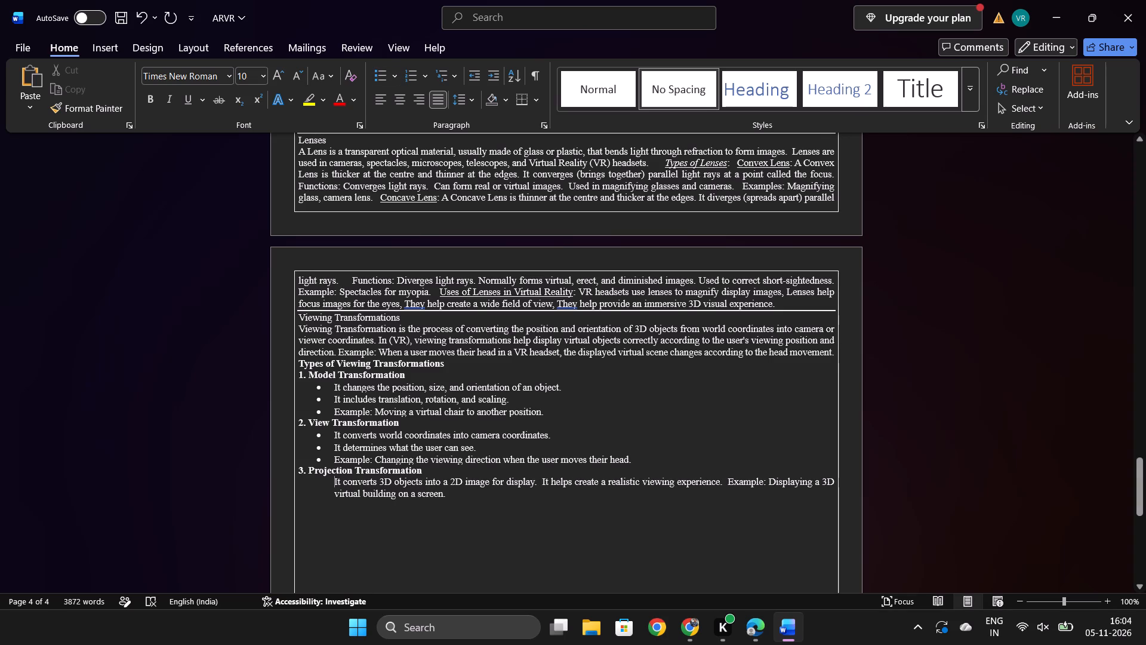
pyautogui.press('BackSpace')
pyautogui.write(':')
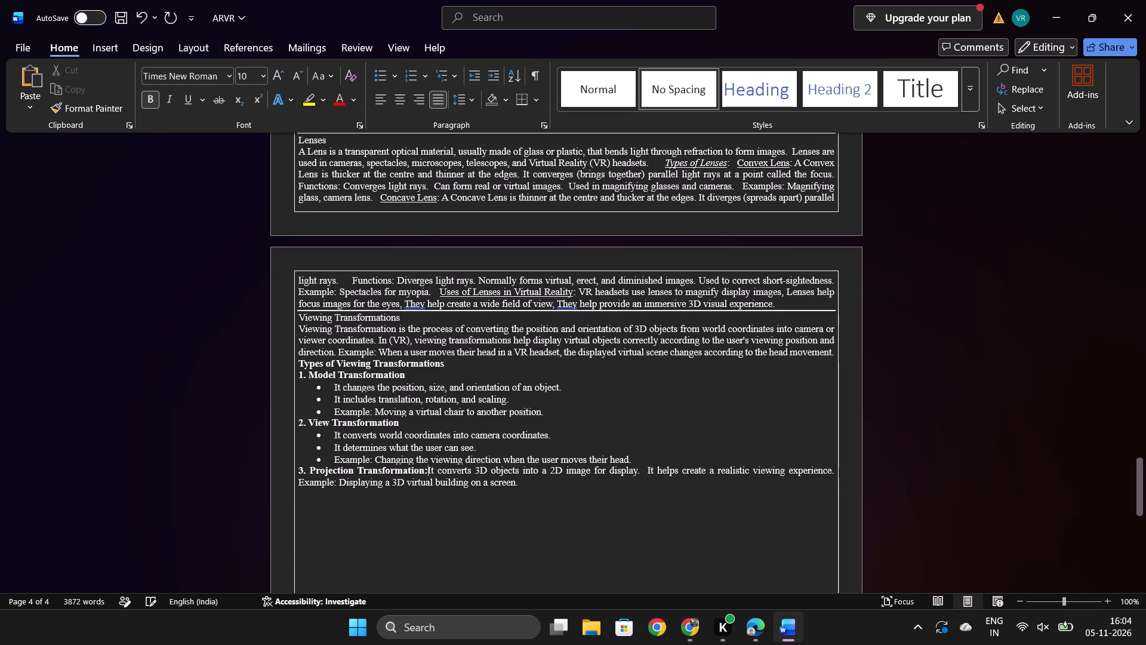
pyautogui.press('space')
pyautogui.press('space')
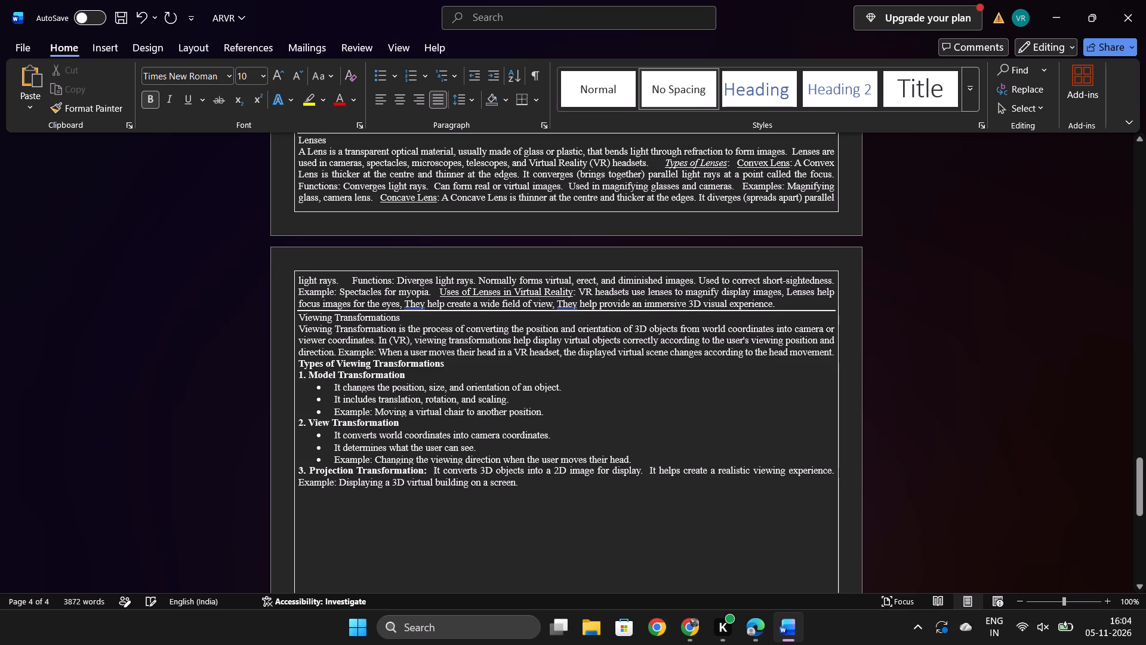
# Join the three View Transformation bullets into one, with two spaces before the example and one before "It determines".
pyautogui.click(326, 460)
pyautogui.press('BackSpace')
pyautogui.press('BackSpace')
pyautogui.press('BackSpace')
pyautogui.press('BackSpace')
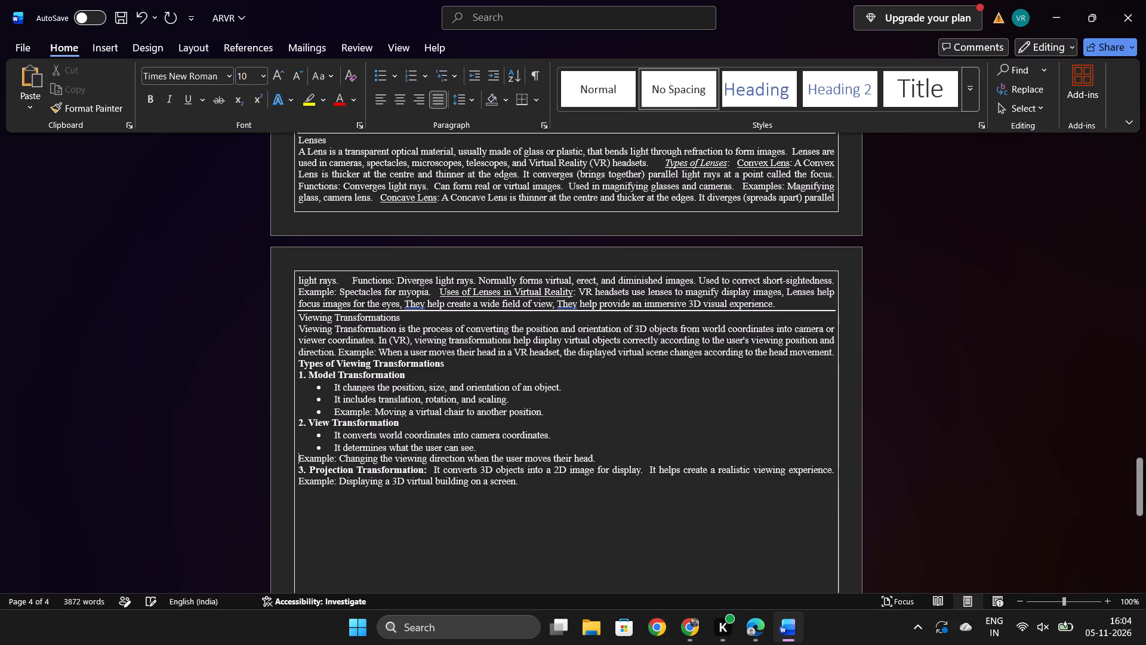
pyautogui.press('space')
pyautogui.press('space')
pyautogui.click(328, 451)
pyautogui.press('BackSpace')
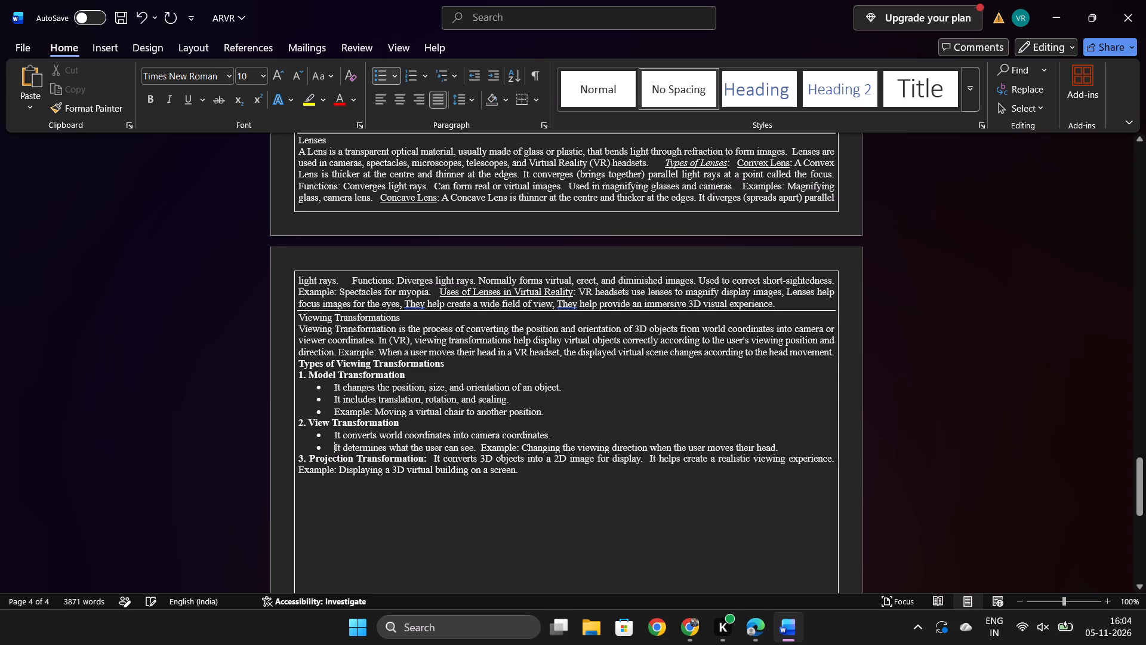
pyautogui.press('BackSpace')
pyautogui.press('BackSpace')
pyautogui.press('BackSpace')
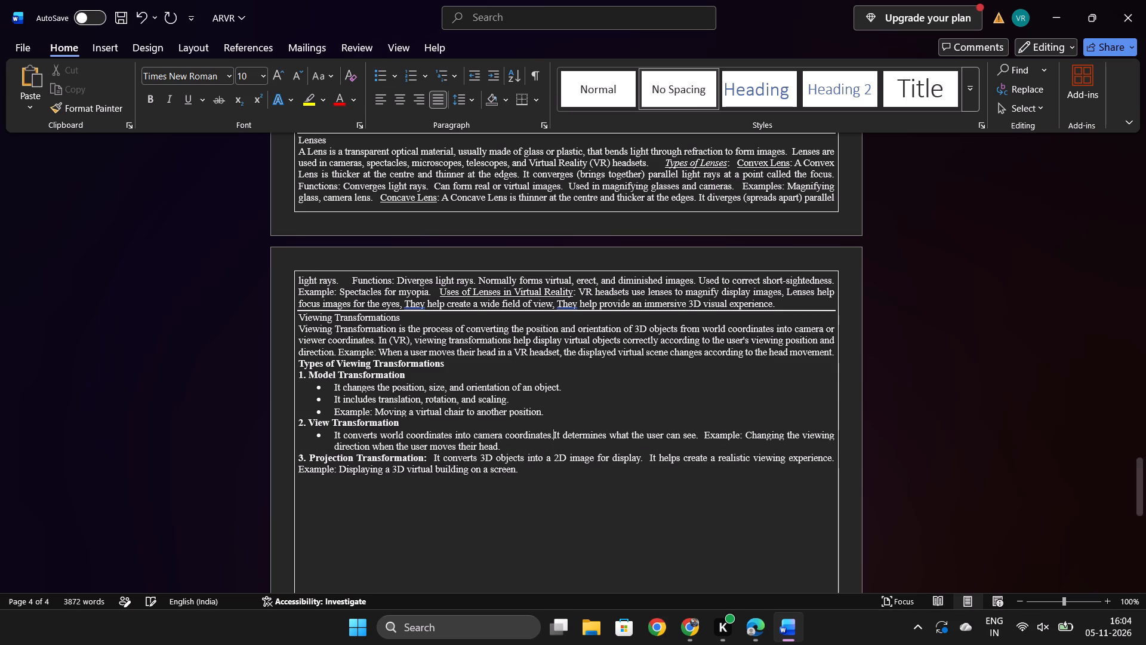
pyautogui.press('space')
# Remove the remaining View Transformation bullet and run its text on after the heading, separated by a colon and a space.
pyautogui.click(326, 437)
pyautogui.press('BackSpace')
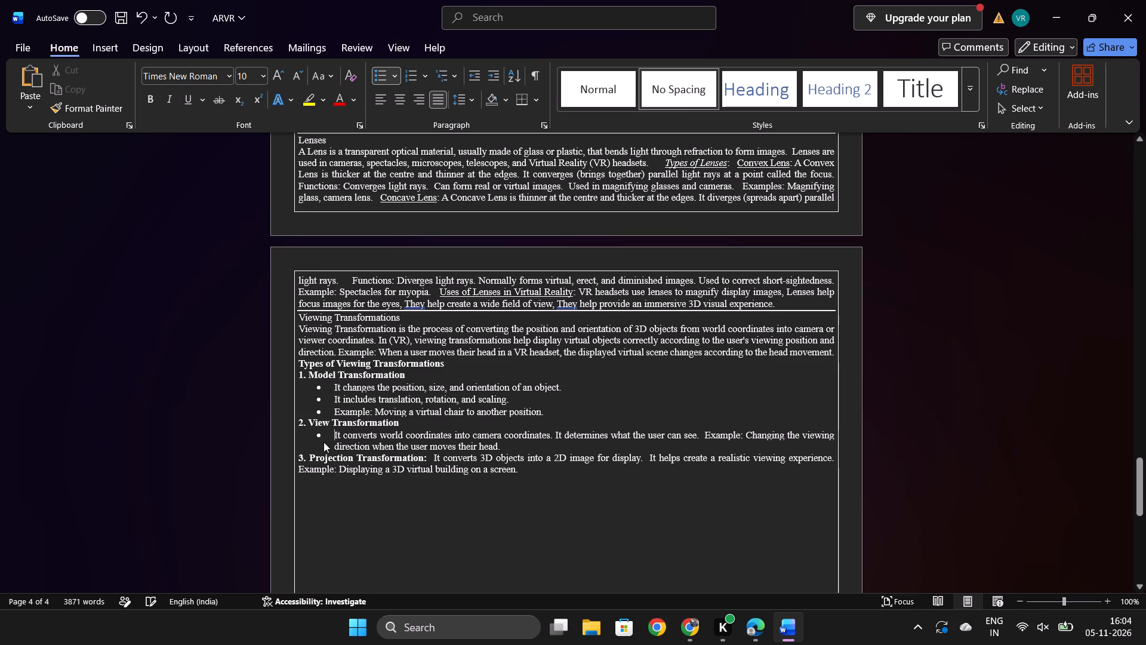
pyautogui.press('BackSpace')
pyautogui.press('BackSpace')
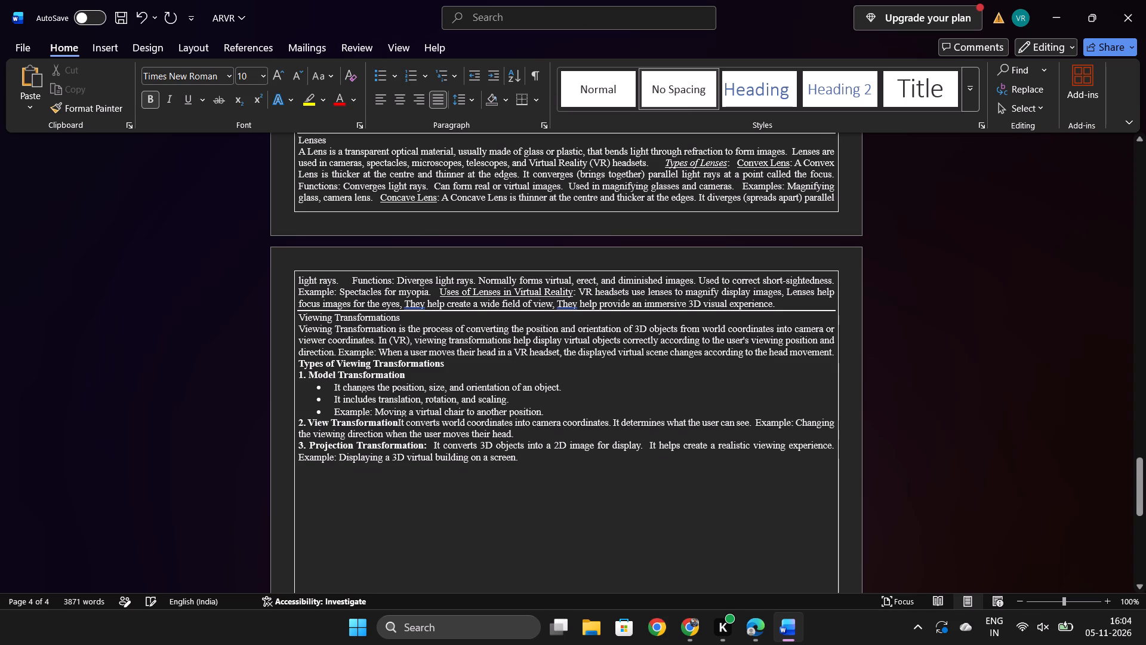
pyautogui.hotkey('shift', ':')
pyautogui.press('space')
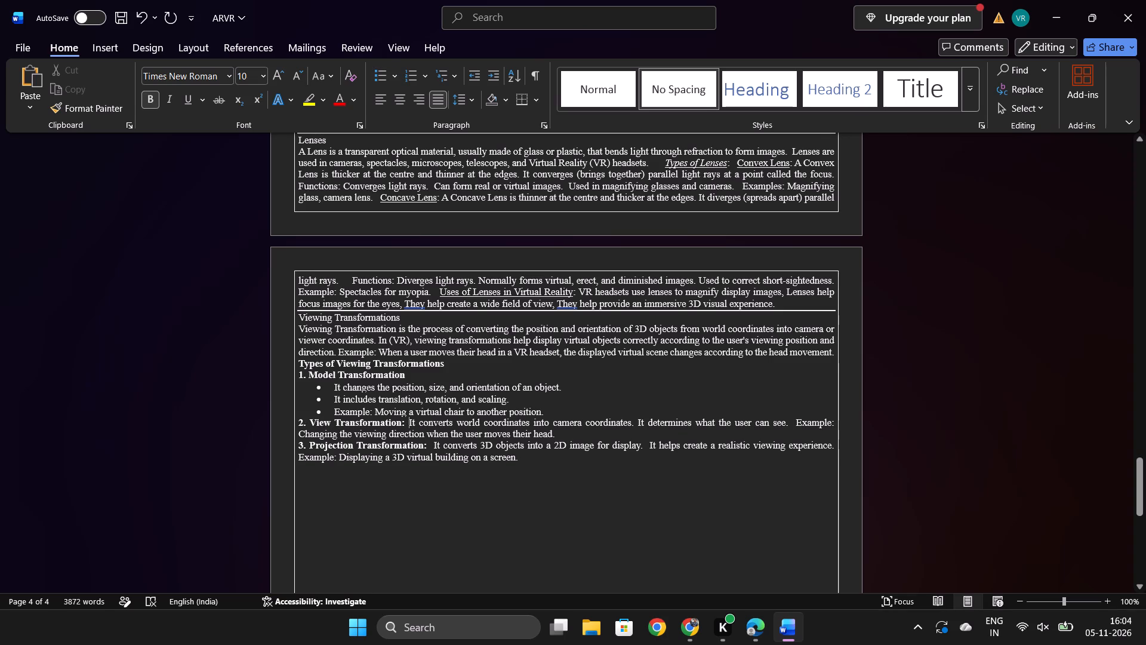
# Join the three Model Transformation bullets into one, with two spaces between the sentences.
pyautogui.click(328, 413)
pyautogui.press('BackSpace')
pyautogui.press('BackSpace')
pyautogui.press('BackSpace')
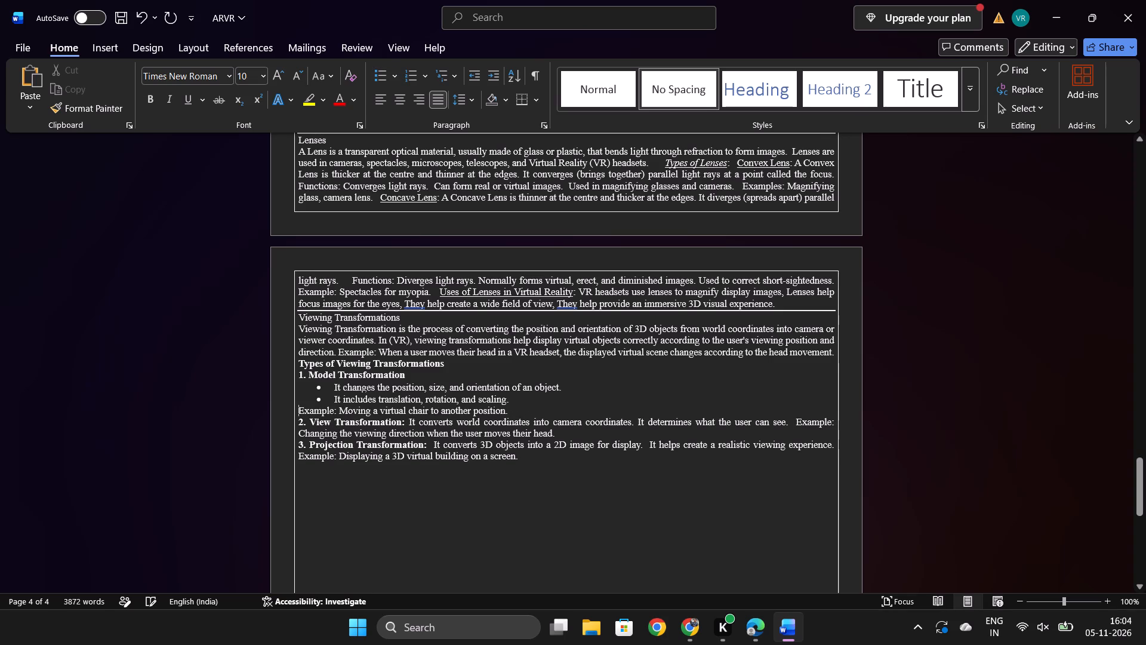
pyautogui.press('BackSpace')
pyautogui.press('space')
pyautogui.press('space')
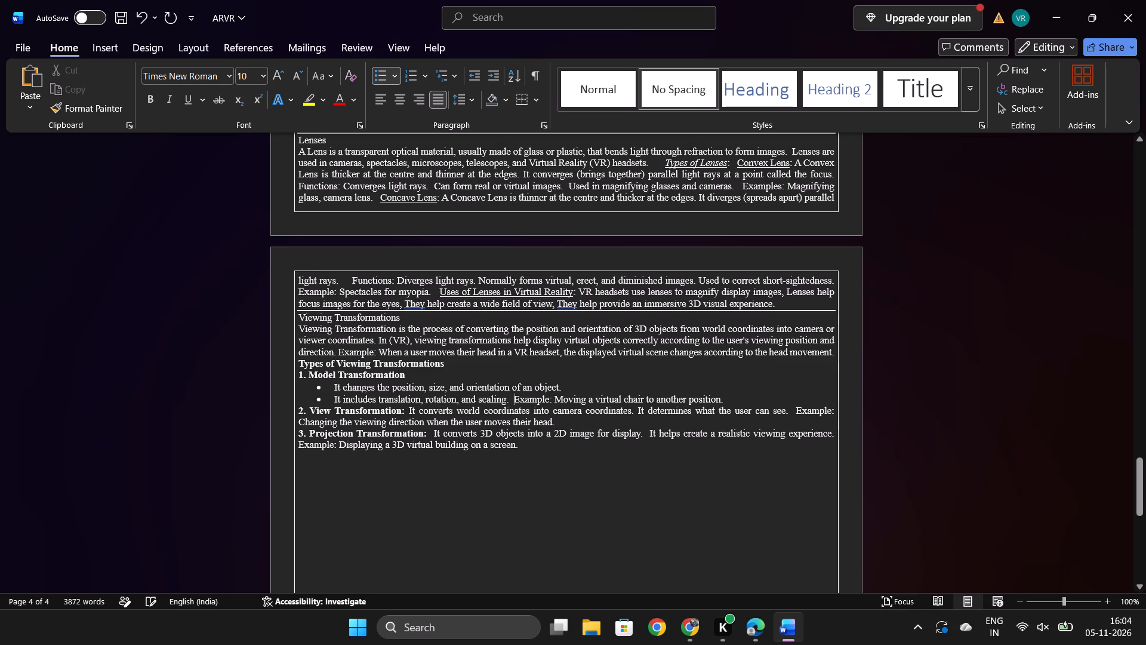
pyautogui.click(324, 400)
pyautogui.press('BackSpace')
pyautogui.press('BackSpace')
pyautogui.press('BackSpace')
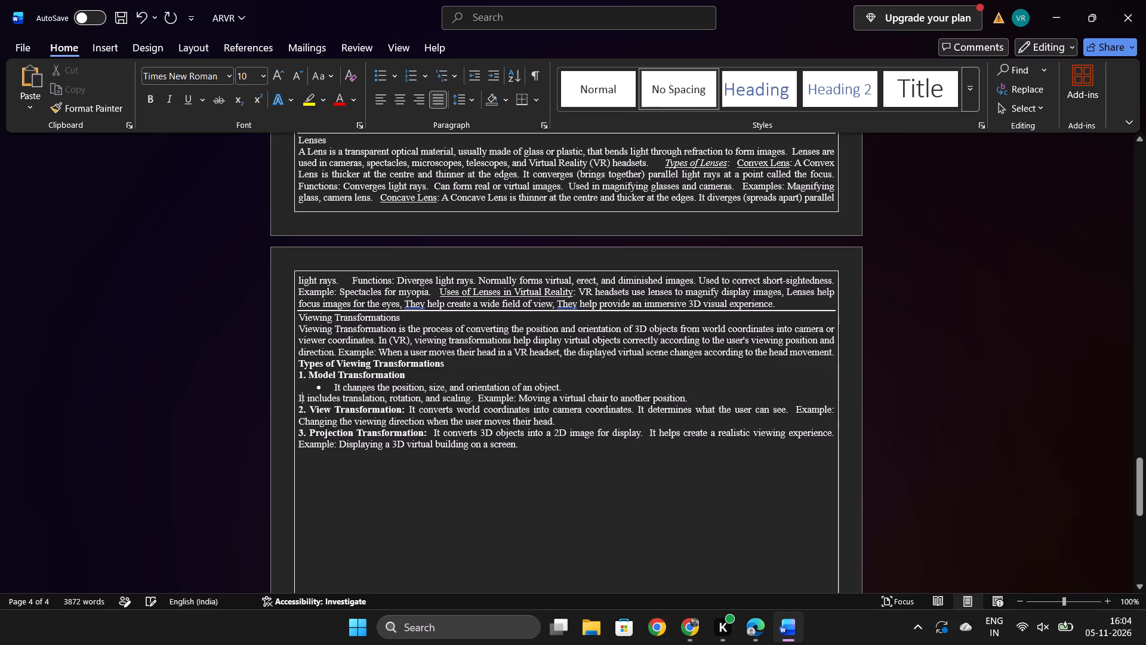
pyautogui.press('BackSpace')
pyautogui.press('space')
pyautogui.press('space')
# Remove the remaining Model Transformation bullet and run its text on after the heading, separated by a colon and a space.
pyautogui.click(328, 388)
pyautogui.press('BackSpace')
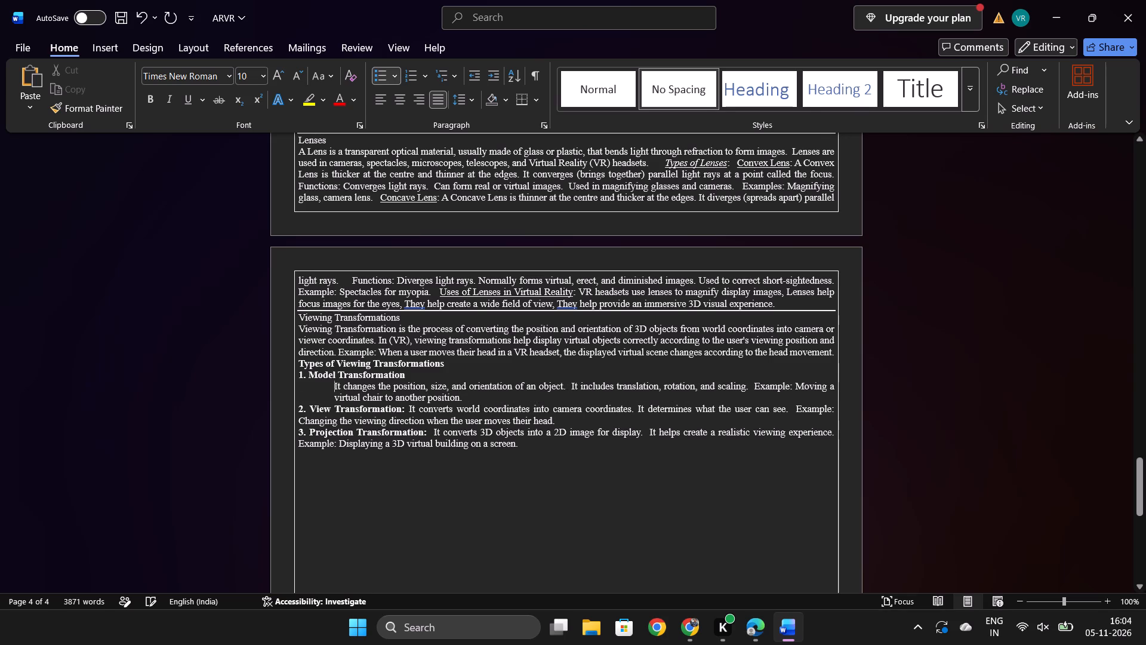
pyautogui.press('BackSpace')
pyautogui.press('BackSpace')
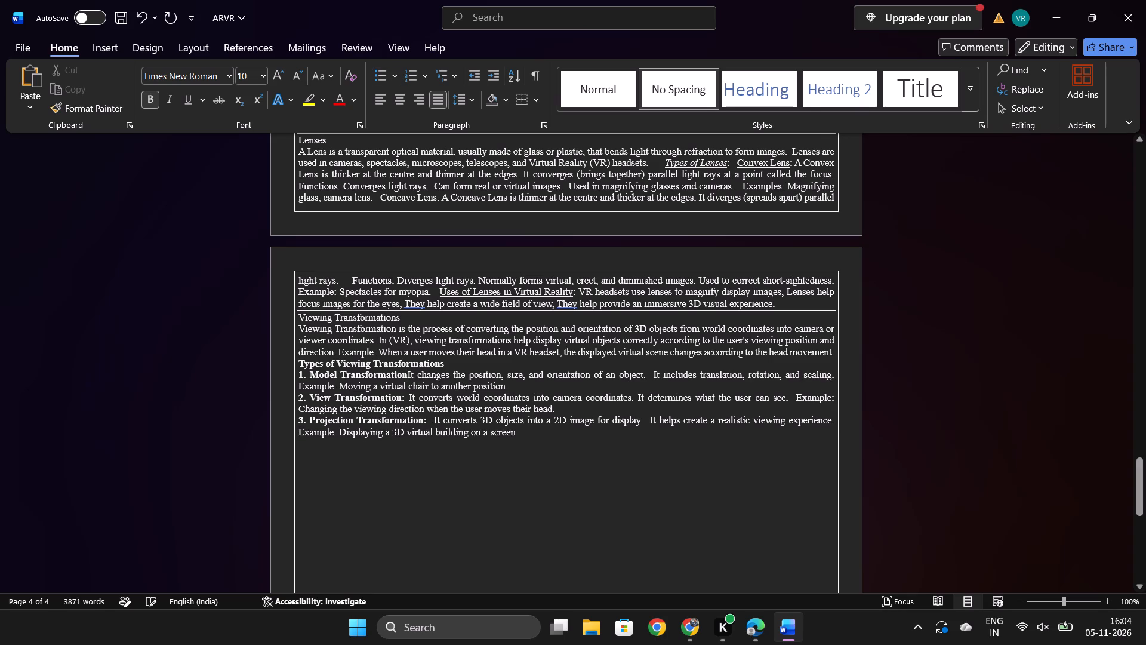
pyautogui.hotkey('shift', ':')
pyautogui.press('space')
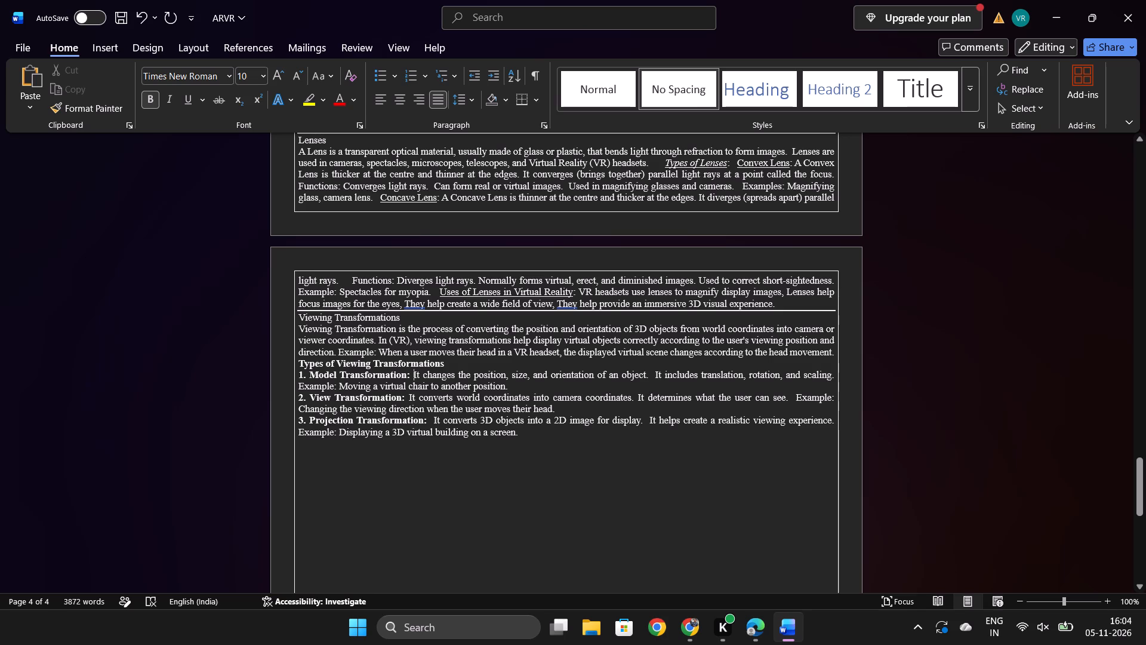
# Delete the numbers 1., 2. and 3. in front of the Model, View and Projection Transformation headings.
pyautogui.click(310, 375)
pyautogui.press('BackSpace')
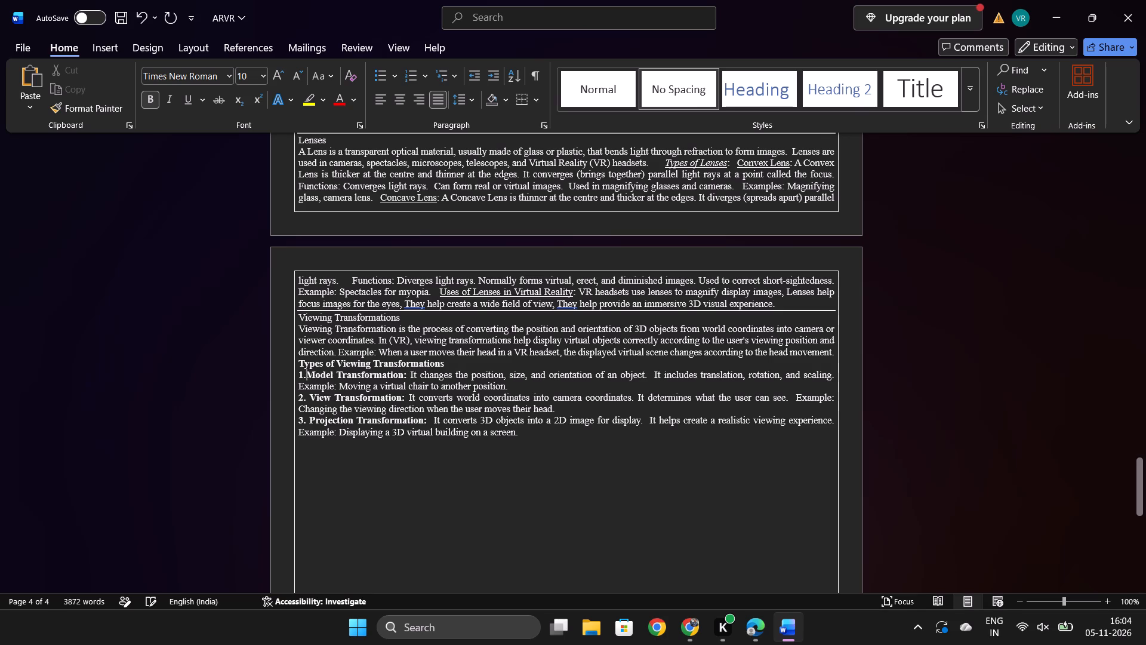
pyautogui.press('BackSpace')
pyautogui.press('BackSpace')
pyautogui.click(310, 398)
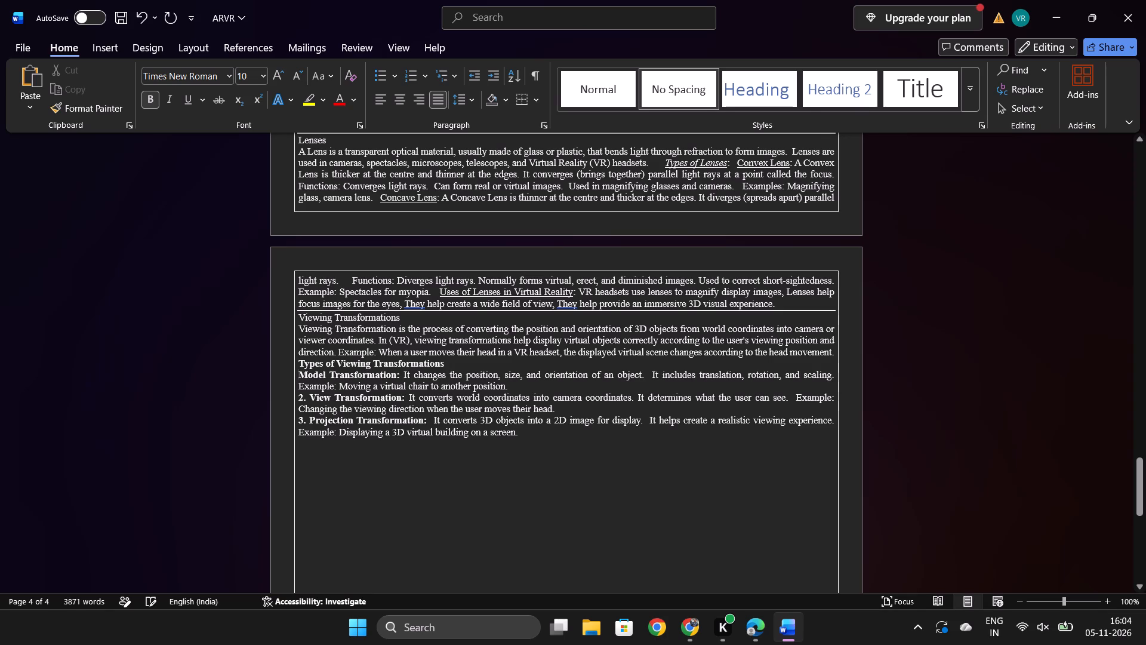
pyautogui.press('BackSpace')
pyautogui.press('BackSpace')
pyautogui.press('BackSpace')
pyautogui.click(310, 422)
pyautogui.press('BackSpace')
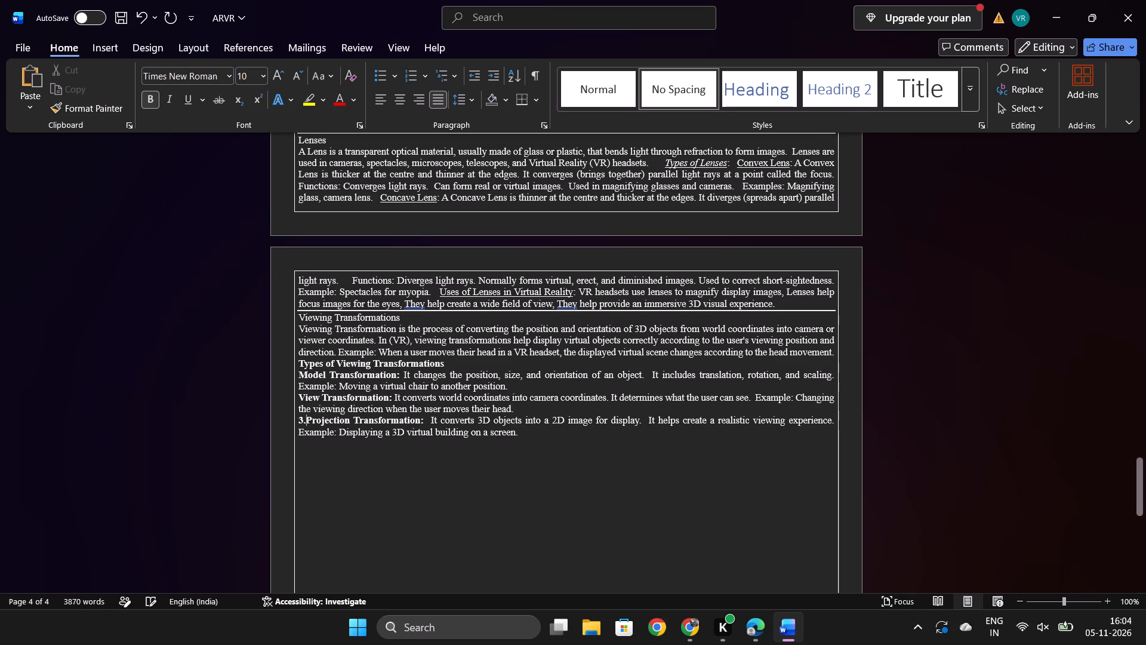
pyautogui.press('BackSpace')
pyautogui.press('BackSpace')
# Underline the "Types of Viewing Transformations" heading and the Model, View and Projection Transformation headings together, and remove their bold.
pyautogui.moveTo(396, 419); pyautogui.dragTo(313, 419)
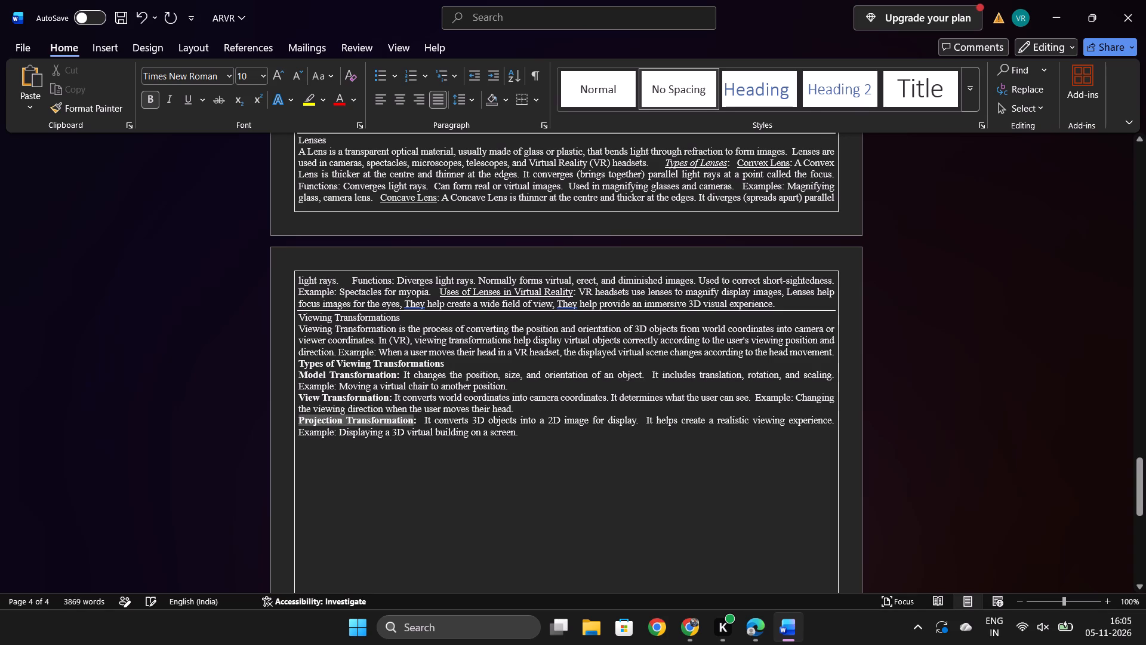
pyautogui.moveTo(313, 419); pyautogui.dragTo(307, 419)
pyautogui.keyDown('ctrl'); pyautogui.moveTo(372, 397); pyautogui.dragTo(301, 397); pyautogui.keyUp('ctrl')
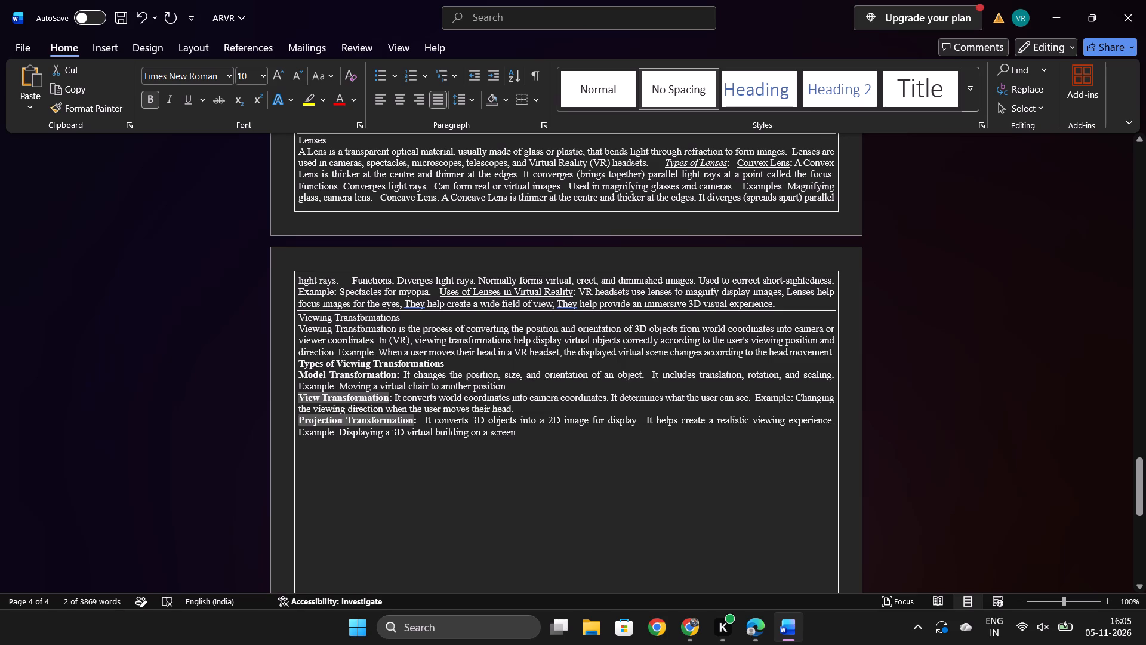
pyautogui.keyDown('ctrl'); pyautogui.moveTo(370, 377); pyautogui.dragTo(304, 377); pyautogui.keyUp('ctrl')
pyautogui.keyDown('ctrl'); pyautogui.moveTo(409, 366); pyautogui.dragTo(356, 365); pyautogui.keyUp('ctrl')
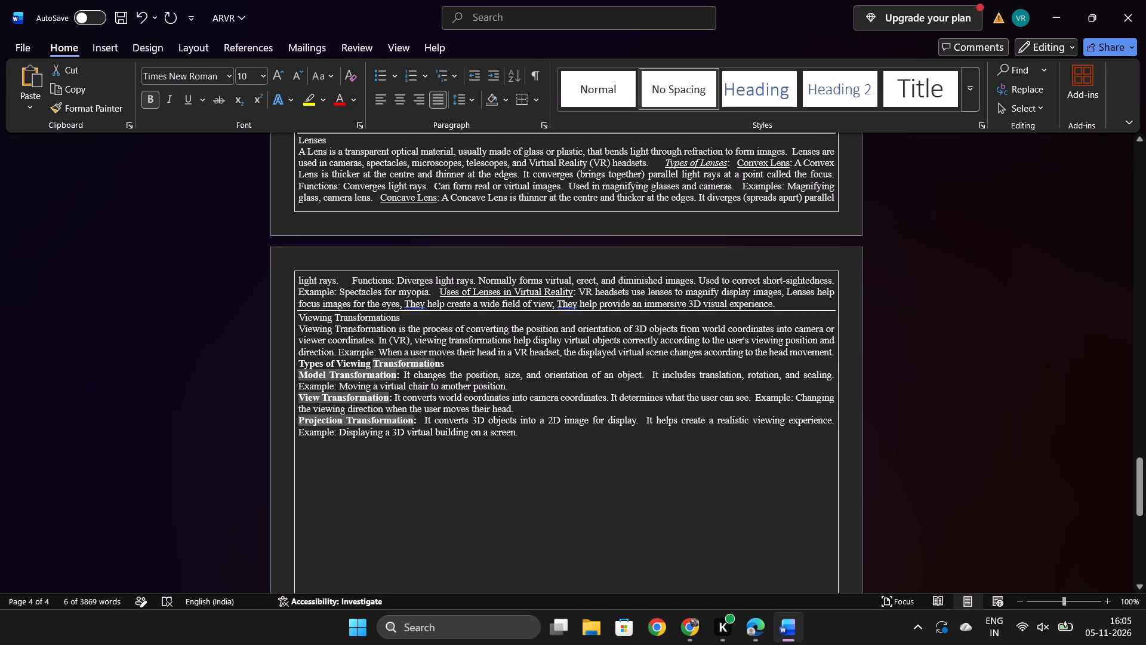
pyautogui.keyDown('ctrl'); pyautogui.moveTo(356, 365); pyautogui.dragTo(305, 365); pyautogui.keyUp('ctrl')
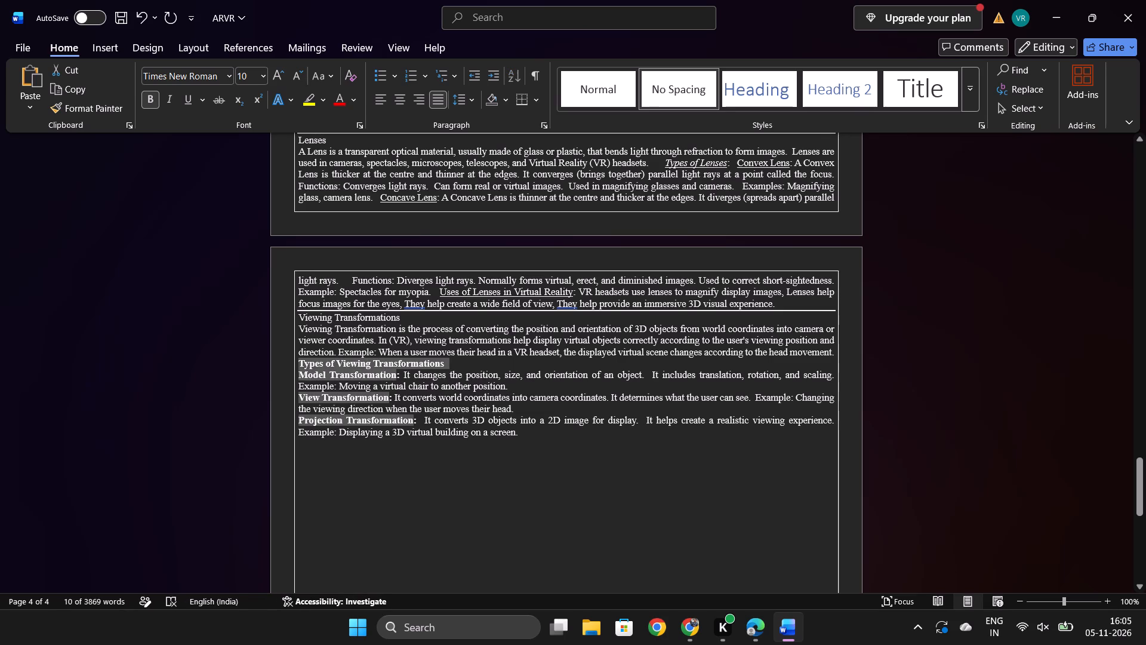
pyautogui.click(189, 100)
pyautogui.click(156, 102)
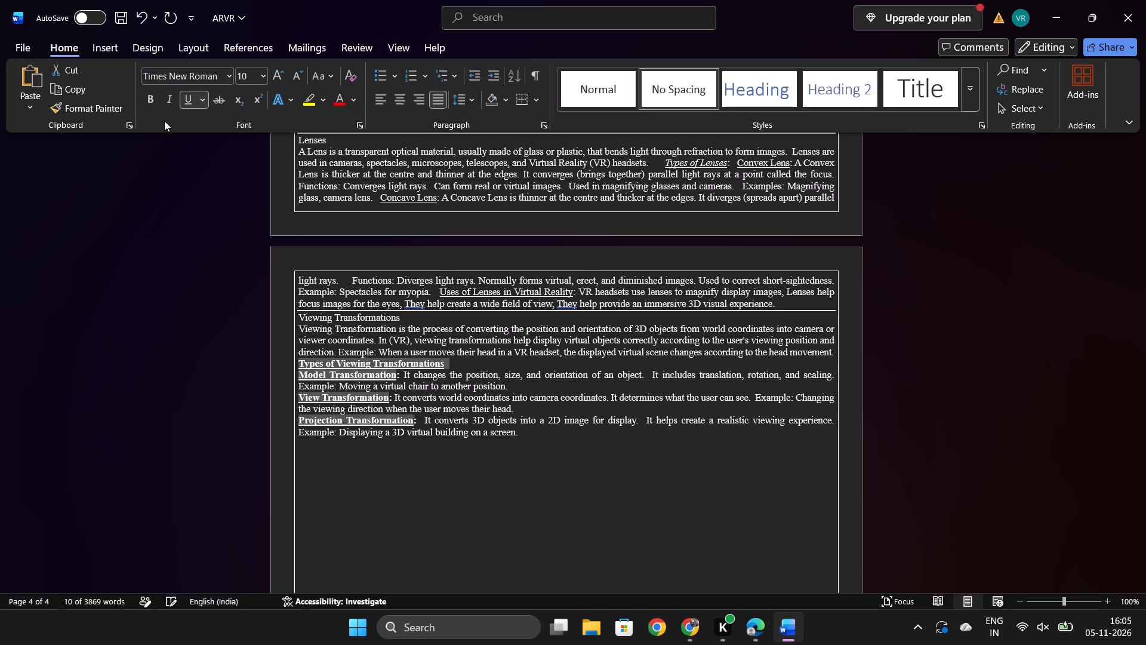
pyautogui.click(344, 377)
# Italicise the "Types of Viewing Transformations" heading.
pyautogui.moveTo(312, 363); pyautogui.dragTo(401, 362)
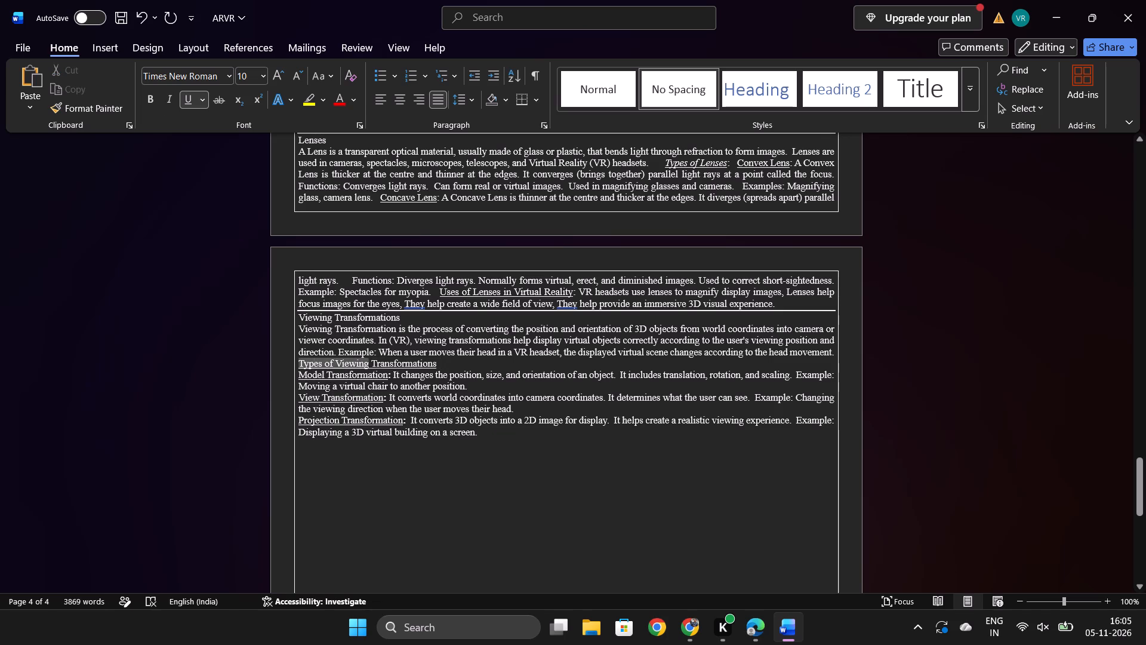
pyautogui.moveTo(401, 362); pyautogui.dragTo(415, 361)
pyautogui.click(443, 334)
pyautogui.click(454, 403)
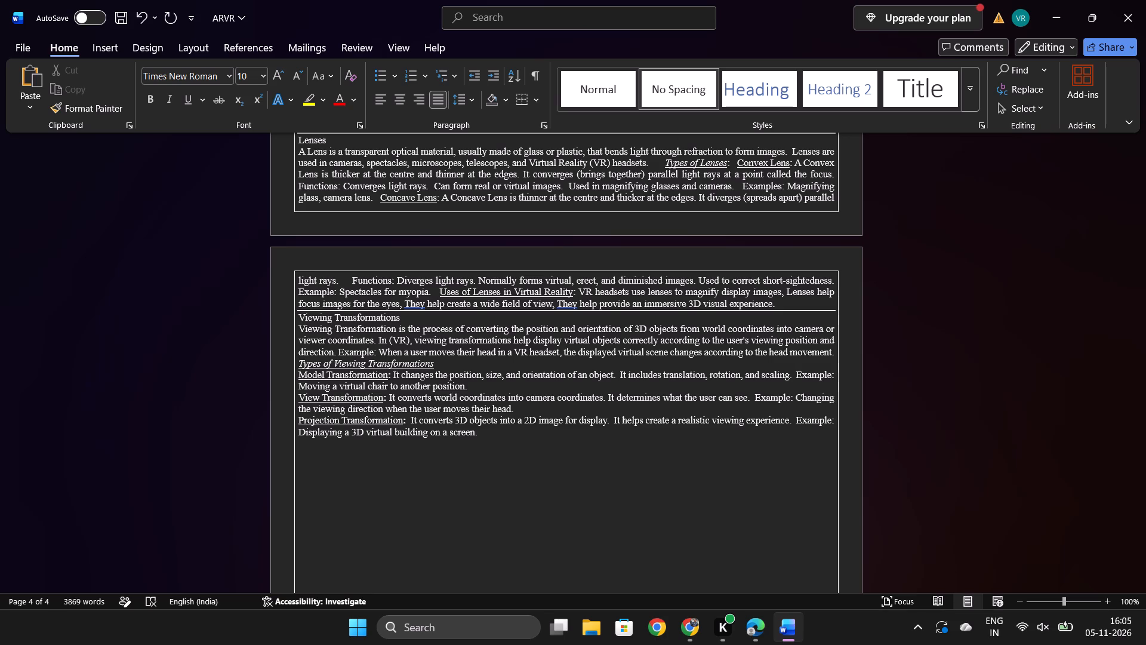
# Run the Projection Transformation and View Transformation paragraphs on after their preceding paragraphs, each separated by a space.
pyautogui.click(297, 421)
pyautogui.press('BackSpace')
pyautogui.press('space')
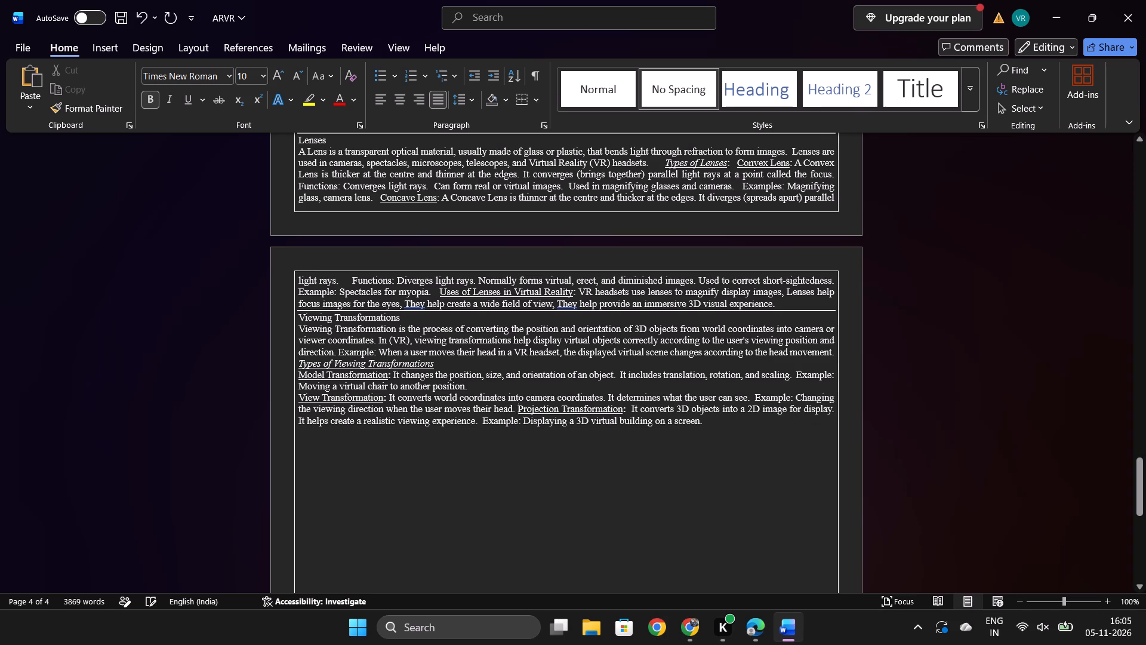
pyautogui.click(297, 394)
pyautogui.press('=')
pyautogui.press('BackSpace')
pyautogui.press('BackSpace')
pyautogui.press('space')
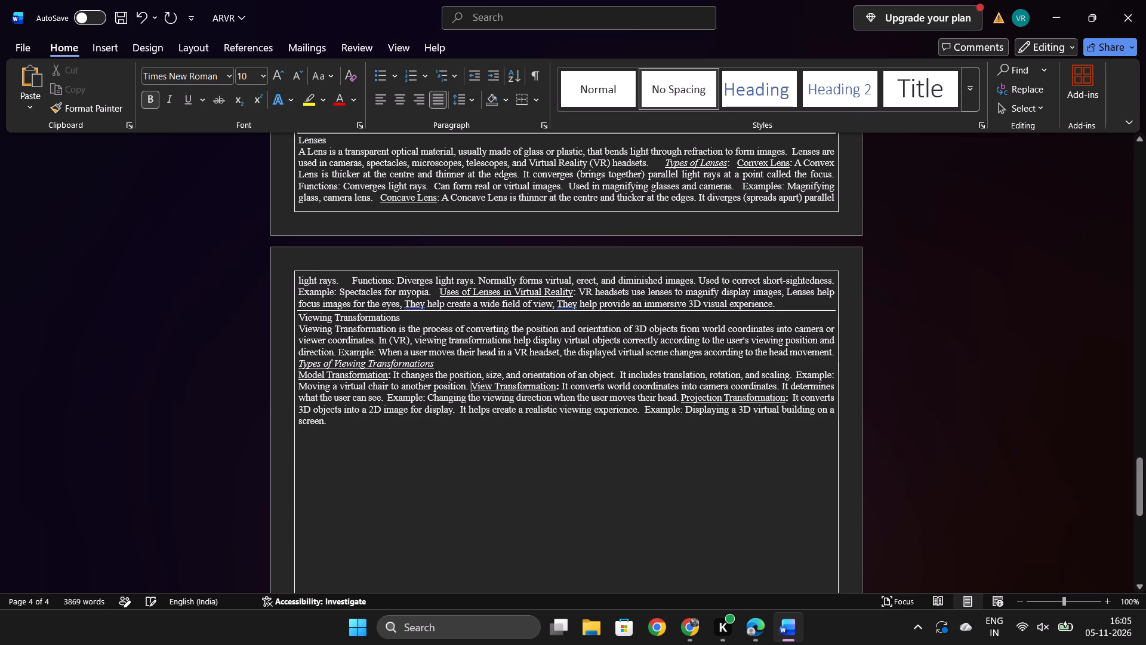
# Run the Model Transformation text on after the "Types of Viewing Transformations" heading, separated by a colon and two spaces.
pyautogui.click(299, 376)
pyautogui.press('BackSpace')
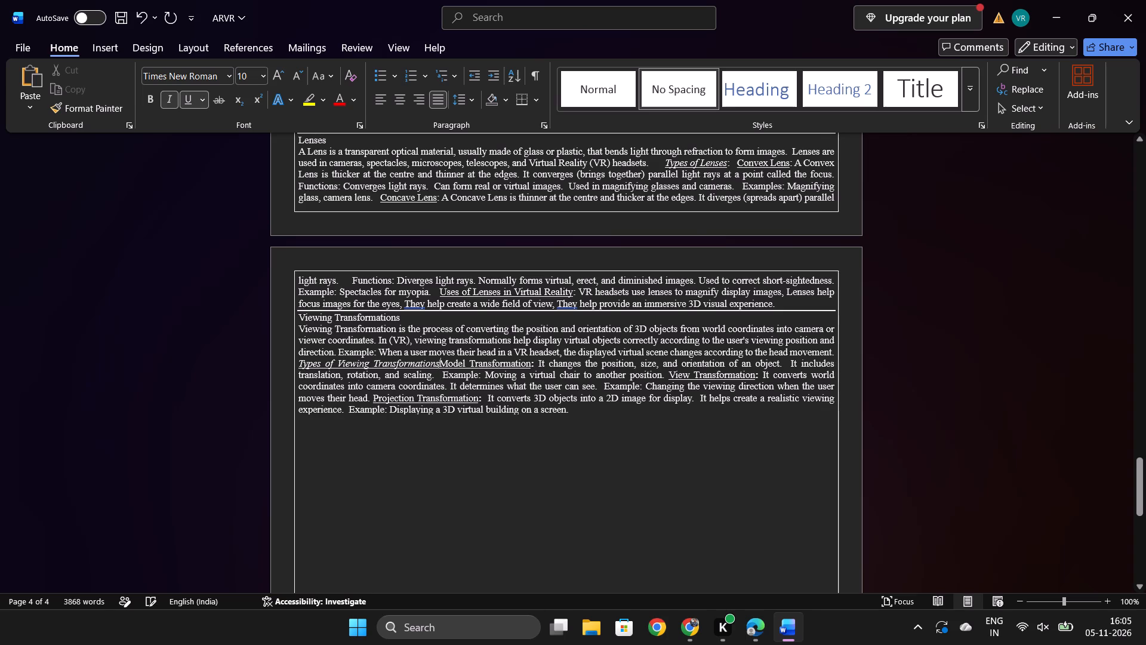
pyautogui.write(':')
pyautogui.press('space')
pyautogui.press('space')
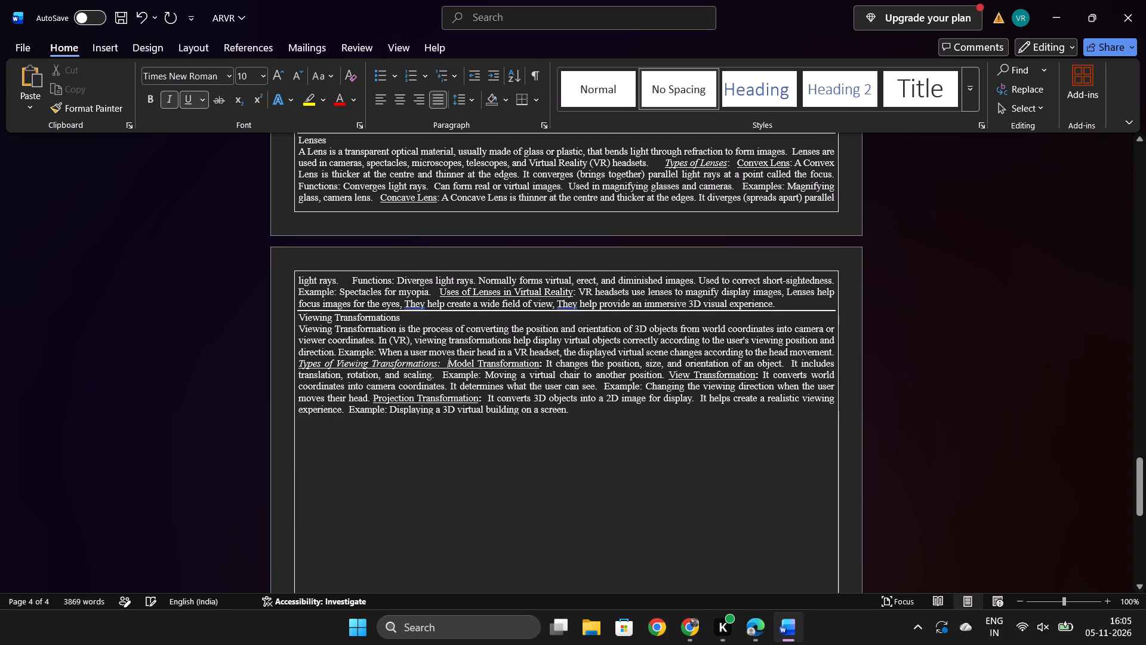
# Remove italic and underline from the space after the "Types of Viewing Transformations" colon, and delete the extra space before "Model Transformation".
pyautogui.click(445, 366)
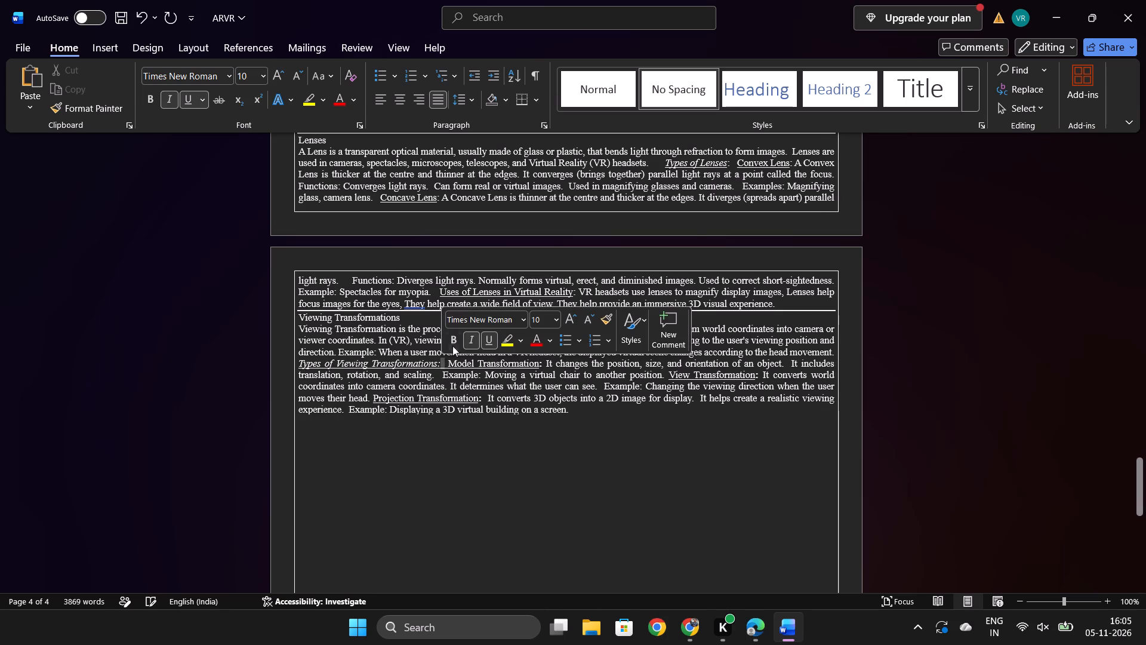
pyautogui.click(469, 339)
pyautogui.click(469, 339)
pyautogui.click(469, 339)
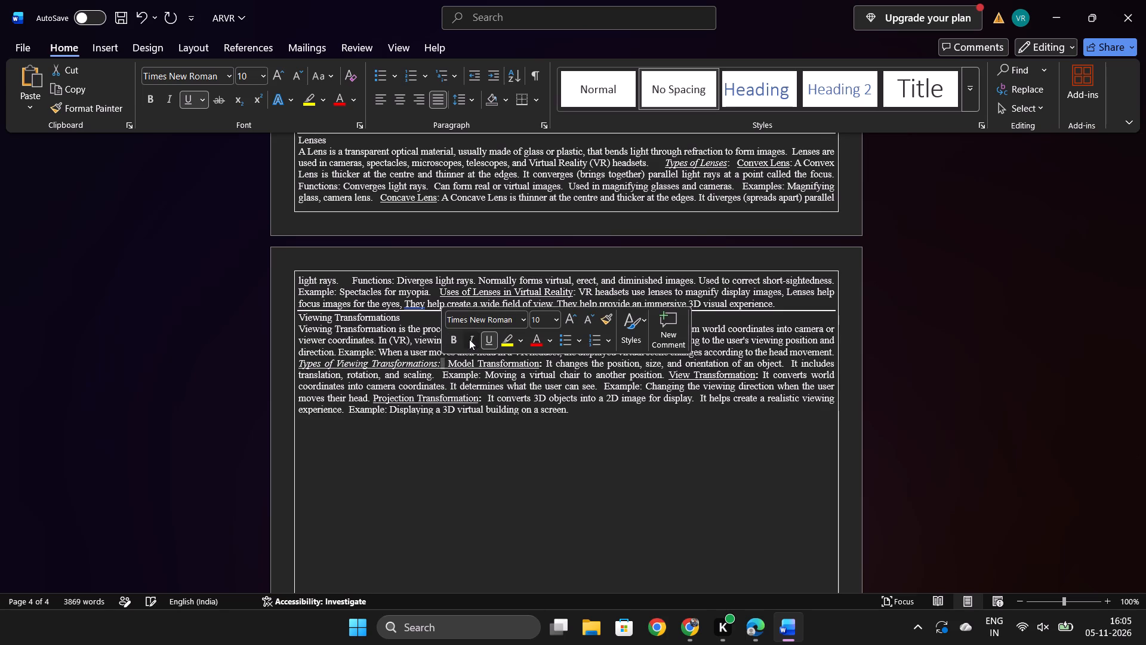
pyautogui.click(486, 341)
pyautogui.click(449, 363)
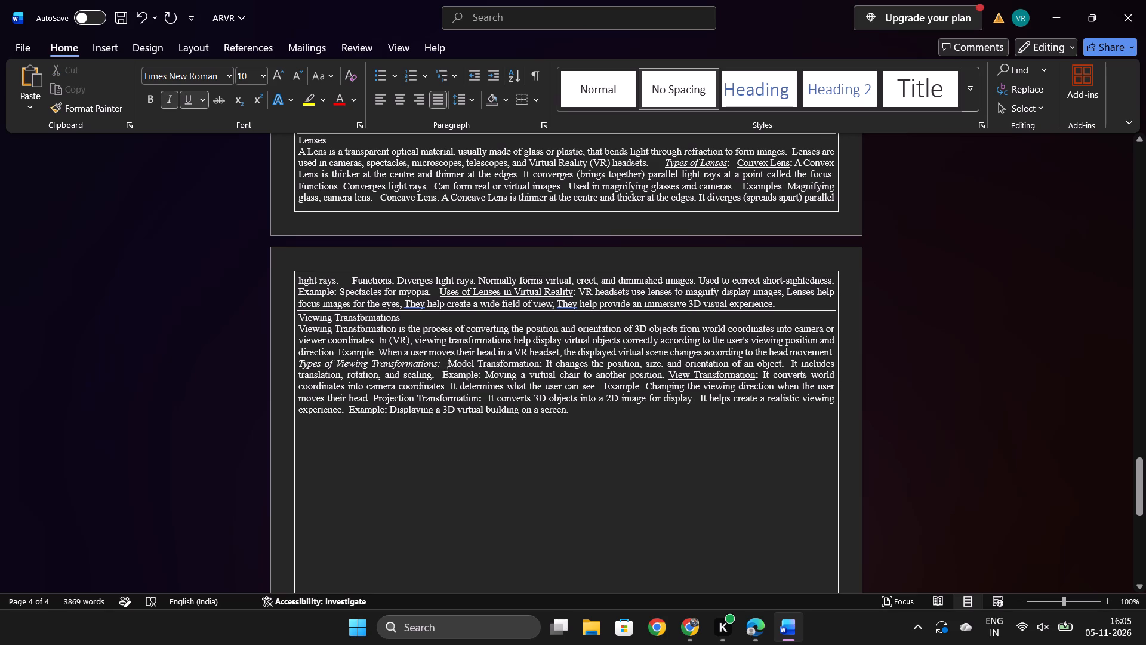
pyautogui.press('BackSpace')
pyautogui.click(578, 417)
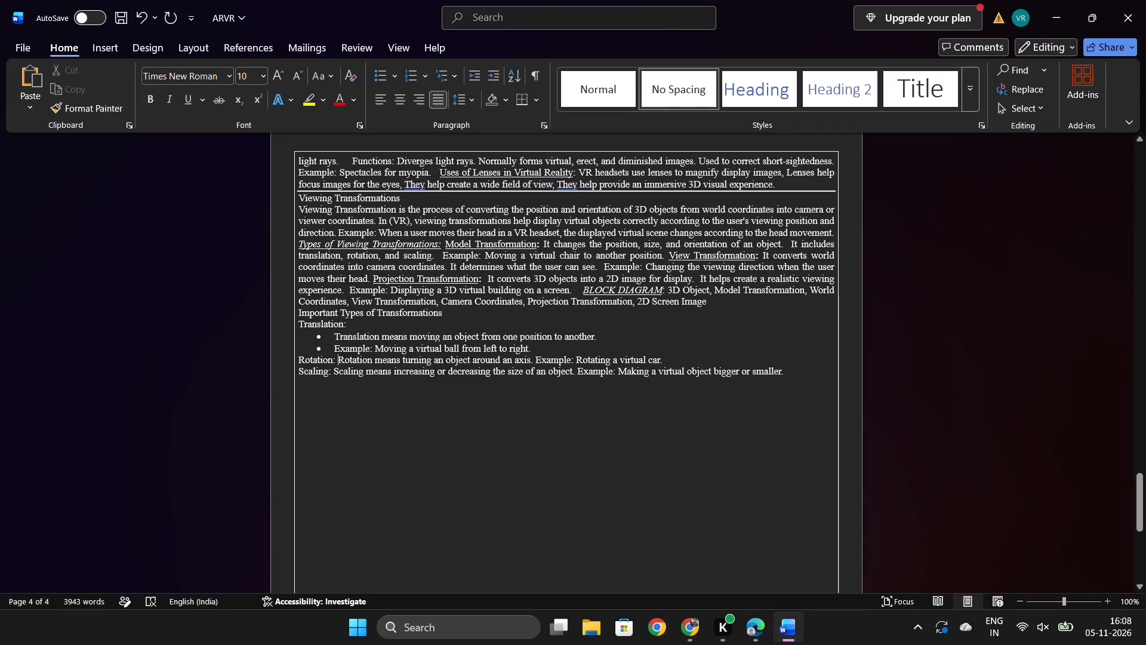
# Remove the bullets under Translation and run its text on after "Translation:", with one space before the definition and two before the example.
pyautogui.click(334, 348)
pyautogui.press('BackSpace')
pyautogui.press('BackSpace')
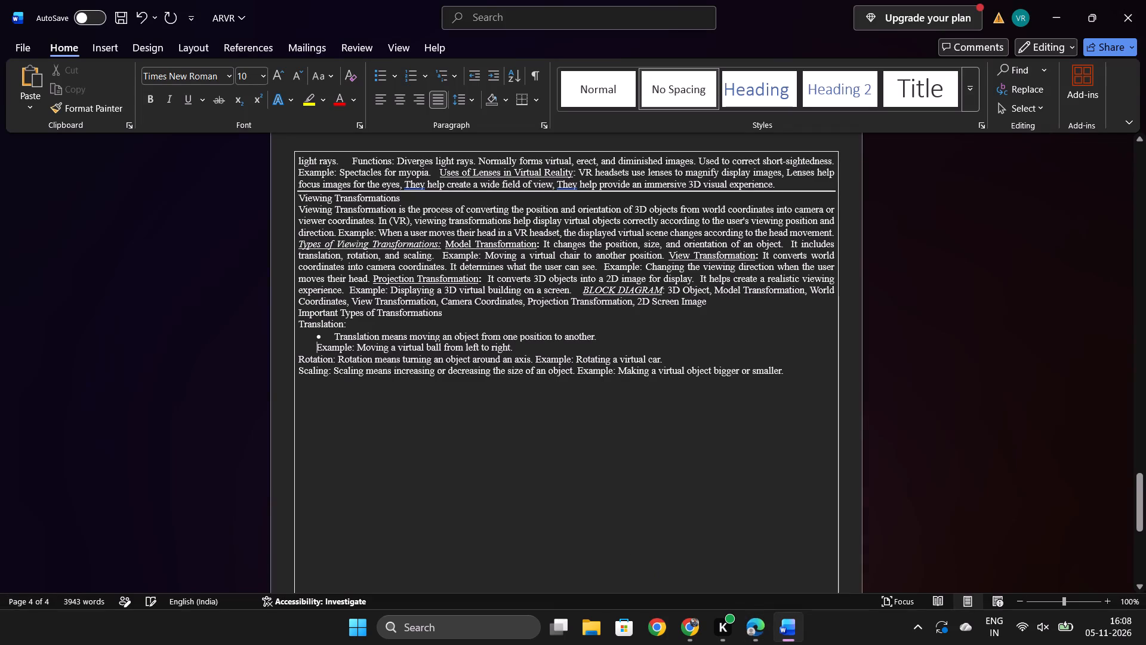
pyautogui.press('BackSpace')
pyautogui.press('BackSpace')
pyautogui.press('space')
pyautogui.press('space')
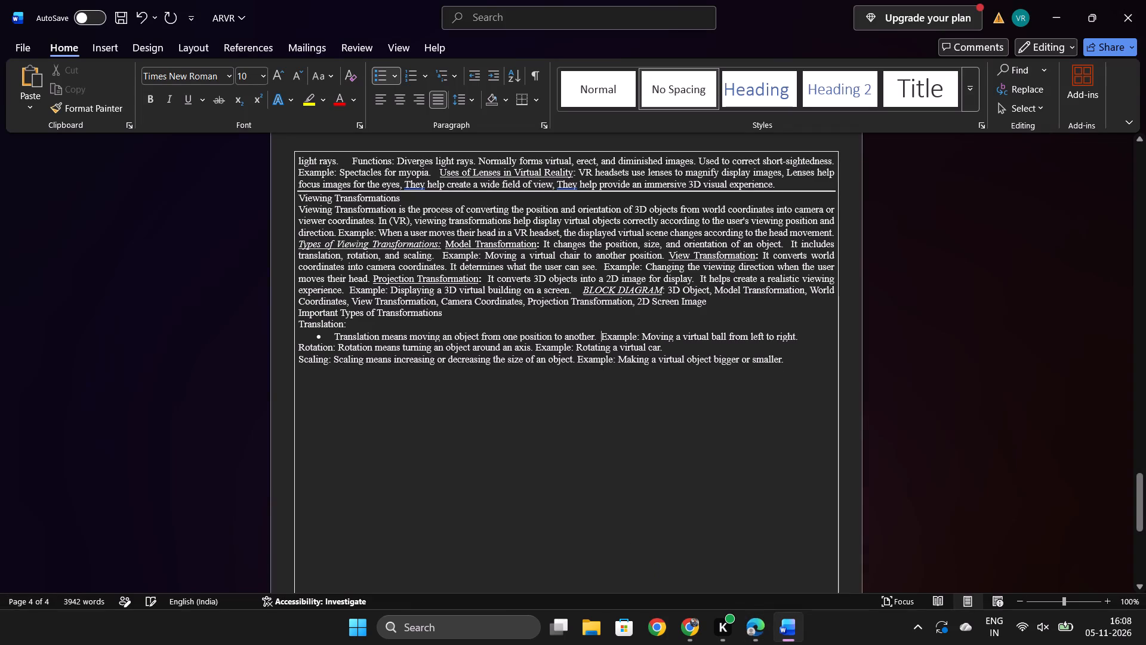
pyautogui.click(331, 336)
pyautogui.press('BackSpace')
pyautogui.press('BackSpace')
pyautogui.press('BackSpace')
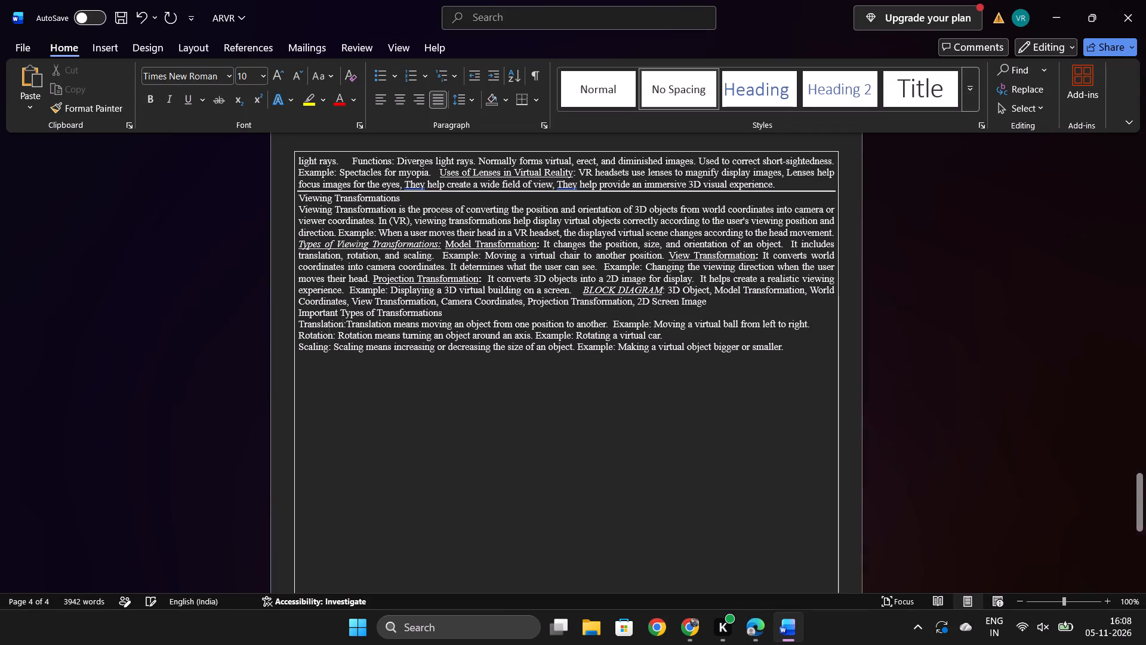
pyautogui.moveTo(343, 323); pyautogui.dragTo(341, 323)
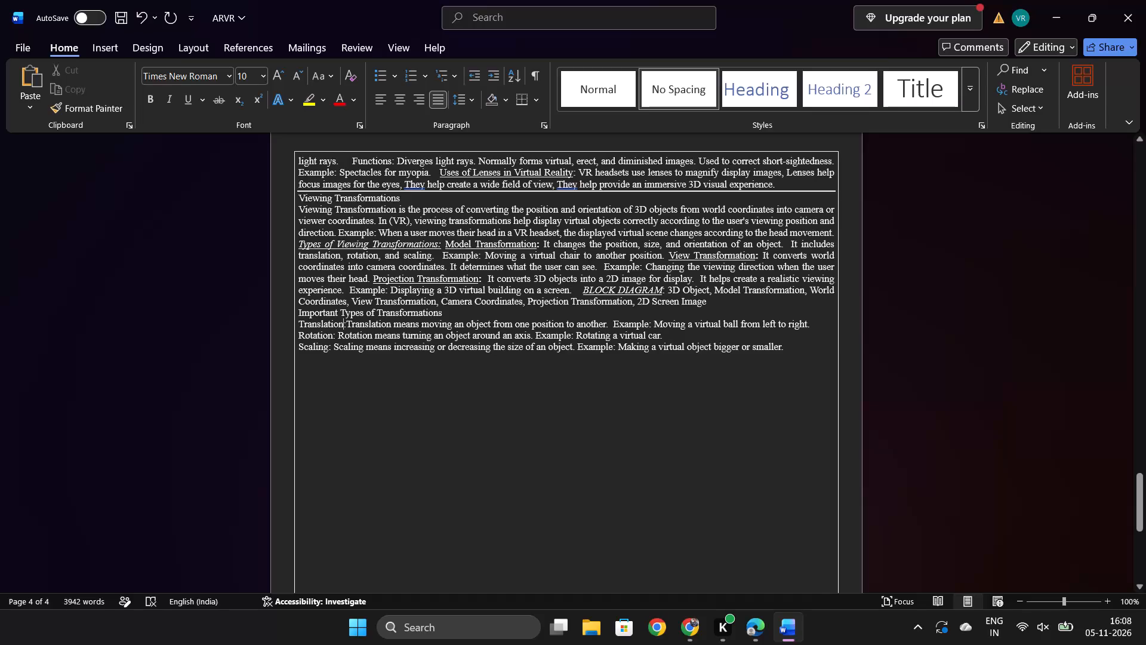
pyautogui.moveTo(341, 323); pyautogui.dragTo(297, 325)
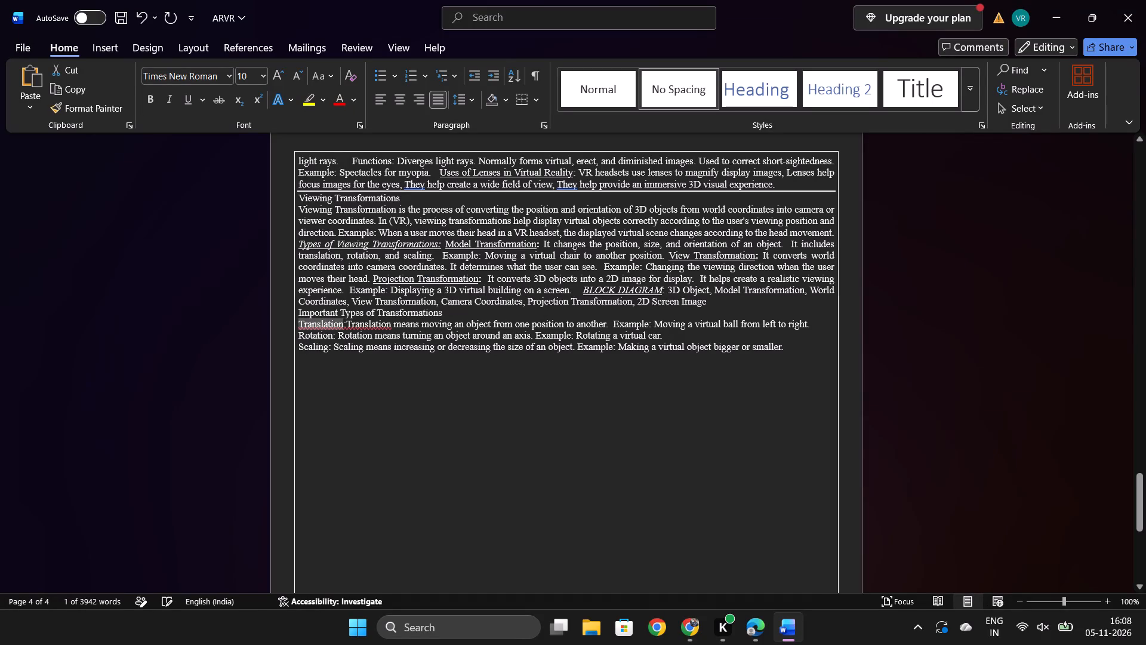
pyautogui.click(336, 325)
pyautogui.click(346, 325)
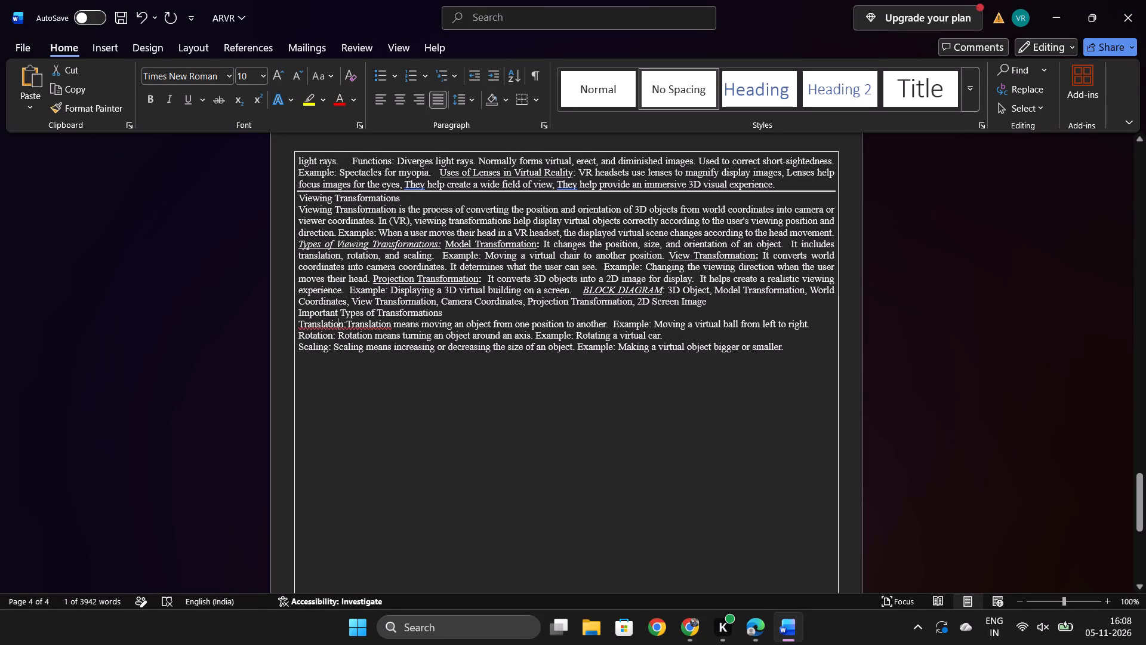
pyautogui.press('space')
# Underline the labels Translation, Rotation and Scaling at the start of their lines, leaving out the colons.
pyautogui.keyDown('ctrl'); pyautogui.moveTo(343, 325); pyautogui.dragTo(313, 324); pyautogui.keyUp('ctrl')
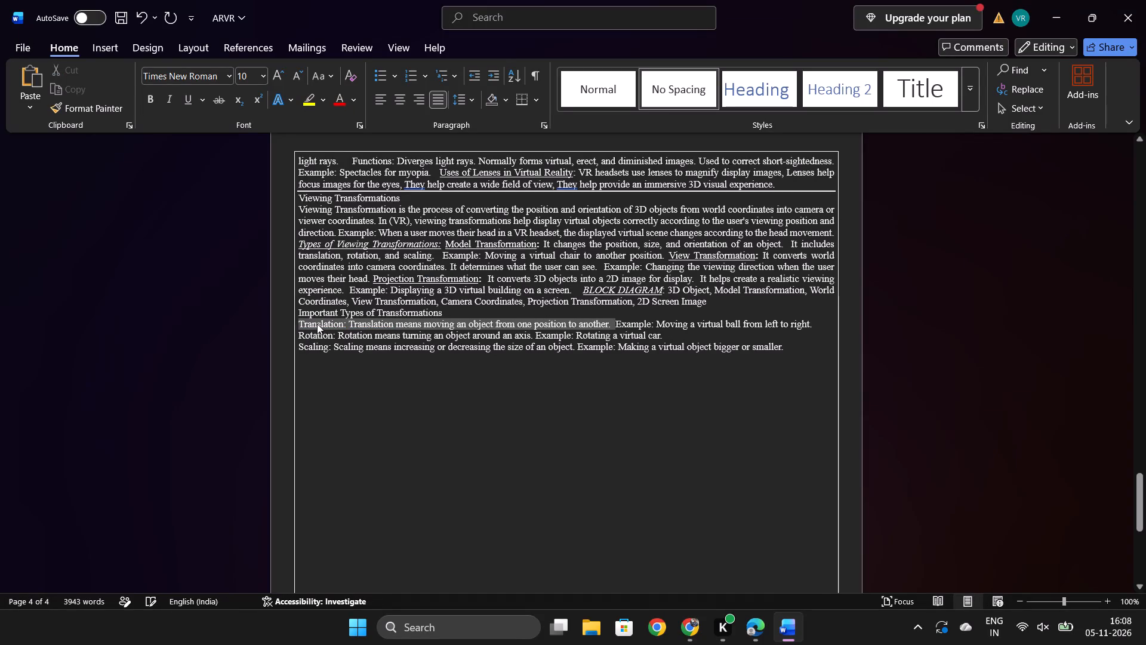
pyautogui.click(318, 324)
pyautogui.moveTo(343, 324); pyautogui.dragTo(297, 324)
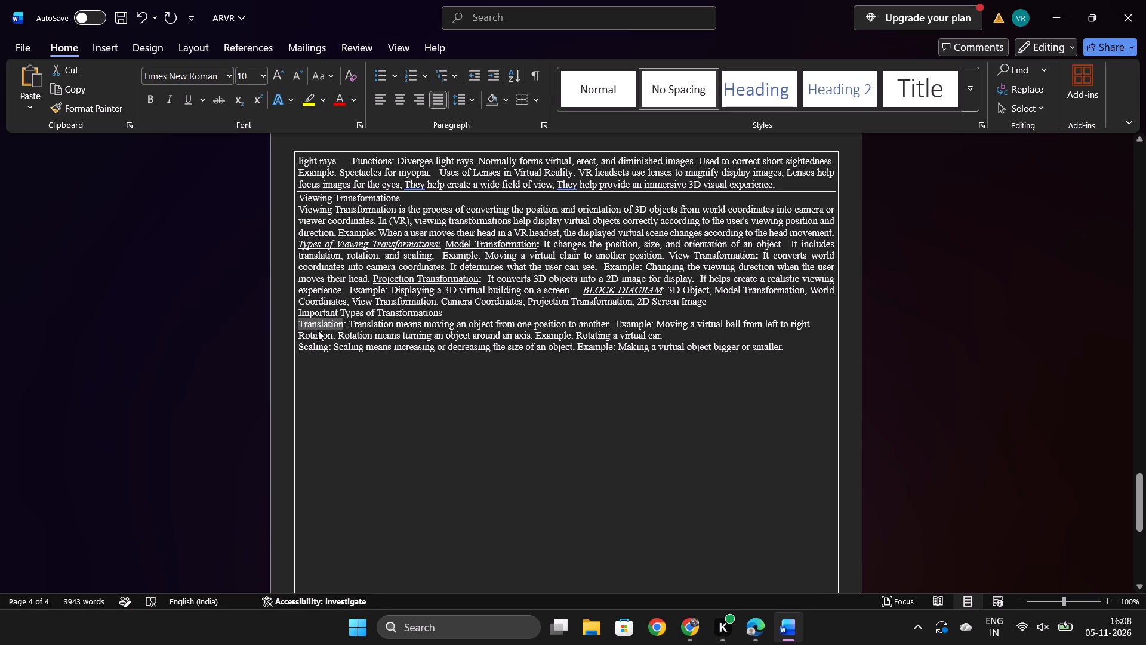
pyautogui.keyDown('ctrl'); pyautogui.moveTo(333, 334); pyautogui.dragTo(290, 334); pyautogui.keyUp('ctrl')
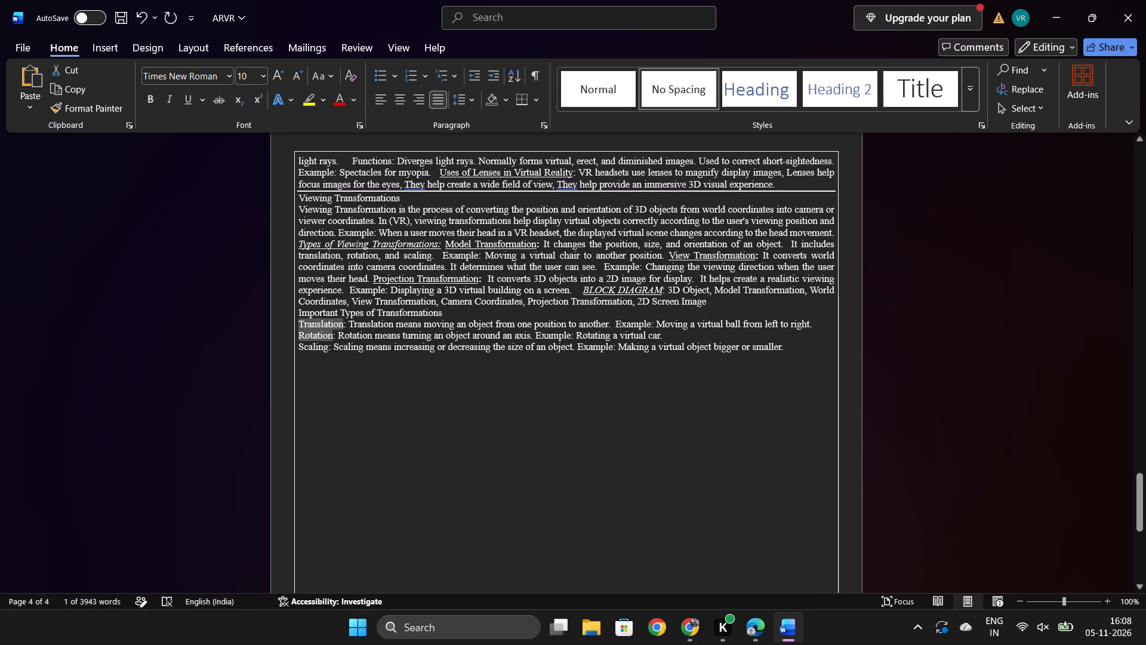
pyautogui.keyDown('ctrl'); pyautogui.moveTo(327, 349); pyautogui.dragTo(300, 349); pyautogui.keyUp('ctrl')
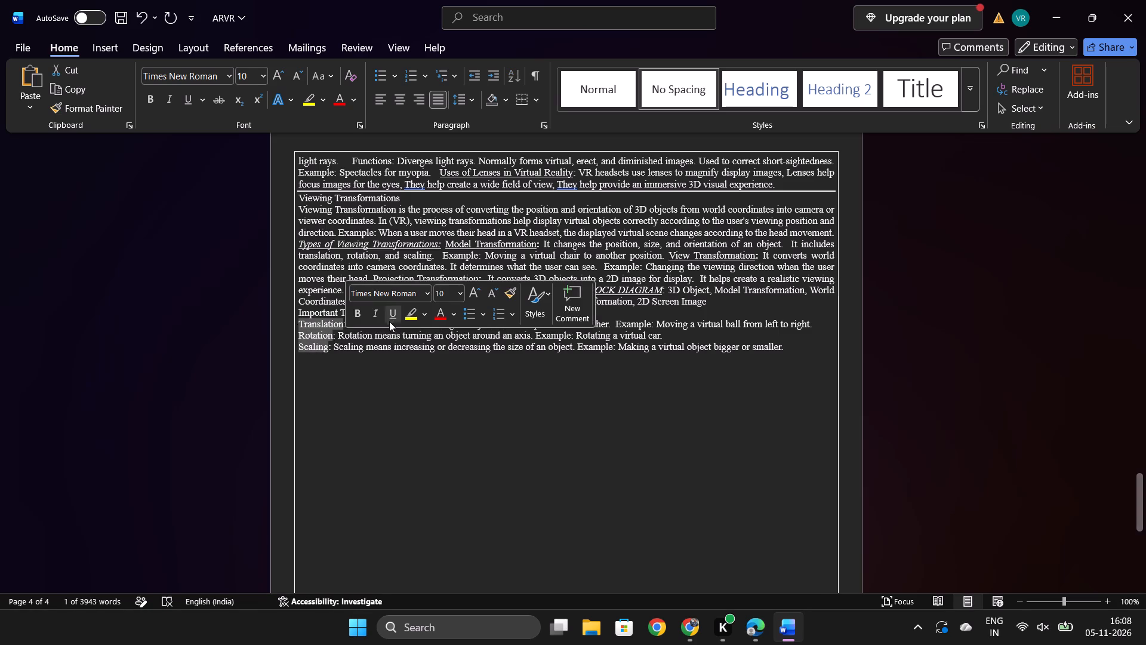
pyautogui.click(390, 320)
pyautogui.click(331, 344)
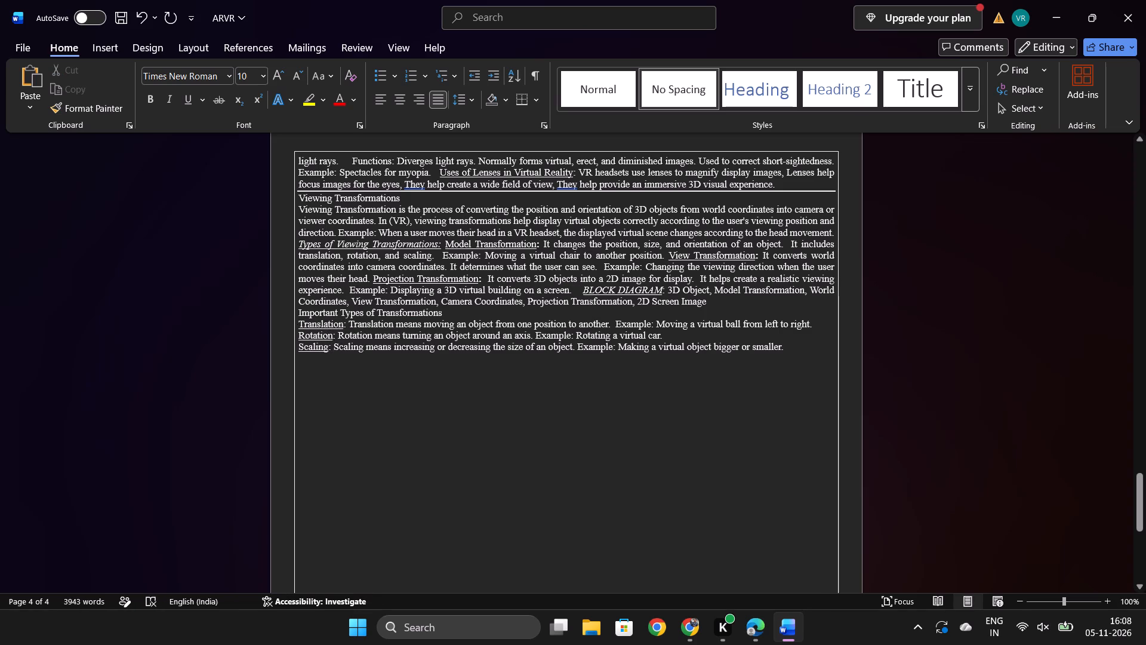
# Change the section heading to "Types of Transformations:" by adding a colon and deleting the word "Important".
pyautogui.click(451, 314)
pyautogui.hotkey('shift', ':')
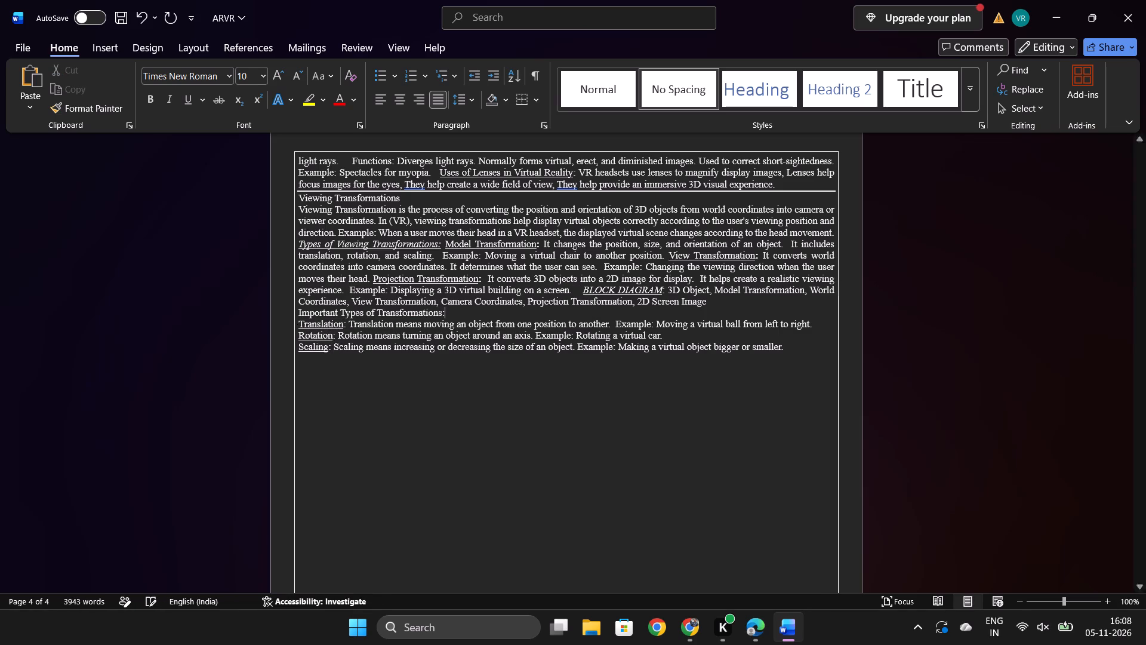
pyautogui.click(340, 312)
pyautogui.press('BackSpace')
pyautogui.press('BackSpace')
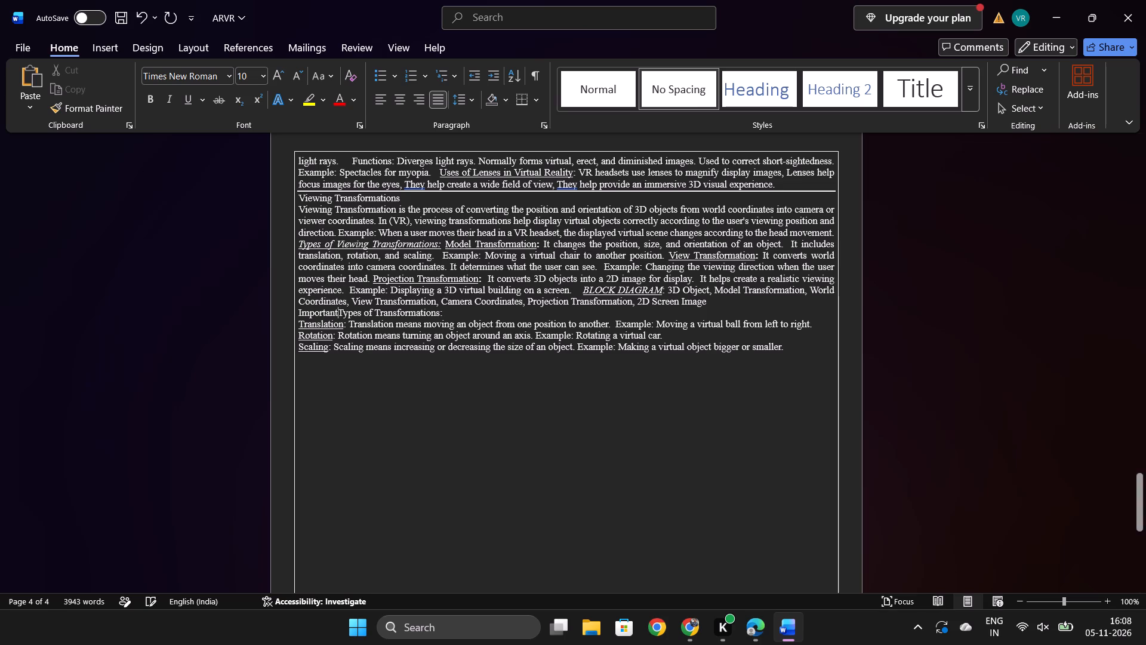
pyautogui.press('BackSpace')
pyautogui.press('BackSpace')
pyautogui.press('BackSpace')
pyautogui.press('BackSpace')
pyautogui.press('BackSpace')
pyautogui.press('BackSpace')
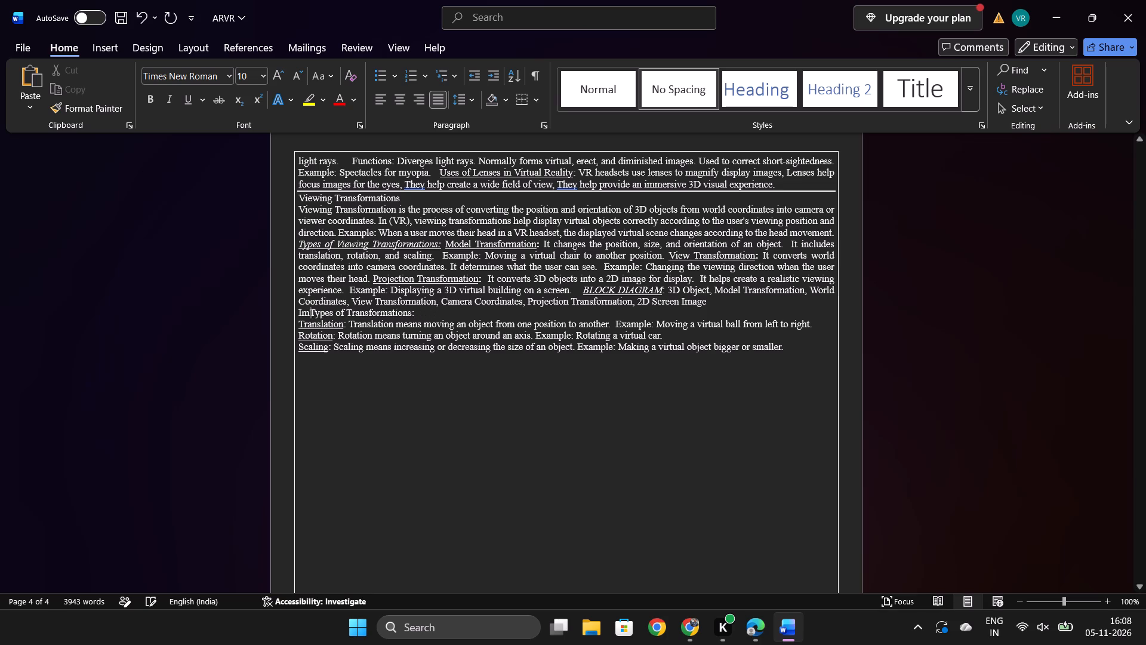
pyautogui.press('BackSpace')
pyautogui.press('BackSpace')
# Underline and italicise the "Types of Transformations" heading.
pyautogui.moveTo(365, 310); pyautogui.dragTo(342, 312)
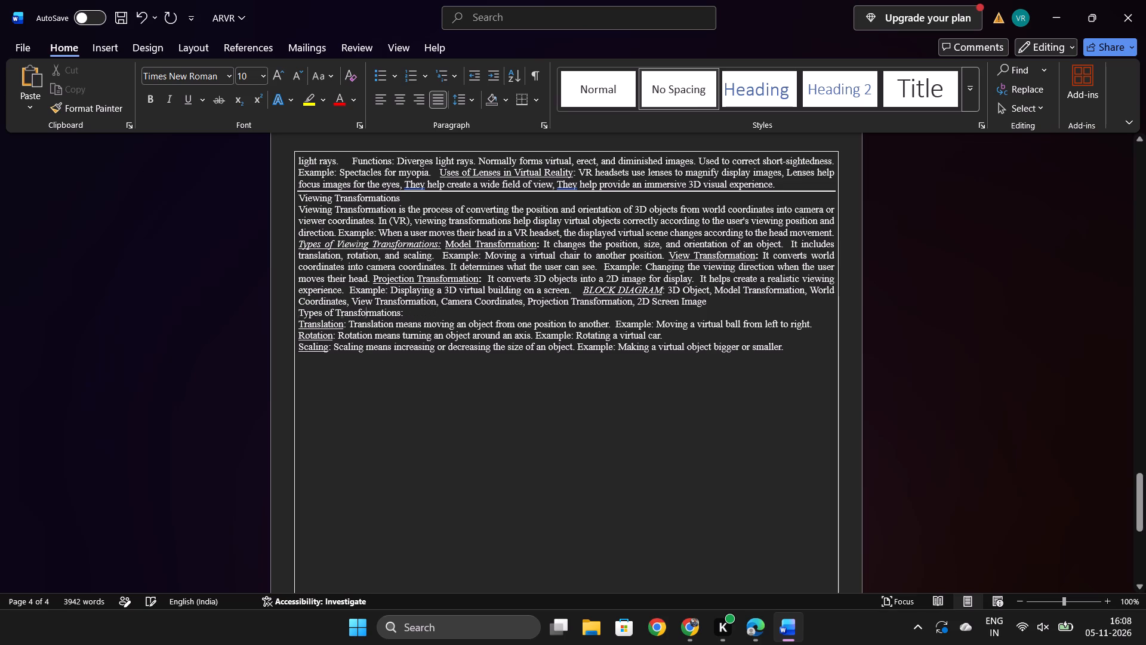
pyautogui.moveTo(342, 312); pyautogui.dragTo(311, 313)
pyautogui.click(357, 288)
pyautogui.click(337, 290)
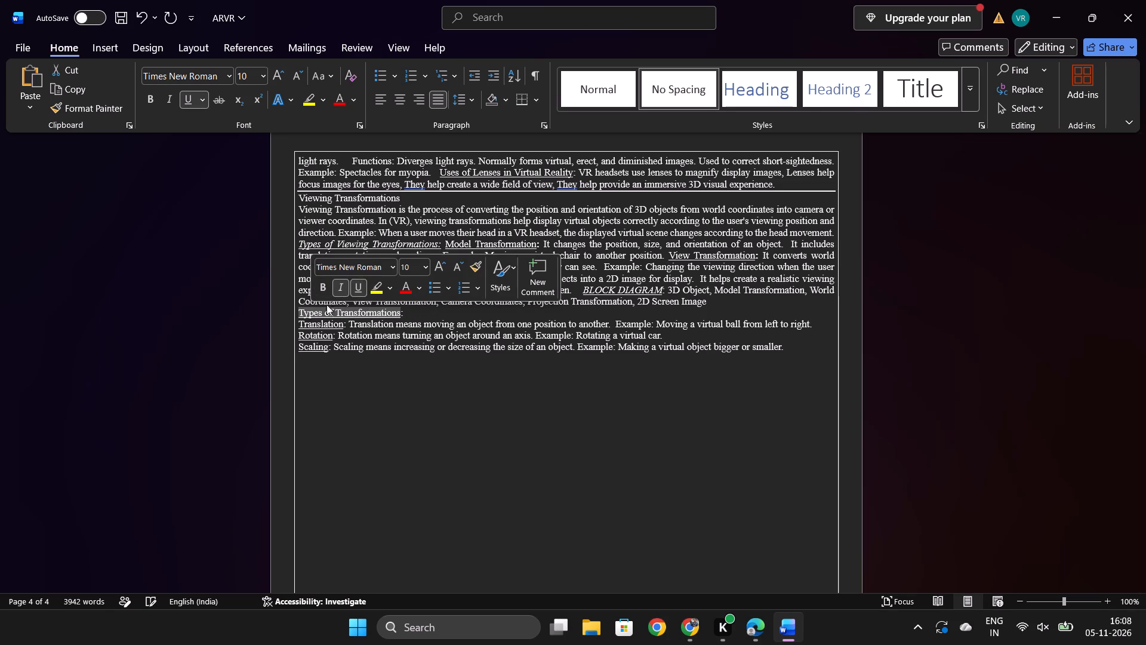
# Run the Scaling line on after Rotation and the Rotation line on after Translation, each separated by a space.
pyautogui.click(299, 349)
pyautogui.press('BackSpace')
pyautogui.press('space')
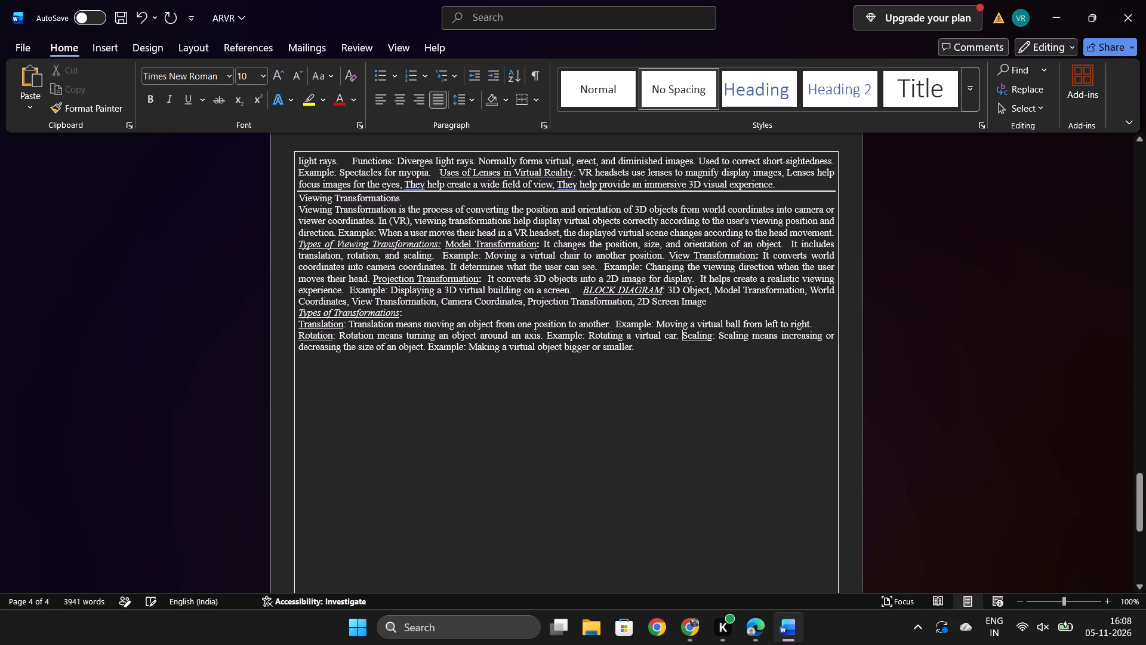
pyautogui.click(298, 334)
pyautogui.press('BackSpace')
pyautogui.press('space')
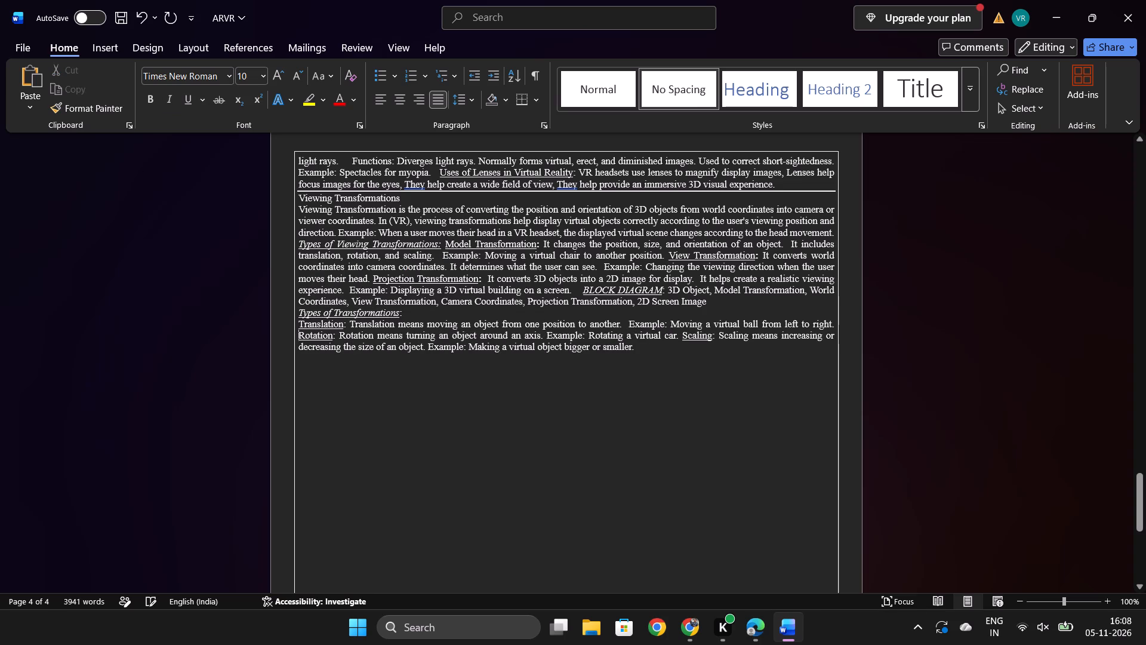
# Run the Translation line on after "Types of Transformations:" and that heading on after "2D Screen Image", each separated by two spaces.
pyautogui.click(300, 323)
pyautogui.press('BackSpace')
pyautogui.press('space')
pyautogui.press('space')
pyautogui.click(298, 314)
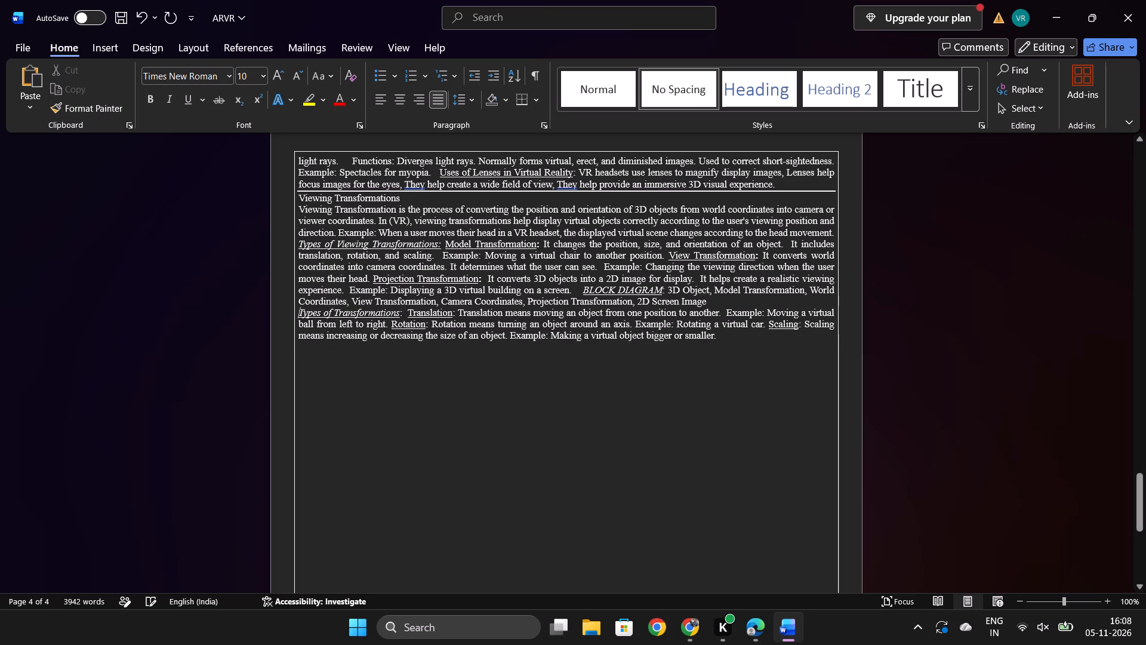
pyautogui.press('BackSpace')
pyautogui.press('space')
pyautogui.press('space')
# Insert a full-width horizontal divider line below the Viewing Transformations section, without italic or underline formatting.
pyautogui.click(646, 364)
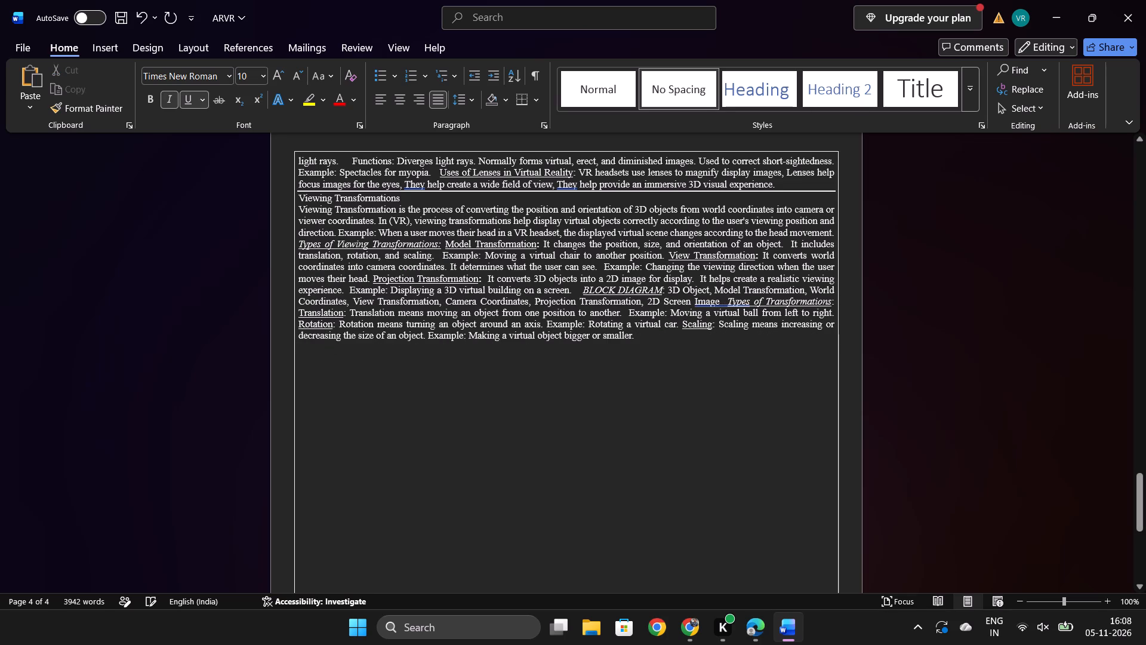
pyautogui.click(169, 96)
pyautogui.click(190, 100)
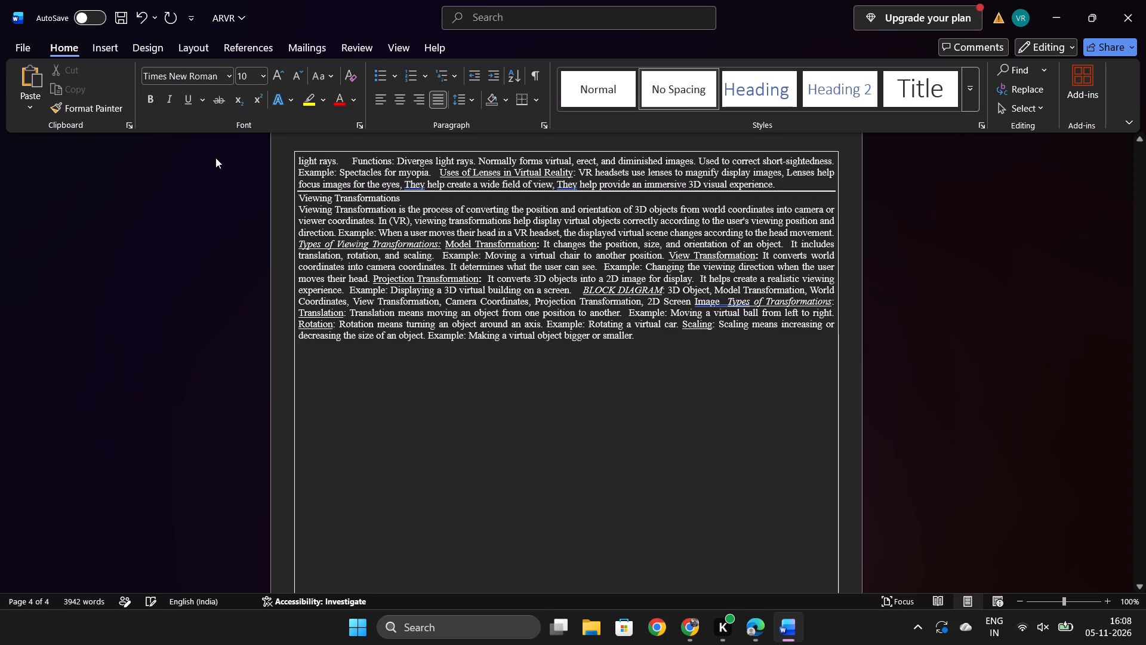
pyautogui.hotkey('shift', '_')
pyautogui.hotkey('shift', '_')
pyautogui.hotkey('shift', '_')
pyautogui.hotkey('shift', '_')
pyautogui.hotkey('shift', '_')
pyautogui.hotkey('shift', '_')
pyautogui.hotkey('shift', '_')
pyautogui.hotkey('shift', '_')
pyautogui.hotkey('shift', '_')
pyautogui.hotkey('shift', '_')
pyautogui.hotkey('shift', '_')
pyautogui.hotkey('shift', '_')
pyautogui.press('Return')
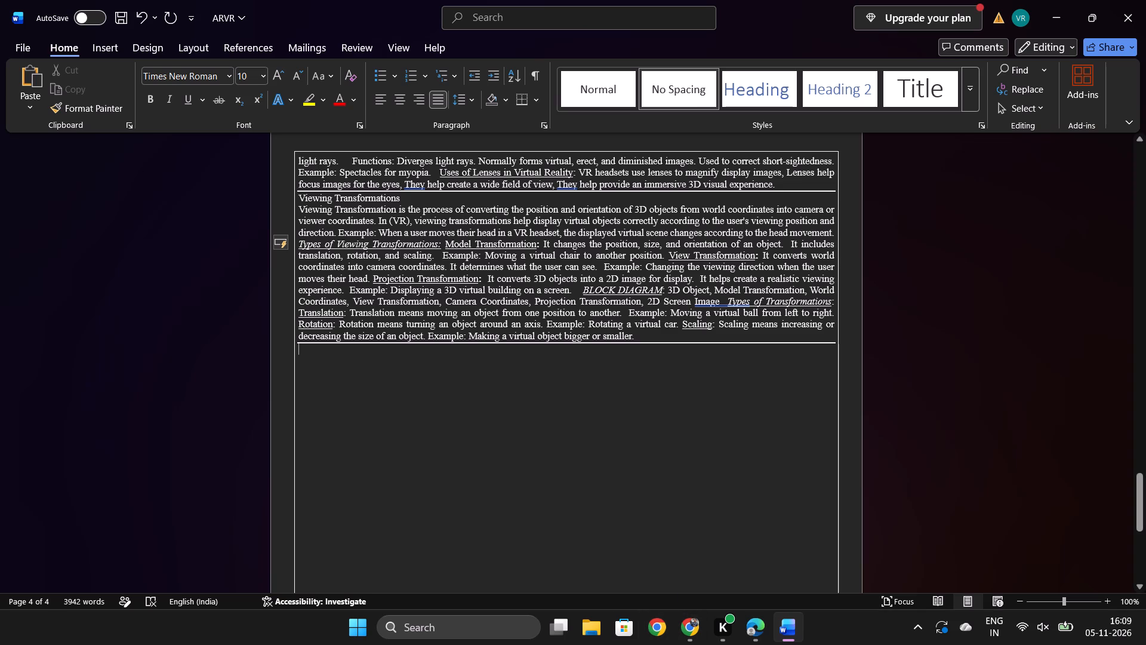
pyautogui.click(759, 634)
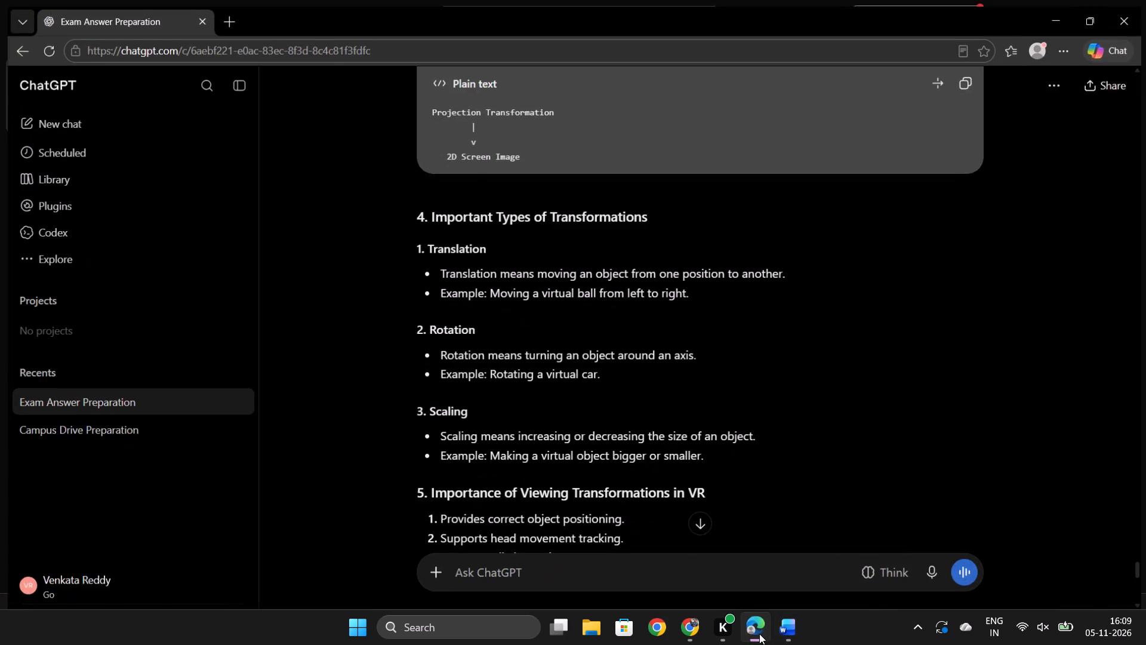
pyautogui.click(759, 634)
pyautogui.click(692, 629)
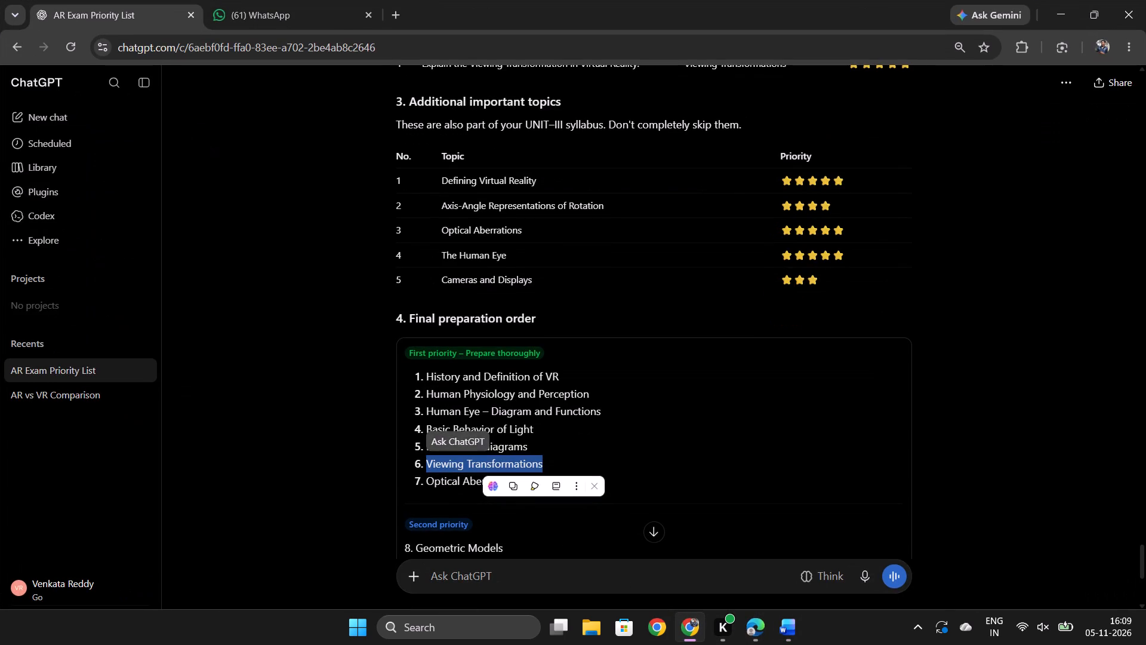
pyautogui.click(453, 458)
pyautogui.scroll(-1, 454, 463)
pyautogui.moveTo(426, 380); pyautogui.dragTo(520, 387)
pyautogui.hotkey('ctrl', 'c')
pyautogui.click(754, 626)
pyautogui.click(582, 562)
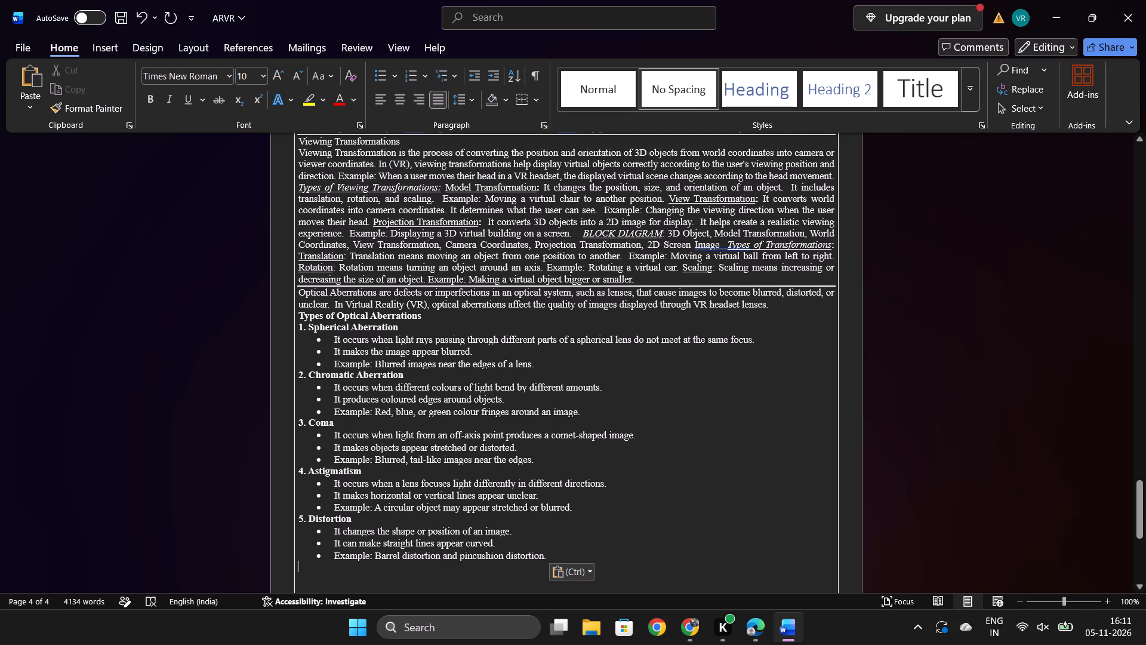
# Remove the bold formatting from the whole pasted "Types of Optical Aberrations" section.
pyautogui.moveTo(317, 566); pyautogui.dragTo(312, 551)
pyautogui.moveTo(312, 551); pyautogui.dragTo(295, 316)
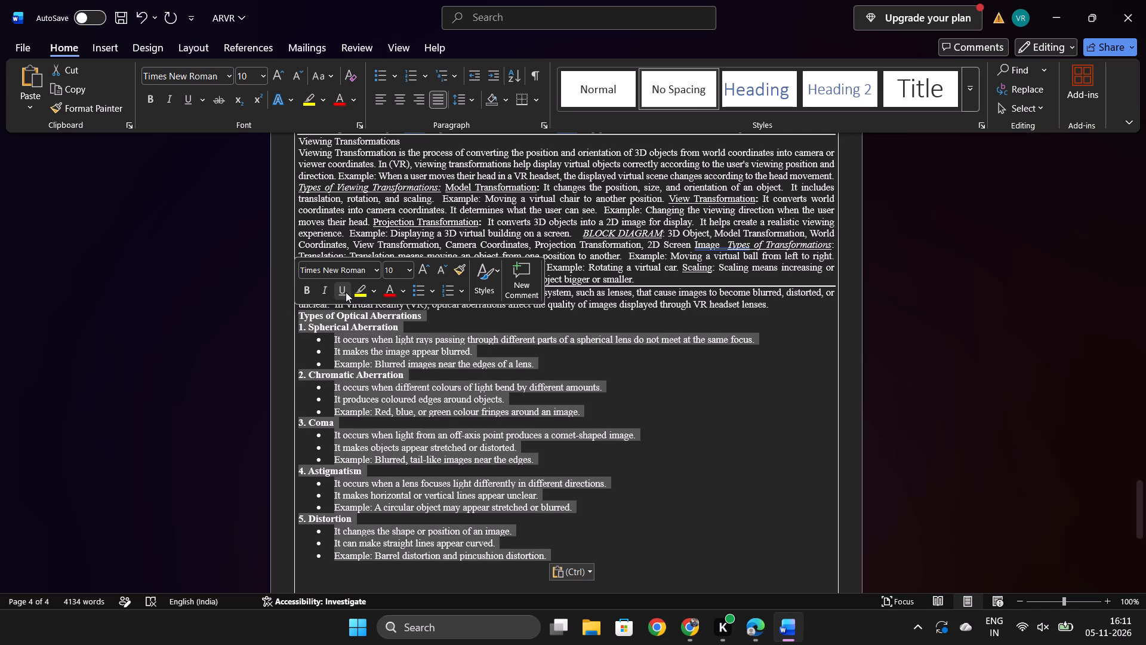
pyautogui.click(305, 288)
# Remove the "1." numbering from the Spherical Aberration heading.
pyautogui.click(329, 336)
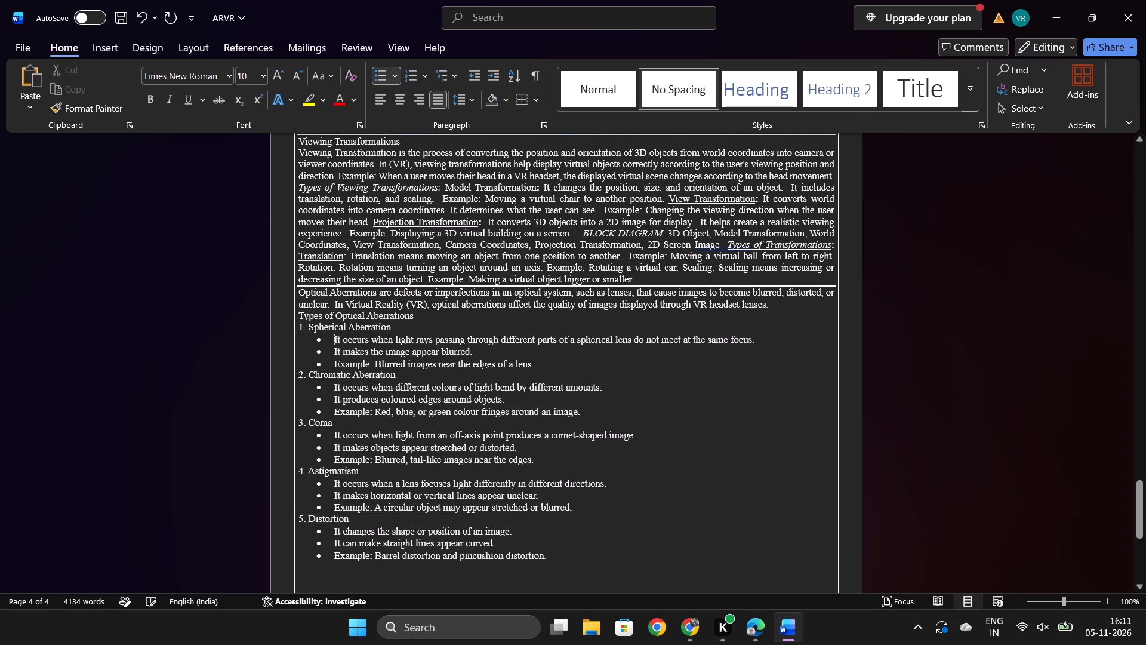
pyautogui.click(308, 327)
pyautogui.press('BackSpace')
pyautogui.press('BackSpace')
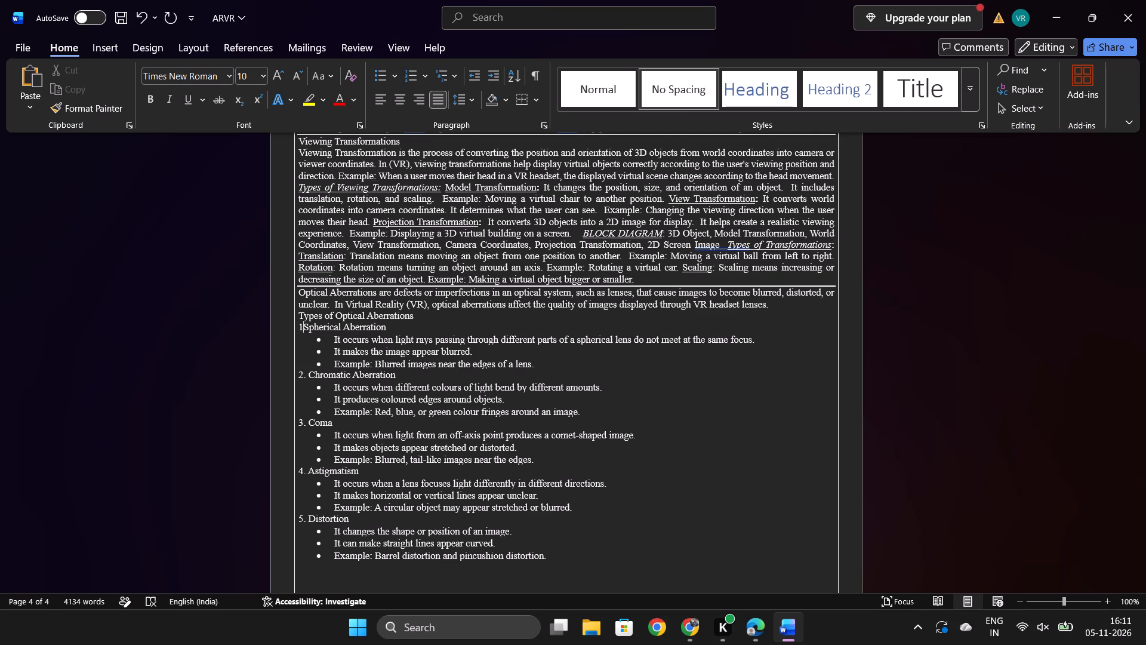
pyautogui.press('BackSpace')
# Remove the "2." numbering from the Chromatic Aberration heading.
pyautogui.press('Down')
pyautogui.press('Down')
pyautogui.press('Down')
pyautogui.press('Down')
pyautogui.press('Right')
pyautogui.press('Right')
pyautogui.press('Right')
pyautogui.press('BackSpace')
pyautogui.press('BackSpace')
pyautogui.press('BackSpace')
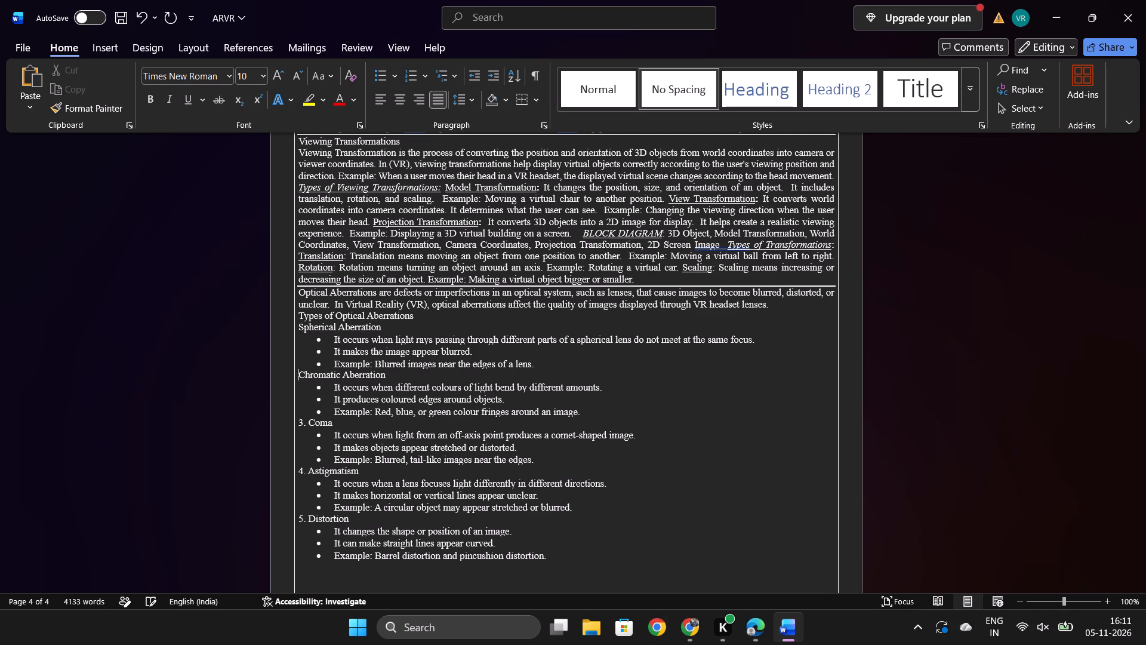
# Remove the "3." numbering from the Coma heading.
pyautogui.press('Down')
pyautogui.press('Down')
pyautogui.press('Down')
pyautogui.press('Down')
pyautogui.press('Right')
pyautogui.press('Right')
pyautogui.press('Right')
pyautogui.press('BackSpace')
pyautogui.press('BackSpace')
pyautogui.press('BackSpace')
# Remove the "4." numbering from the Astigmatism heading.
pyautogui.press('Down')
pyautogui.press('Down')
pyautogui.press('Down')
pyautogui.press('Down')
pyautogui.press('Right')
pyautogui.press('Right')
pyautogui.press('Right')
pyautogui.press('BackSpace')
pyautogui.press('BackSpace')
pyautogui.press('BackSpace')
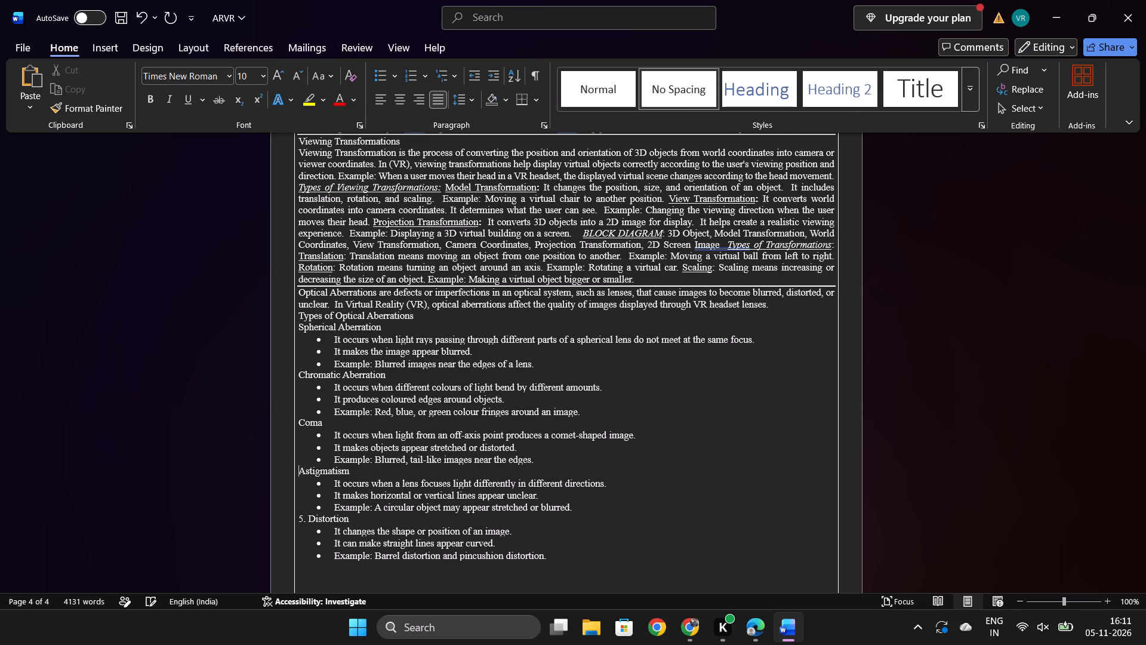
# Remove the "5." numbering from the Distortion heading.
pyautogui.press('Down')
pyautogui.press('Down')
pyautogui.press('Down')
pyautogui.press('Down')
pyautogui.press('Right')
pyautogui.press('Right')
pyautogui.press('Right')
pyautogui.press('BackSpace')
pyautogui.press('BackSpace')
pyautogui.press('BackSpace')
# Remove the bullet from the Distortion example and run it on after "appear curved.", separated by one space.
pyautogui.press('Down')
pyautogui.press('Down')
pyautogui.press('Down')
pyautogui.press('BackSpace')
pyautogui.press('BackSpace')
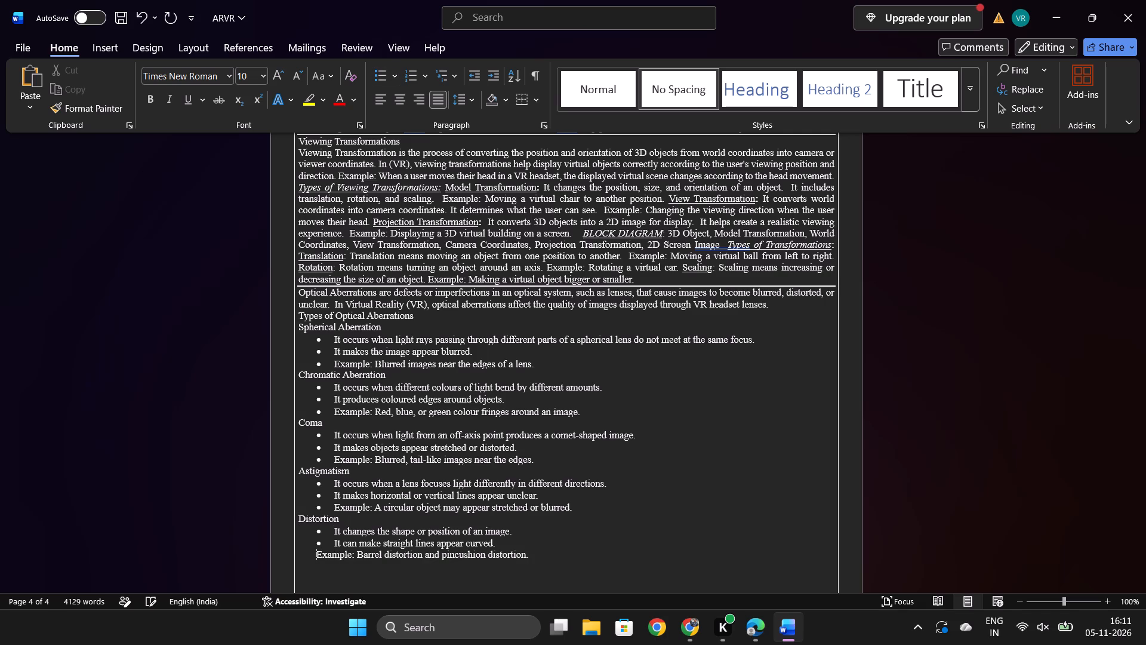
pyautogui.press('BackSpace')
pyautogui.press('BackSpace')
pyautogui.press('space')
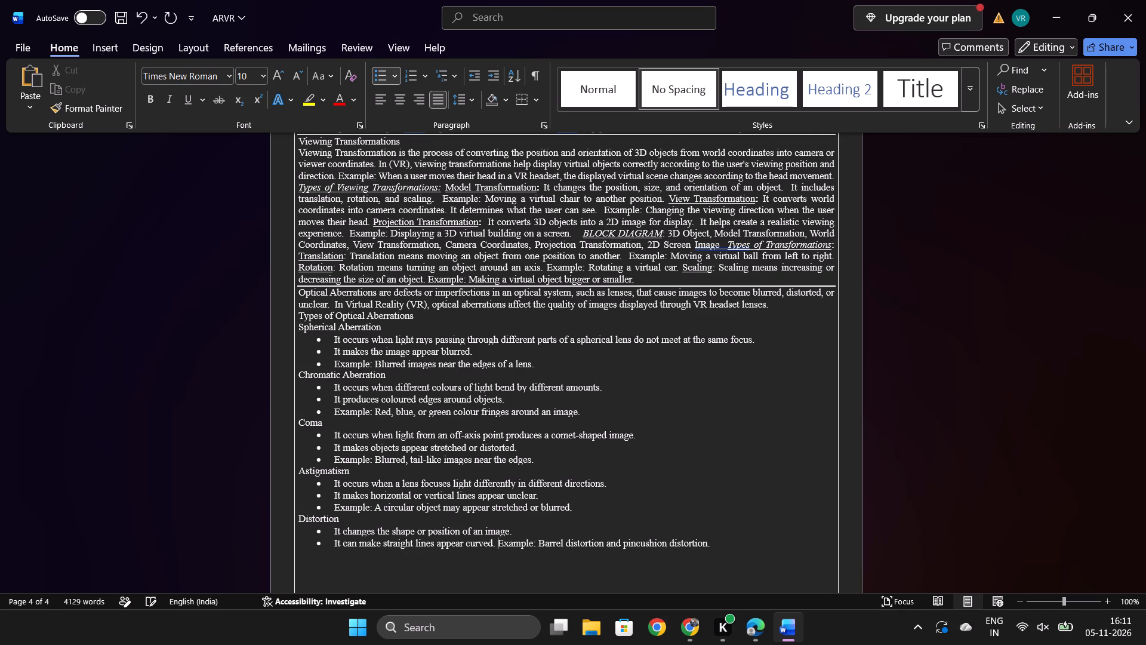
# Add a colon after the Distortion heading and run its first bullet sentence on after it, separated by one space.
pyautogui.press('Up')
pyautogui.press('Up')
pyautogui.hotkey('shift', ':')
pyautogui.press('Right')
pyautogui.press('BackSpace')
pyautogui.press('BackSpace')
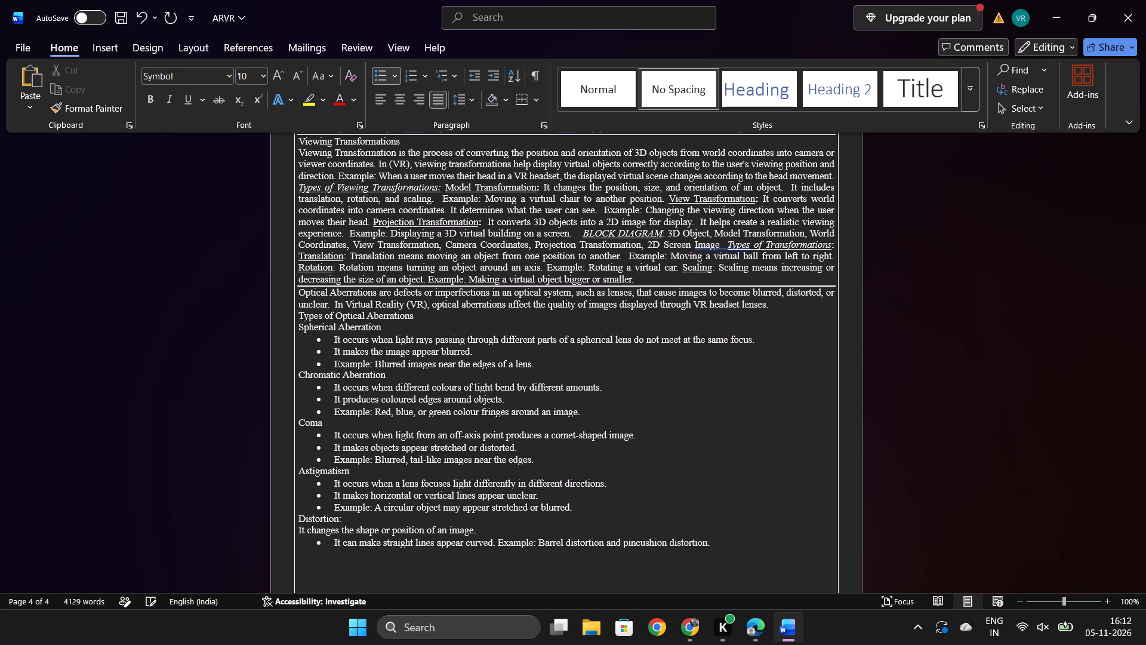
pyautogui.press('BackSpace')
pyautogui.press('space')
# Join the remaining Distortion bullet to its paragraph after "position of an image.", separated by one space.
pyautogui.press('Down')
pyautogui.press('Left')
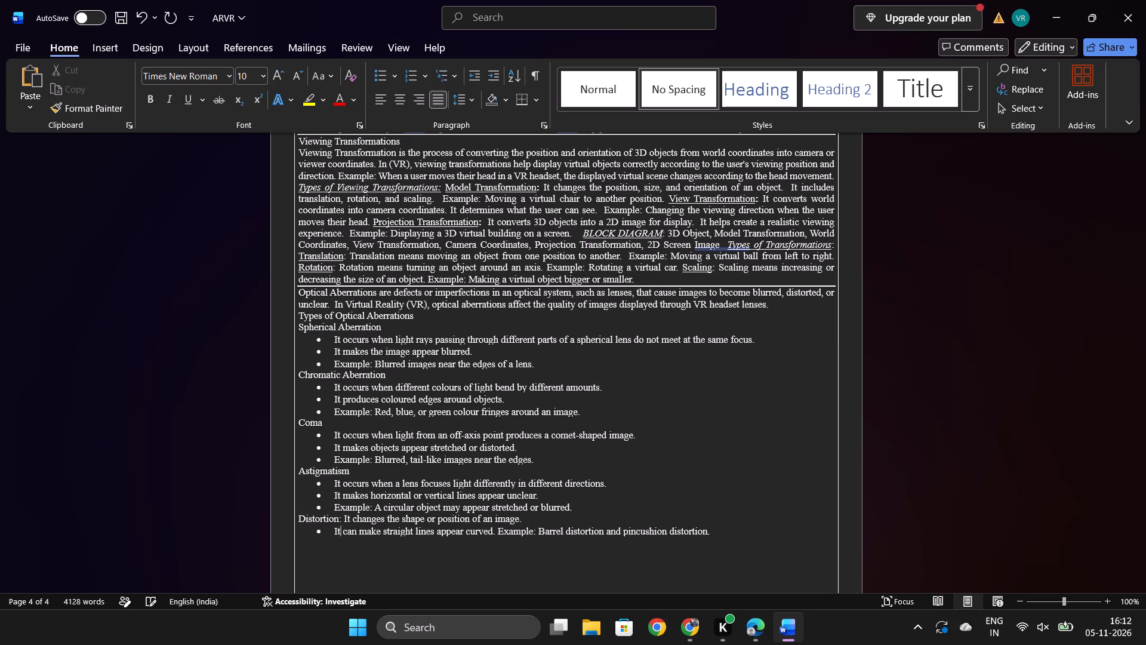
pyautogui.press('Left')
pyautogui.press('Left')
pyautogui.press('BackSpace')
pyautogui.press('BackSpace')
pyautogui.press('BackSpace')
pyautogui.press('space')
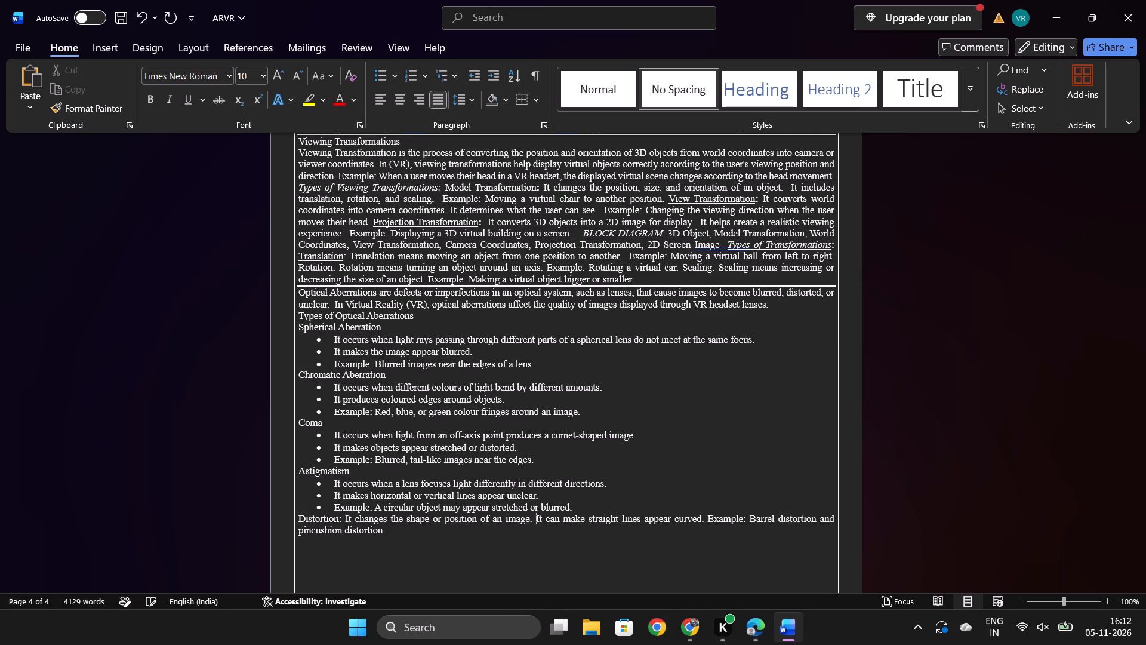
# Add a colon after the Astigmatism heading and run its first bullet sentence on after it, separated by one space.
pyautogui.press('Up')
pyautogui.press('Up')
pyautogui.press('Up')
pyautogui.press('Up')
pyautogui.hotkey('shift', ':')
pyautogui.press('Right')
pyautogui.press('BackSpace')
pyautogui.press('BackSpace')
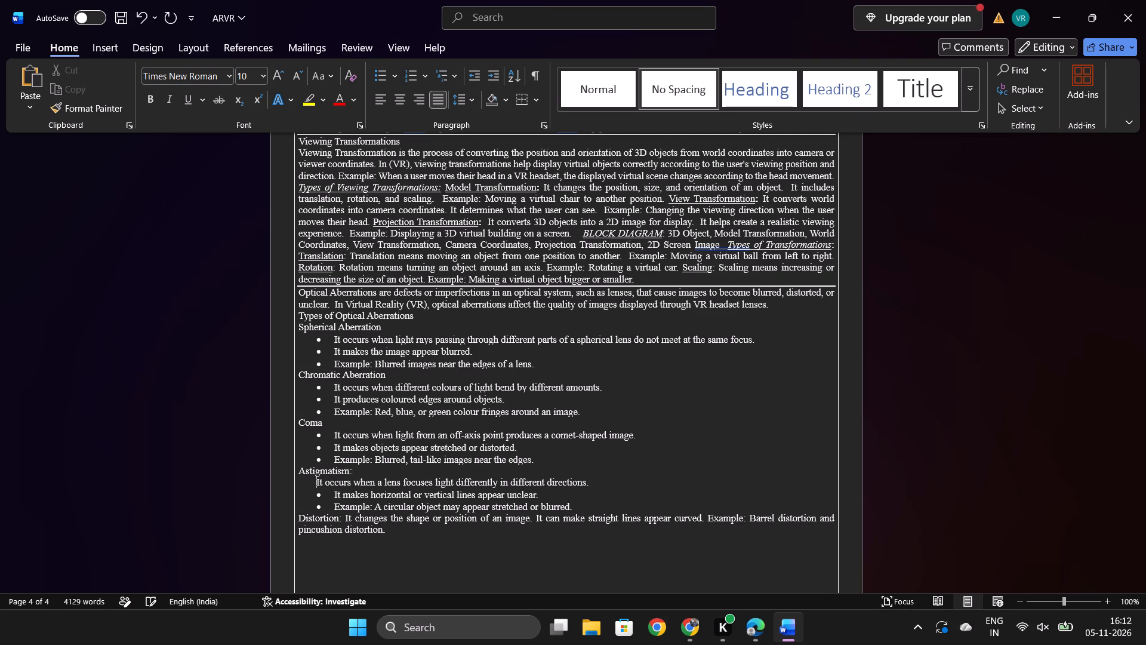
pyautogui.press('BackSpace')
pyautogui.press('space')
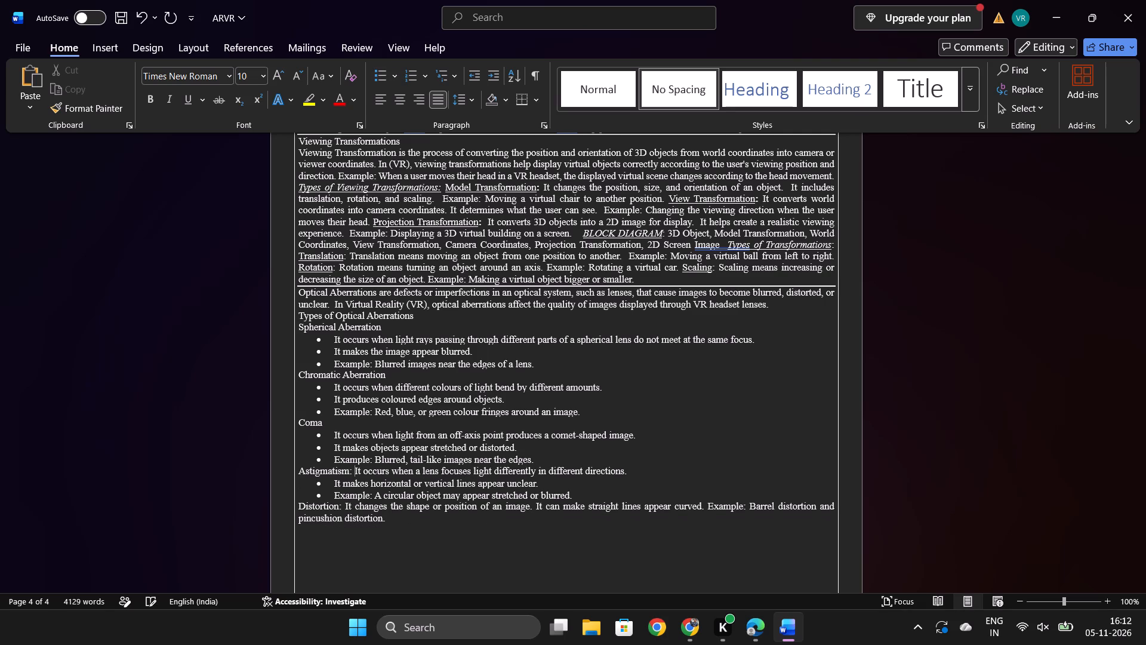
# Join the "It makes horizontal or vertical lines" bullet to the Astigmatism paragraph, separated by two spaces.
pyautogui.press('Down')
pyautogui.press('Left')
pyautogui.press('Left')
pyautogui.press('Left')
pyautogui.press('Left')
pyautogui.press('Left')
pyautogui.press('BackSpace')
pyautogui.press('BackSpace')
pyautogui.press('BackSpace')
pyautogui.press('space')
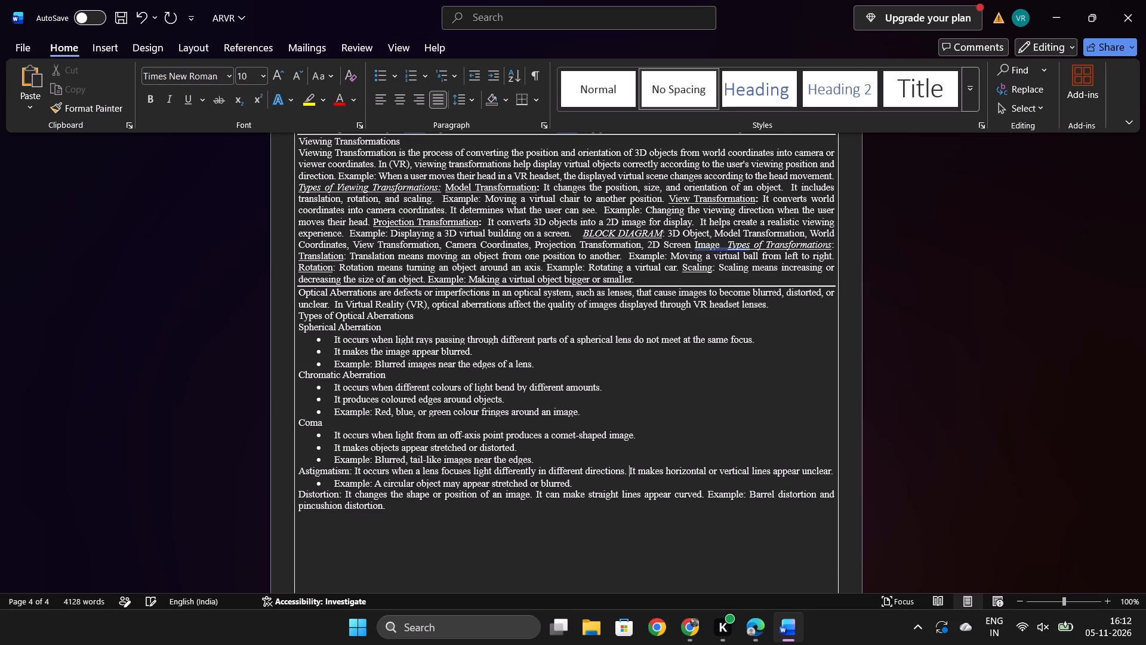
pyautogui.press('space')
# Join the Astigmatism example bullet to its paragraph after "appear unclear.", separated by one space.
pyautogui.press('Down')
pyautogui.press('Right')
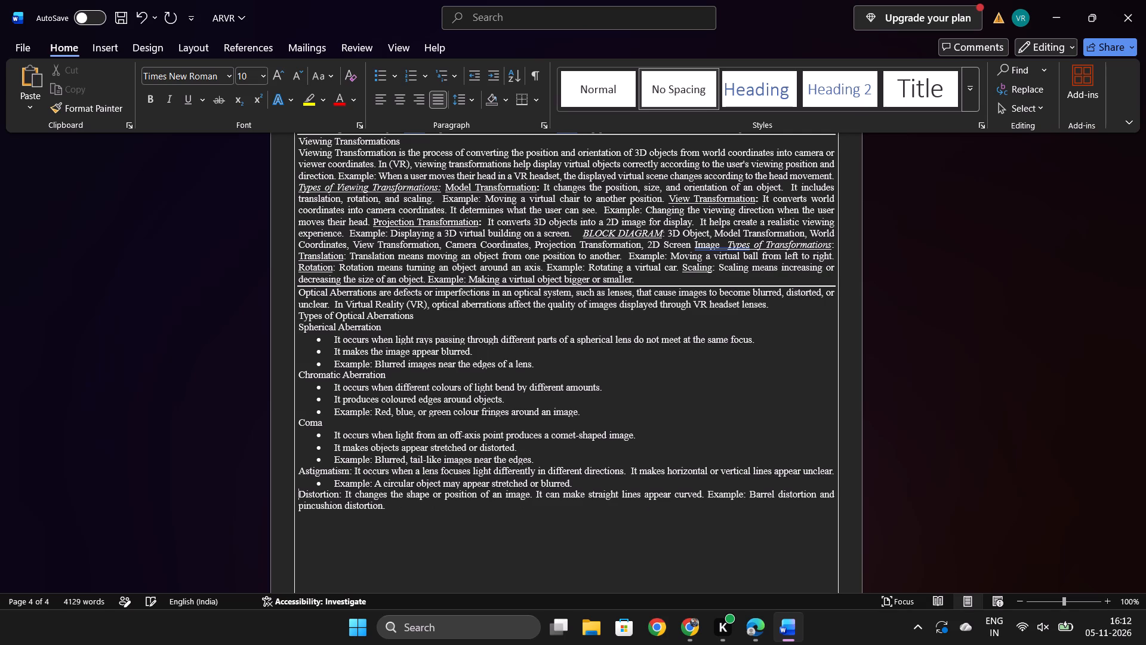
pyautogui.press('Up')
pyautogui.press('BackSpace')
pyautogui.press('BackSpace')
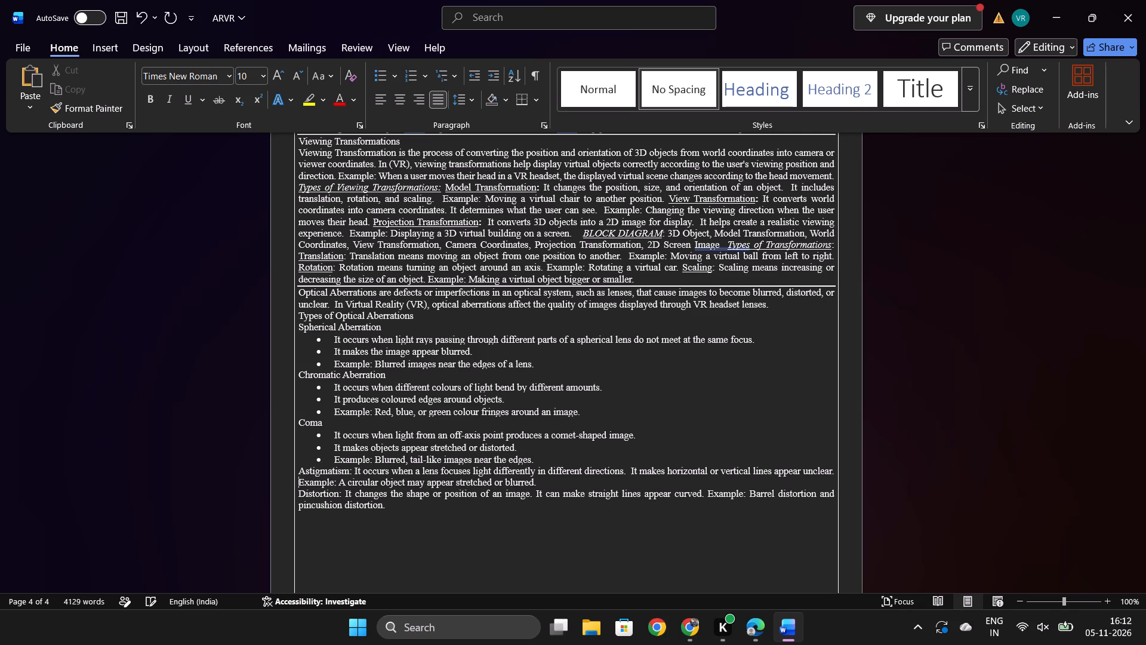
pyautogui.press('BackSpace')
pyautogui.press('space')
# Remove the bullet from the Coma example and run it on after "stretched or distorted.", separated by one space.
pyautogui.press('Up')
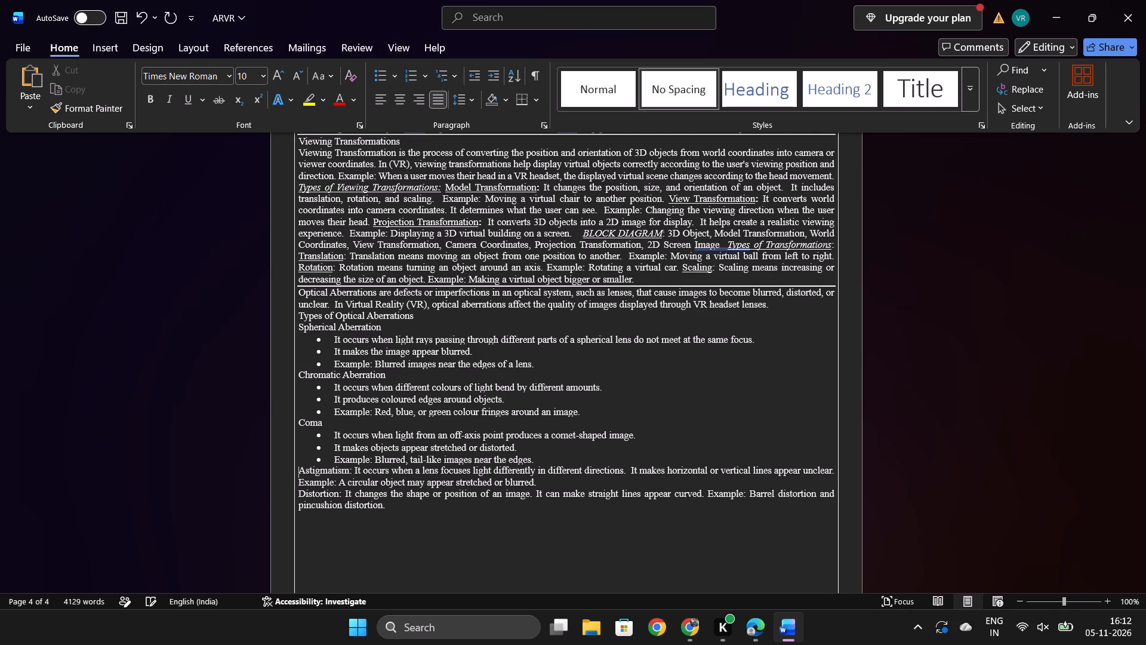
pyautogui.press('Up')
pyautogui.press('BackSpace')
pyautogui.press('BackSpace')
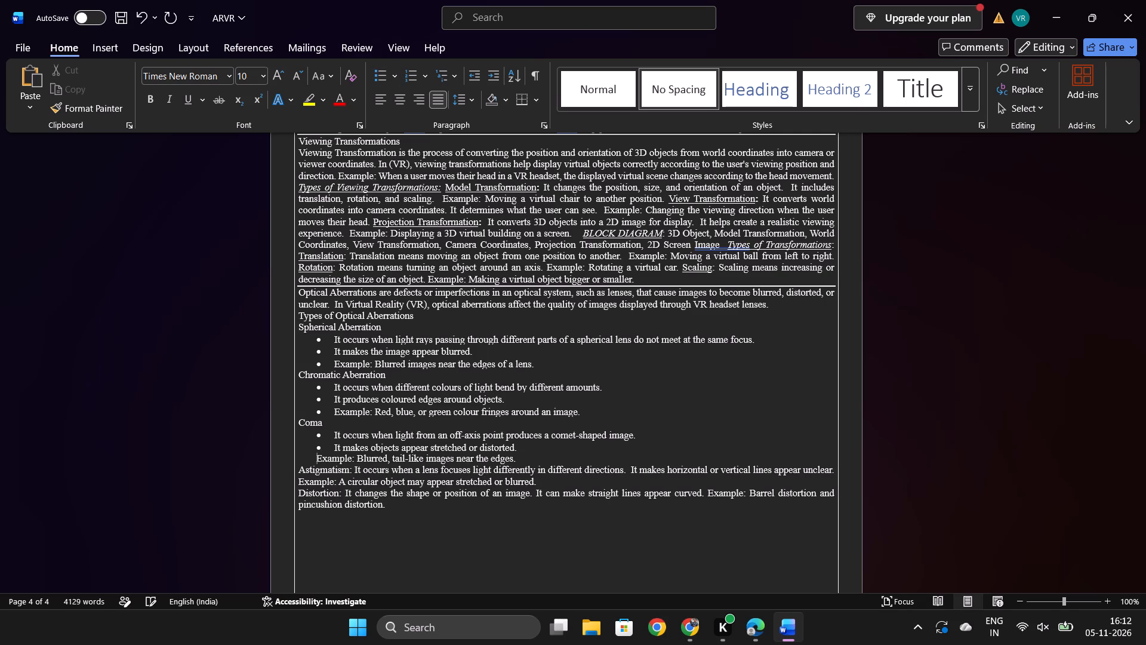
pyautogui.press('BackSpace')
pyautogui.press('BackSpace')
pyautogui.press('space')
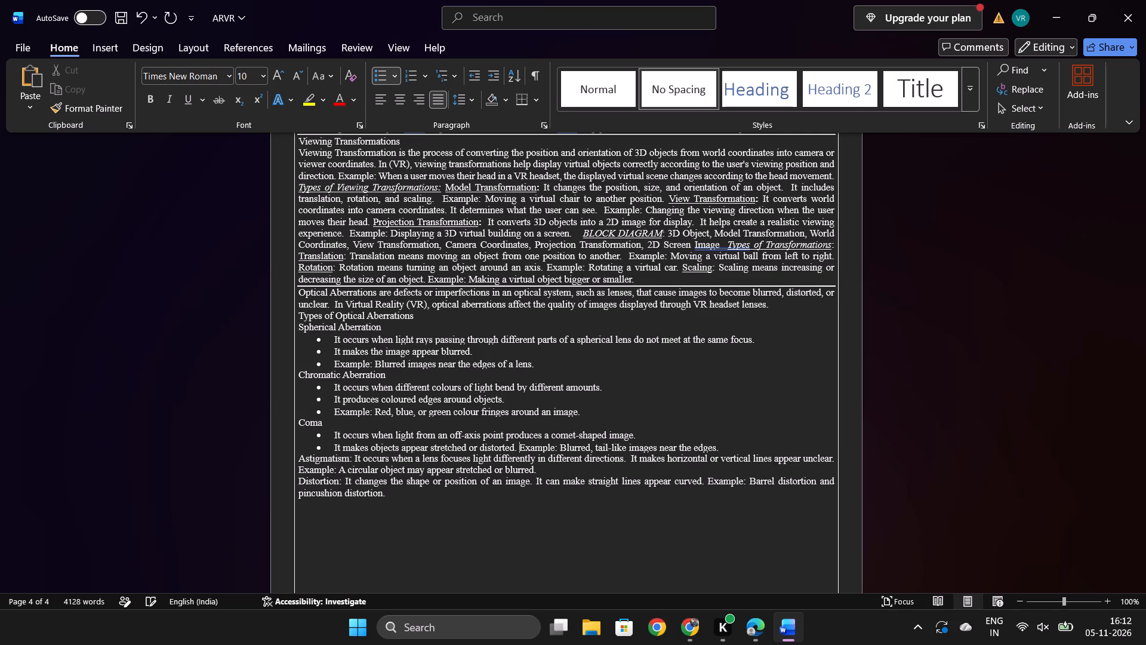
# Join the "It makes objects appear stretched" bullet to the first Coma bullet, separated by one space.
pyautogui.press('Up')
pyautogui.press('Up')
pyautogui.press('Right')
pyautogui.press('Down')
pyautogui.press('BackSpace')
pyautogui.press('BackSpace')
pyautogui.press('BackSpace')
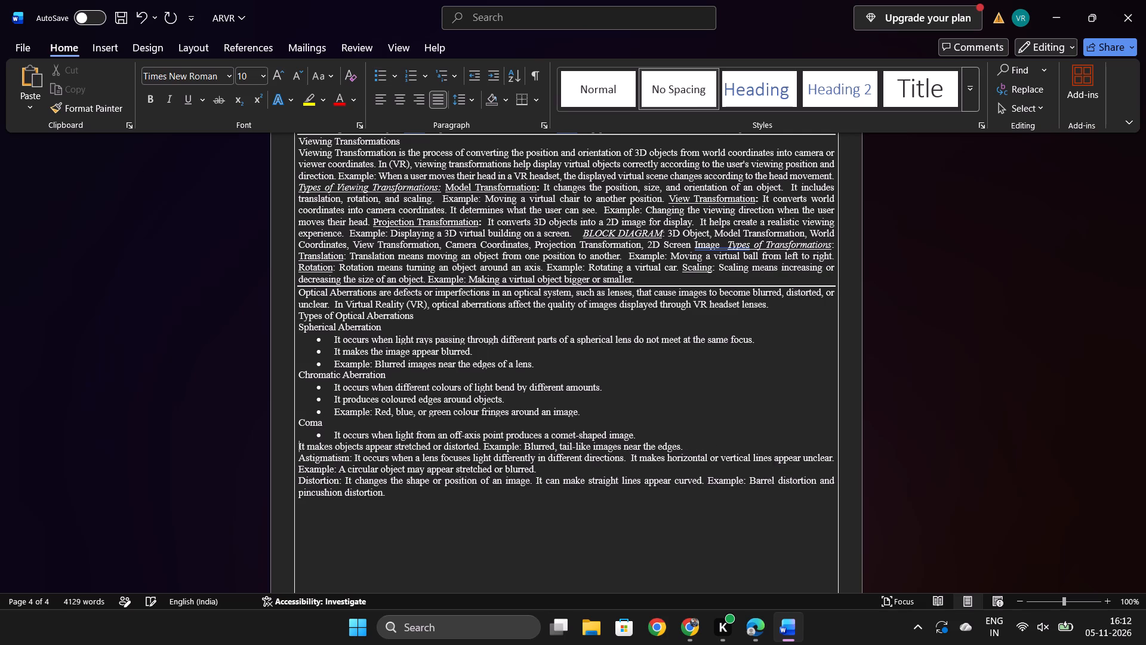
pyautogui.press('BackSpace')
pyautogui.press('space')
# Join the merged Coma bullet to its heading line, separated by a colon and one space.
pyautogui.press('Up')
pyautogui.press('Right')
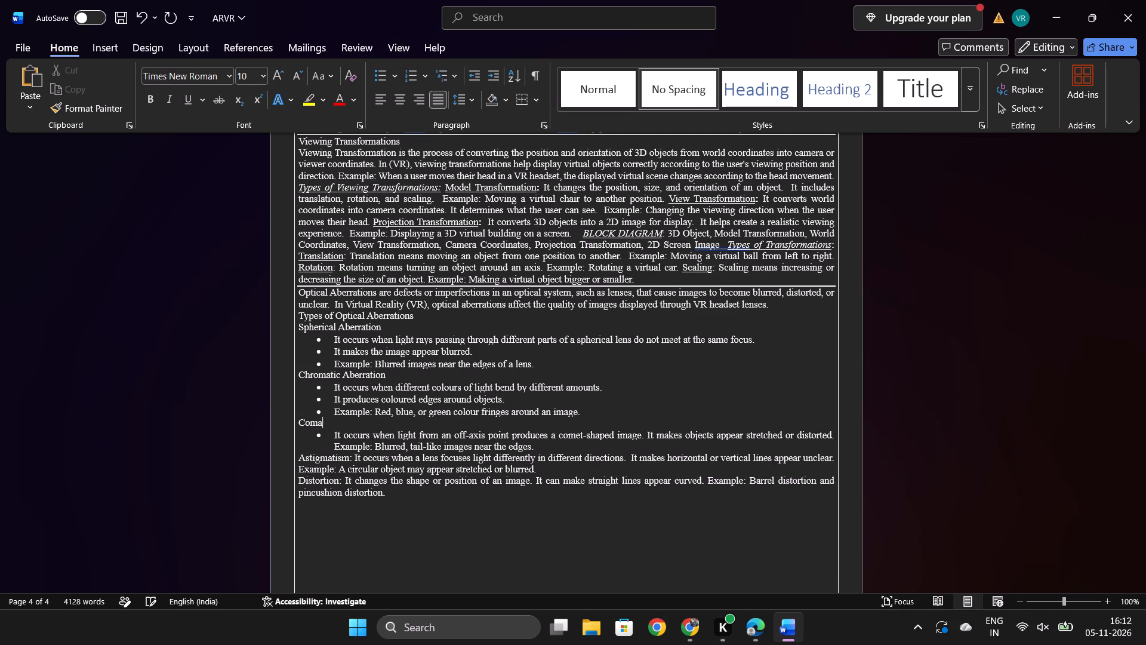
pyautogui.press('BackSpace')
pyautogui.press('BackSpace')
pyautogui.press('BackSpace')
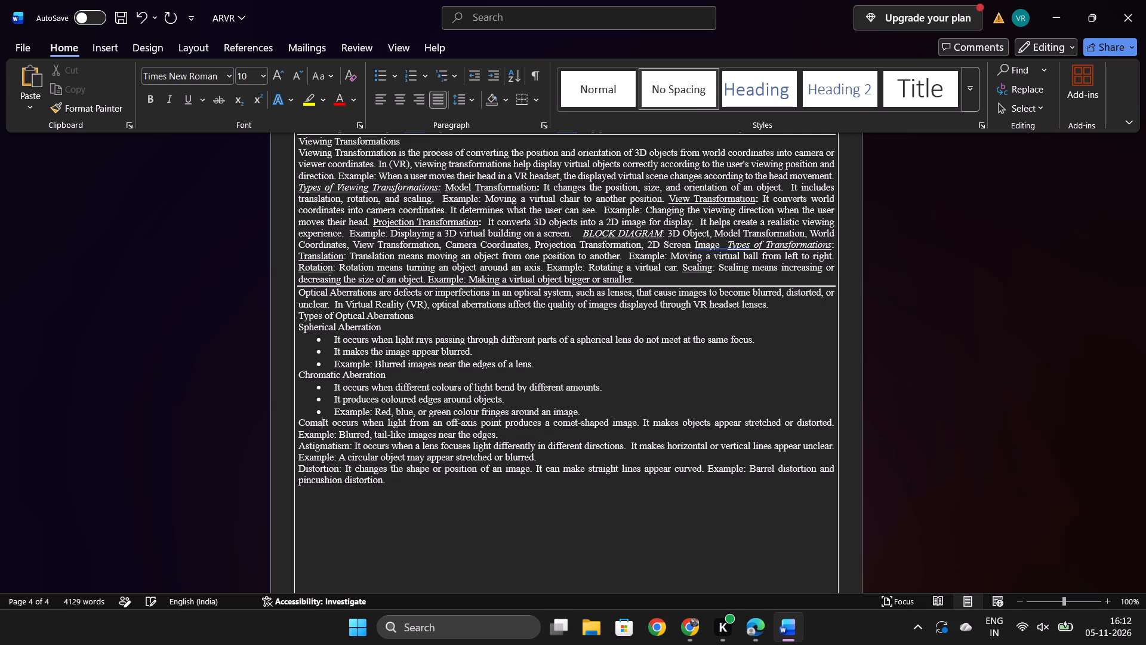
pyautogui.write(':')
pyautogui.press('space')
# Remove the bullet from the Chromatic Aberration example and run it on after "around objects.", separated by one space.
pyautogui.press('Up')
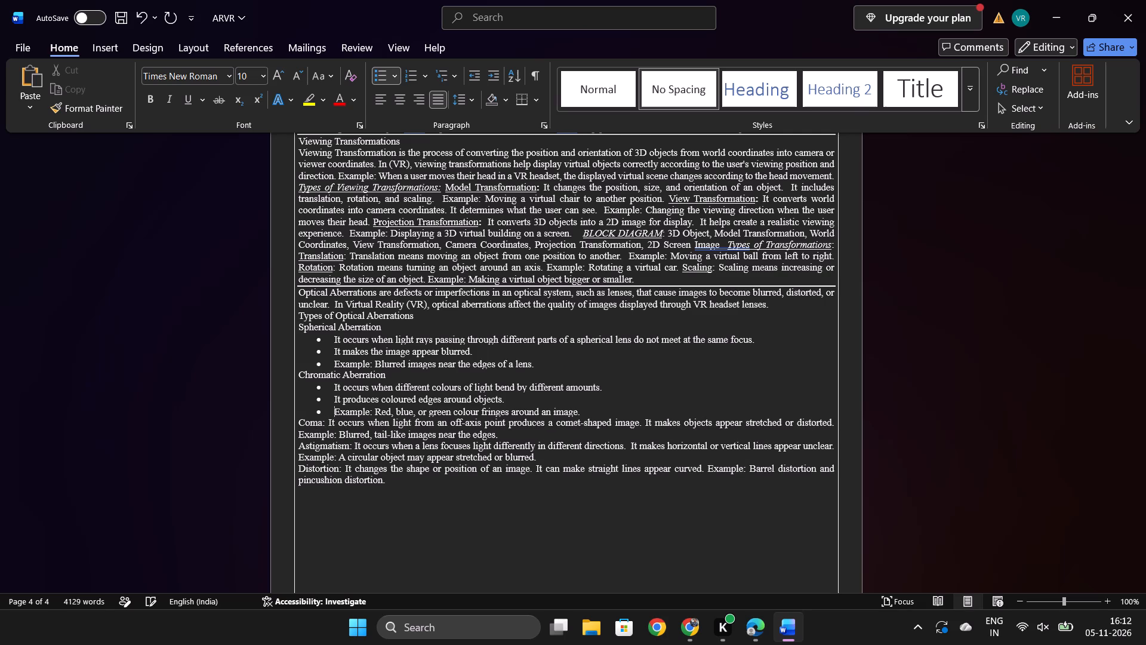
pyautogui.press('BackSpace')
pyautogui.press('BackSpace')
pyautogui.press('BackSpace')
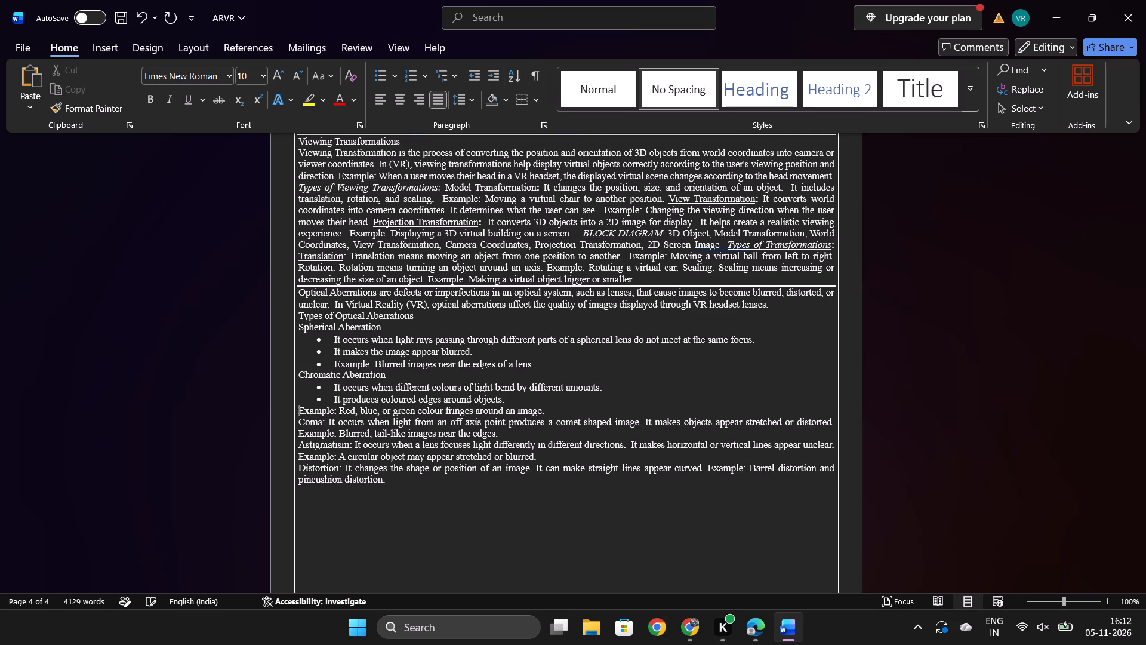
pyautogui.press('BackSpace')
pyautogui.press('space')
# Join the first Chromatic Aberration bullet to its heading line, separated by a colon and one space.
pyautogui.press('Up')
pyautogui.press('Up')
pyautogui.press('Right')
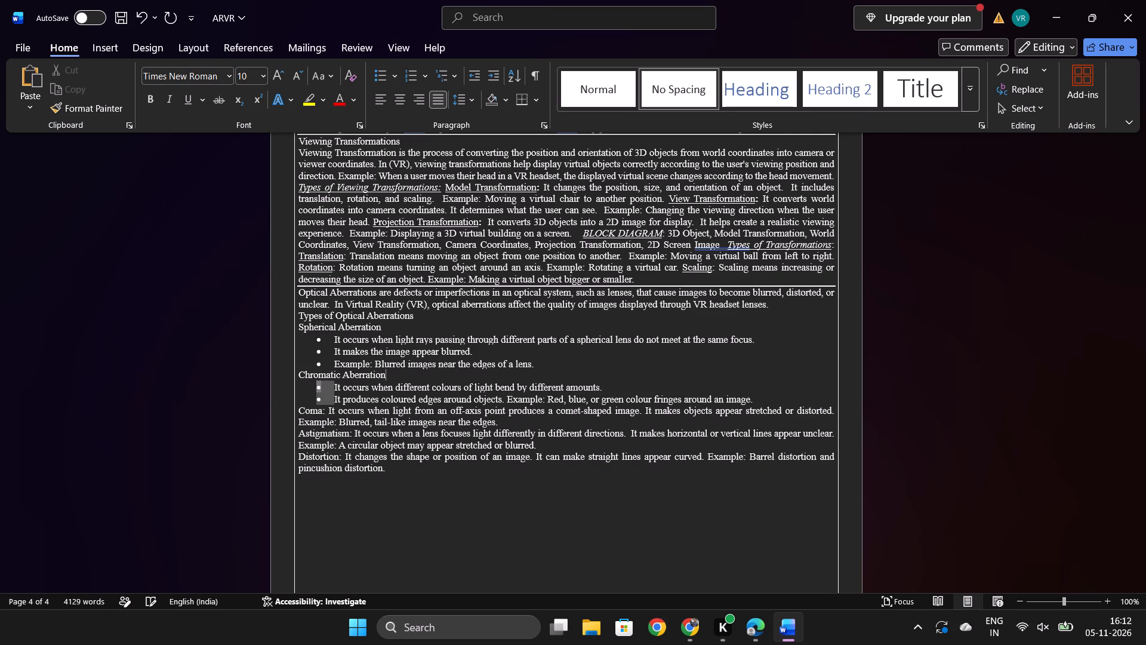
pyautogui.press('BackSpace')
pyautogui.press('BackSpace')
pyautogui.press('BackSpace')
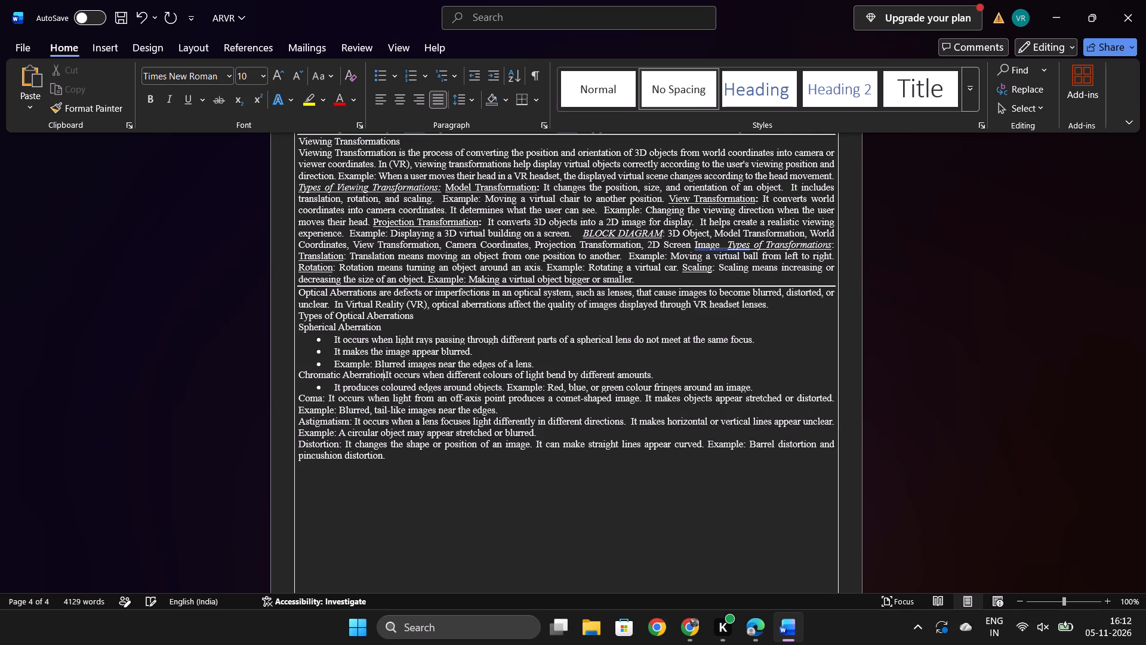
pyautogui.write(':')
pyautogui.press('space')
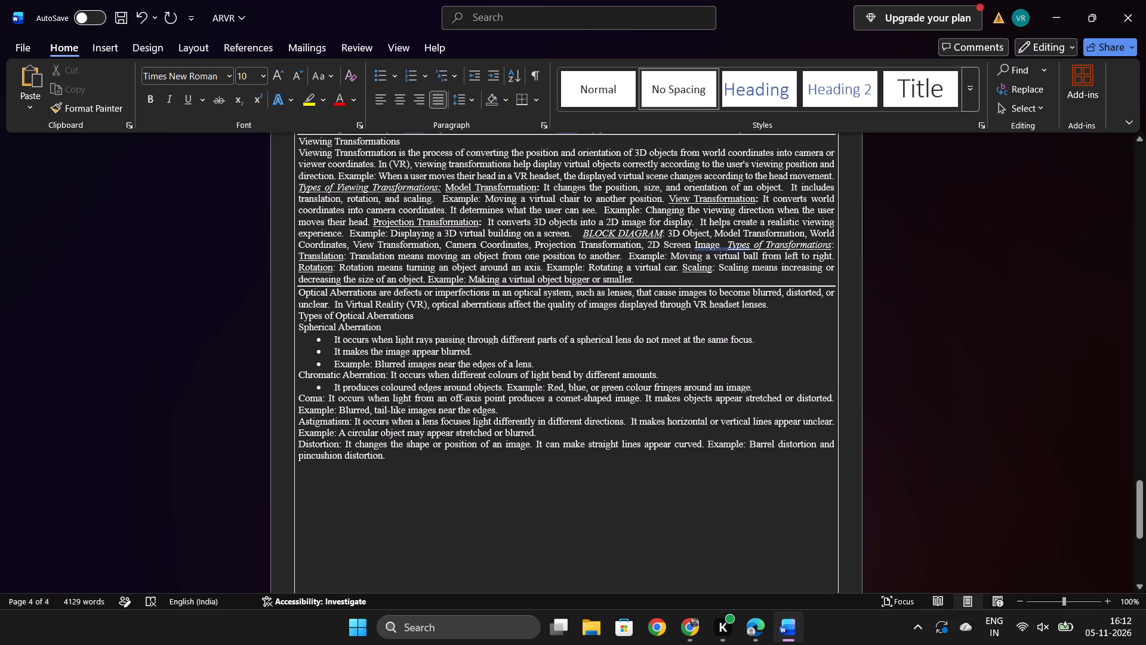
# Remove the bullet from "It produces coloured edges around objects." and run it on after "different amounts.", separated by one space.
pyautogui.click(331, 388)
pyautogui.press('BackSpace')
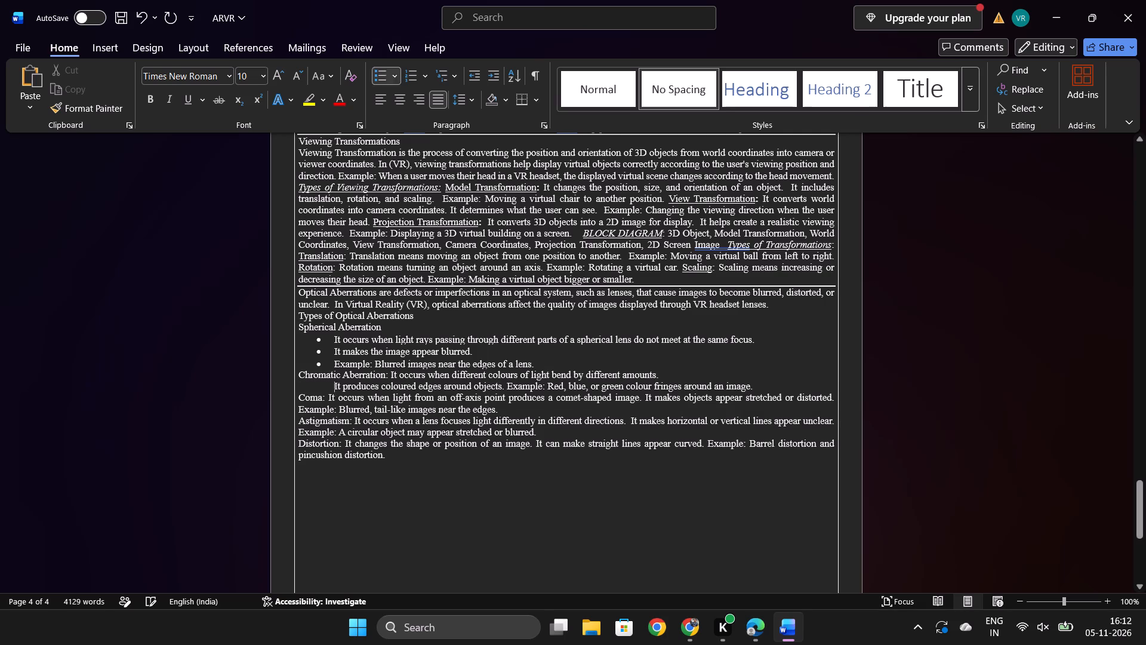
pyautogui.press('BackSpace')
pyautogui.press('BackSpace')
pyautogui.press('space')
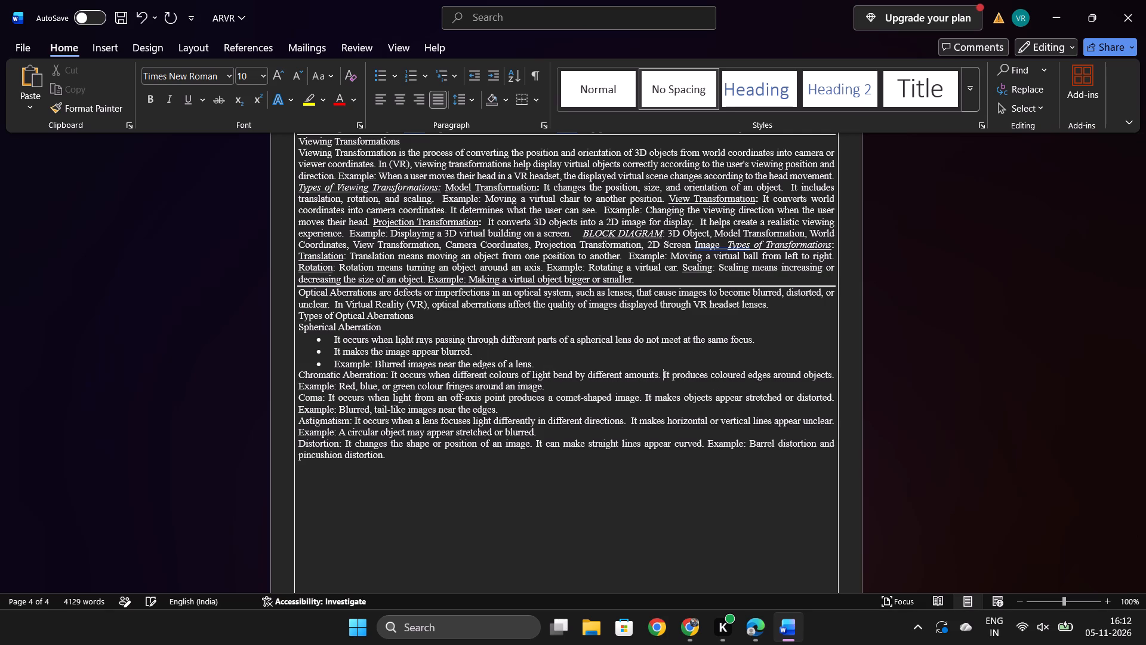
# Join the Spherical Aberration example bullet to "It makes the image appear blurred.", separated by one space.
pyautogui.press('Up')
pyautogui.press('Up')
pyautogui.press('Right')
pyautogui.press('BackSpace')
pyautogui.press('BackSpace')
pyautogui.press('BackSpace')
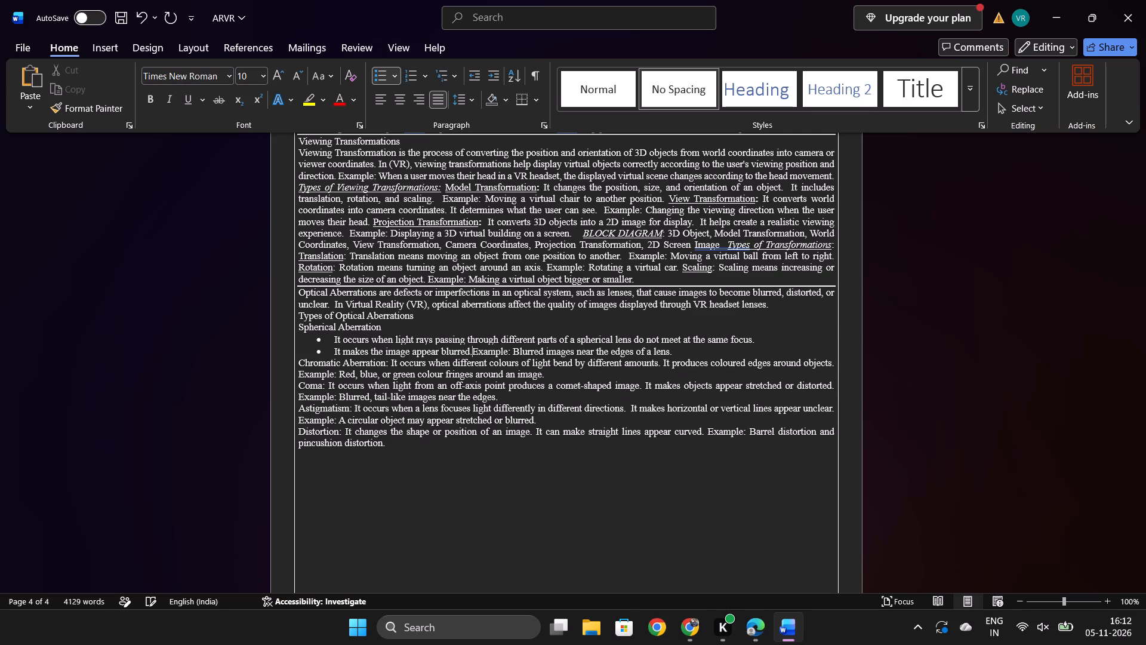
pyautogui.press('space')
# Join the first Spherical Aberration bullet to its heading line, separated by a colon and one space.
pyautogui.press('Up')
pyautogui.press('Up')
pyautogui.press('Right')
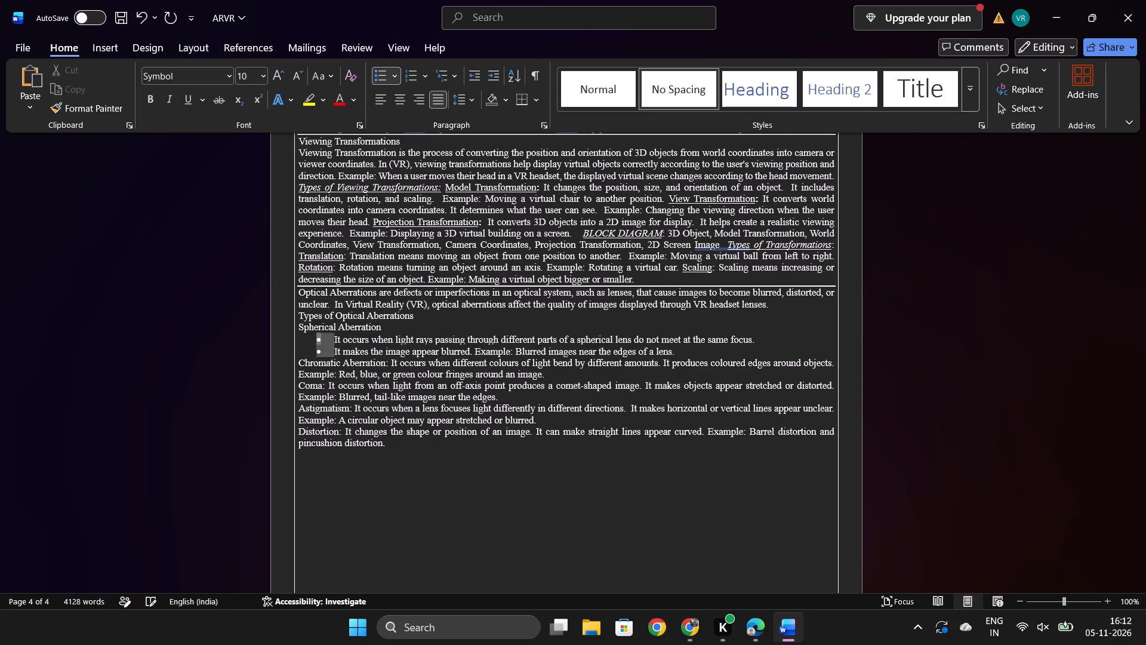
pyautogui.press('BackSpace')
pyautogui.press('BackSpace')
pyautogui.press('BackSpace')
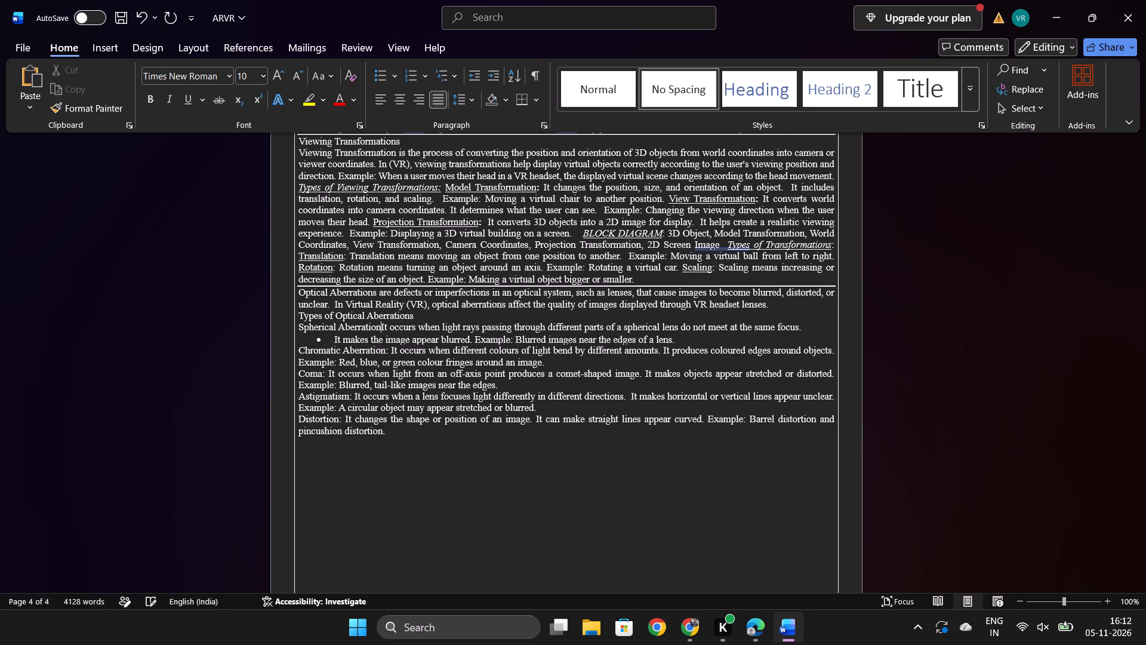
pyautogui.write(':')
pyautogui.press('space')
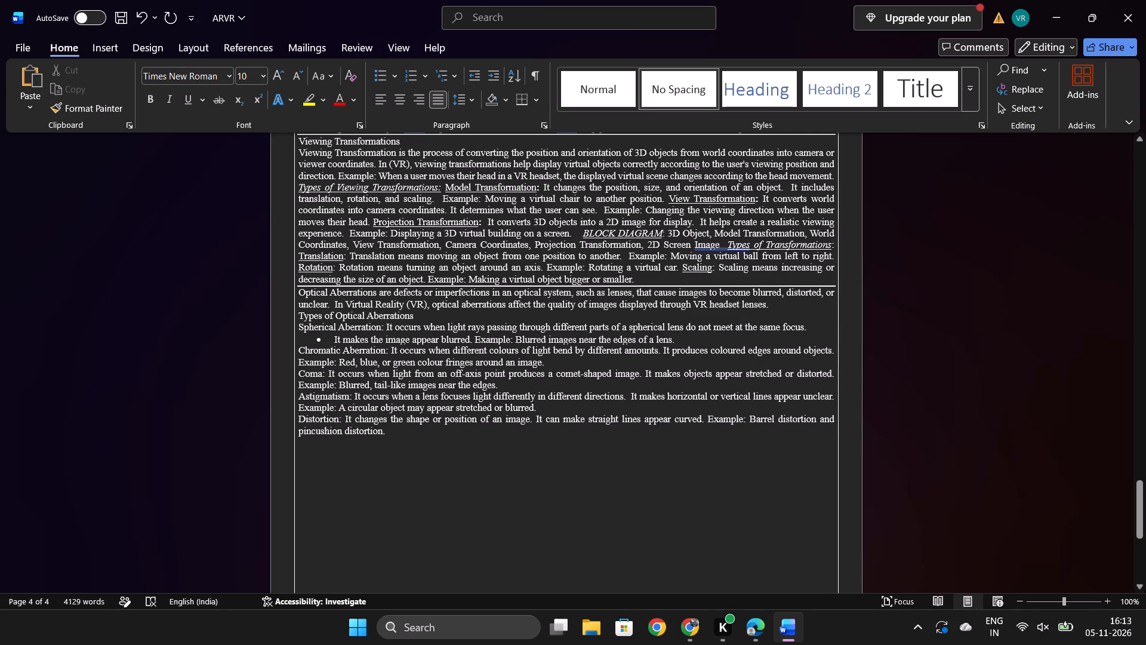
# Remove the bullet from "It makes the image appear blurred." and run it on after "same focus.", separated by one space.
pyautogui.click(329, 344)
pyautogui.press('BackSpace')
pyautogui.press('BackSpace')
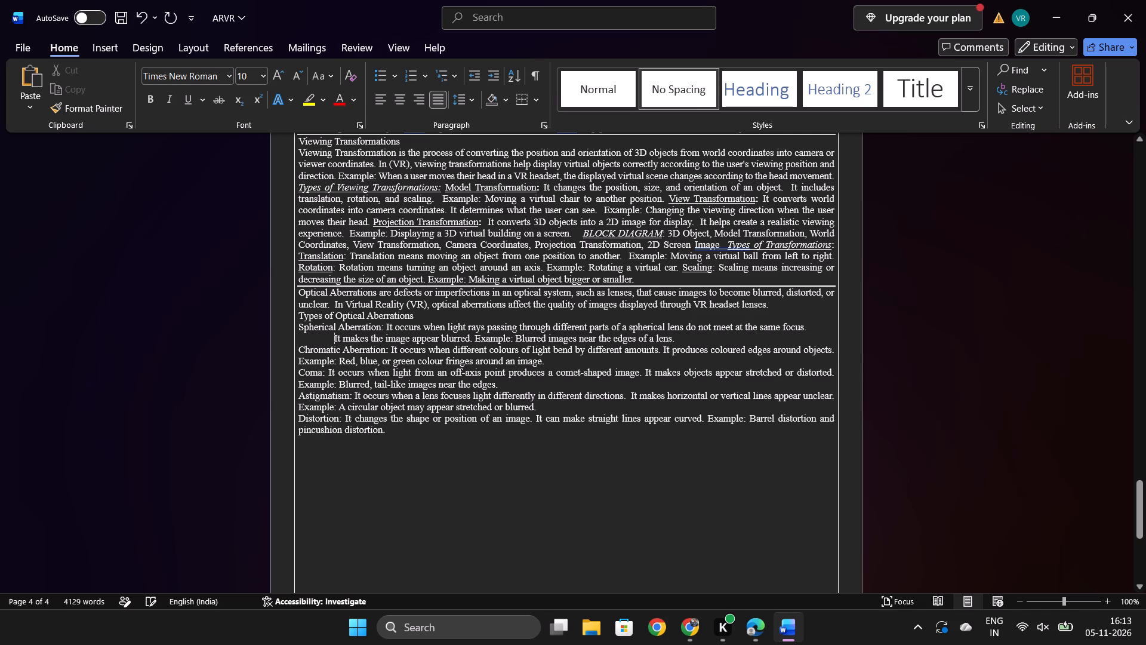
pyautogui.press('BackSpace')
pyautogui.press('space')
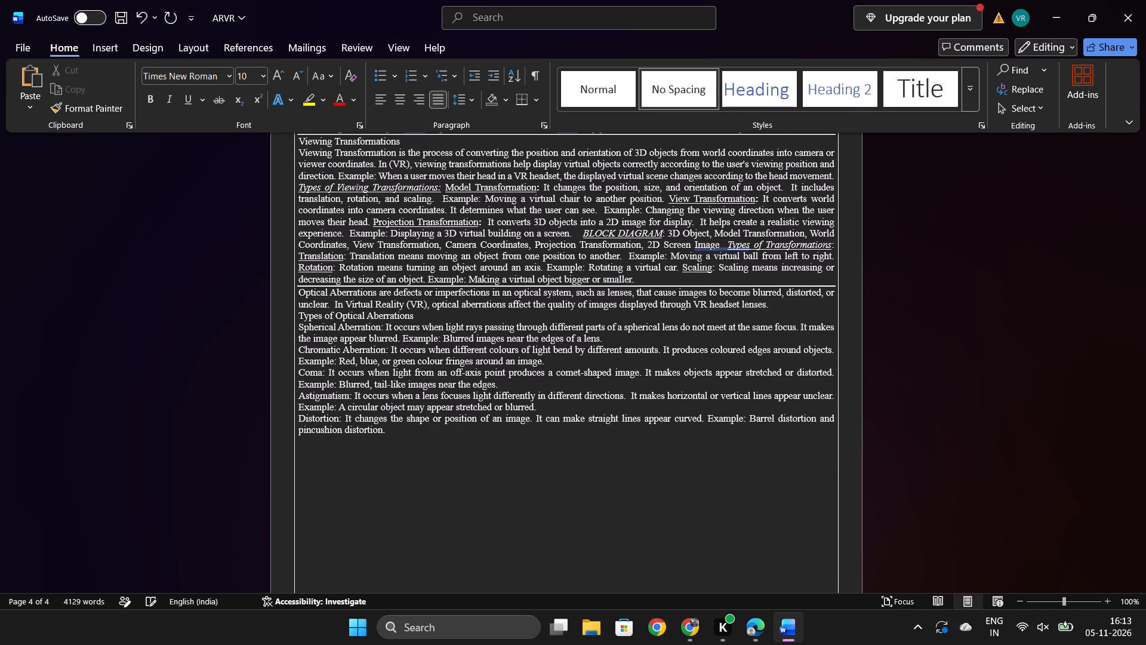
# Underline the five aberration names: Spherical Aberration, Chromatic Aberration, Coma, Astigmatism and Distortion.
pyautogui.scroll(1, 343, 339)
pyautogui.moveTo(363, 376); pyautogui.dragTo(325, 376)
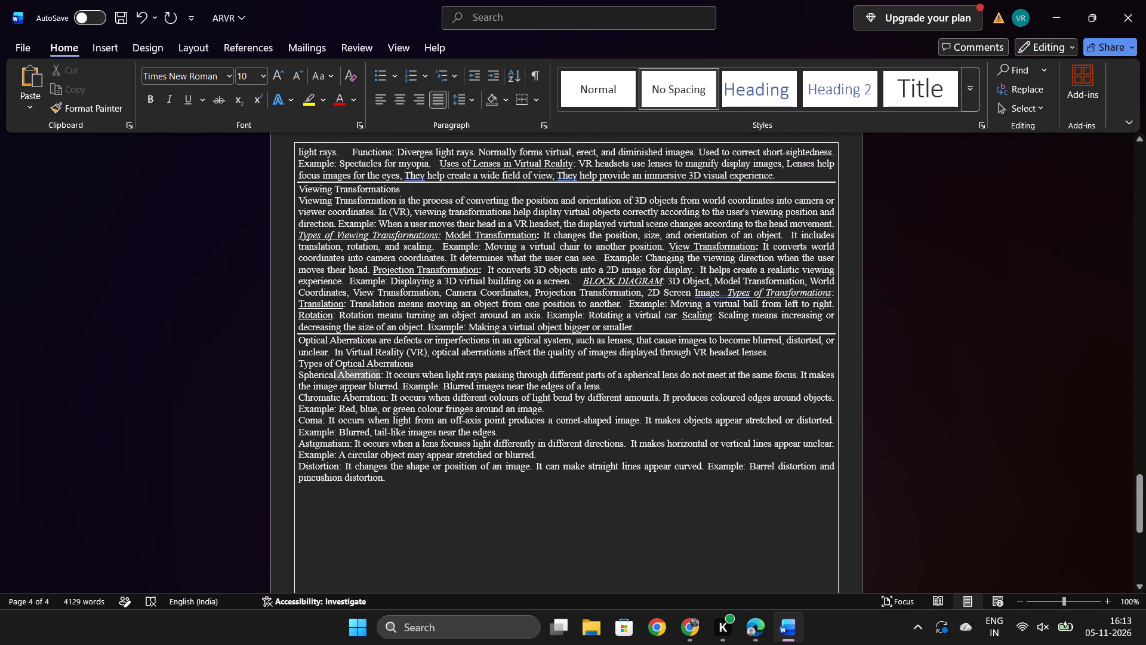
pyautogui.moveTo(325, 376); pyautogui.dragTo(311, 376)
pyautogui.click(352, 356)
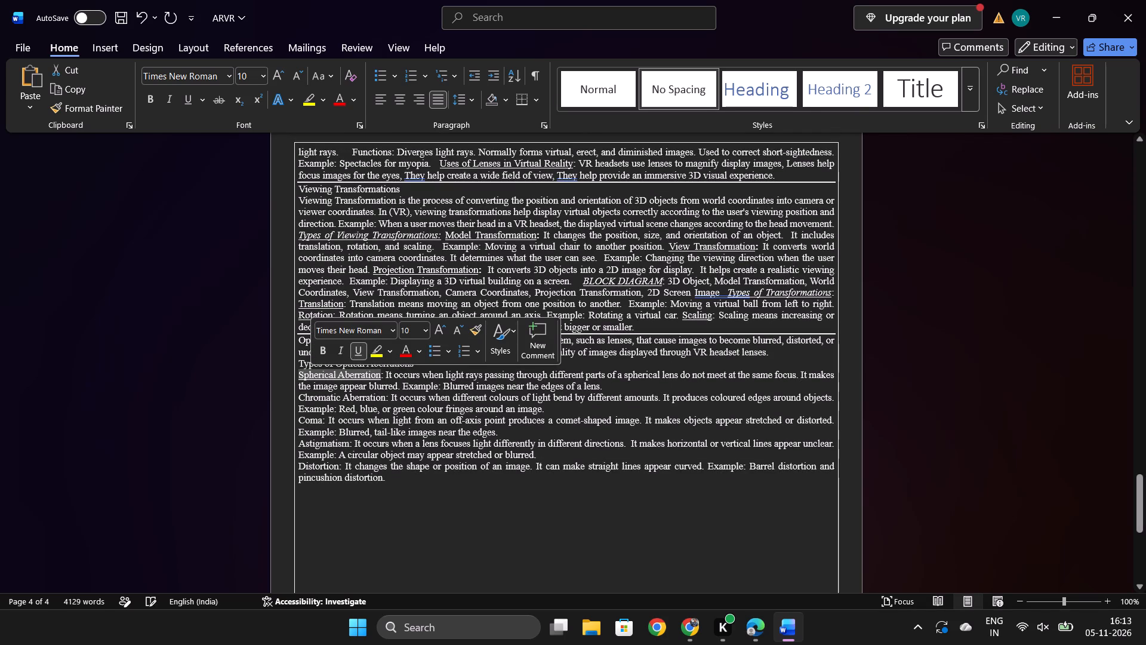
pyautogui.moveTo(366, 398); pyautogui.dragTo(313, 398)
pyautogui.click(354, 373)
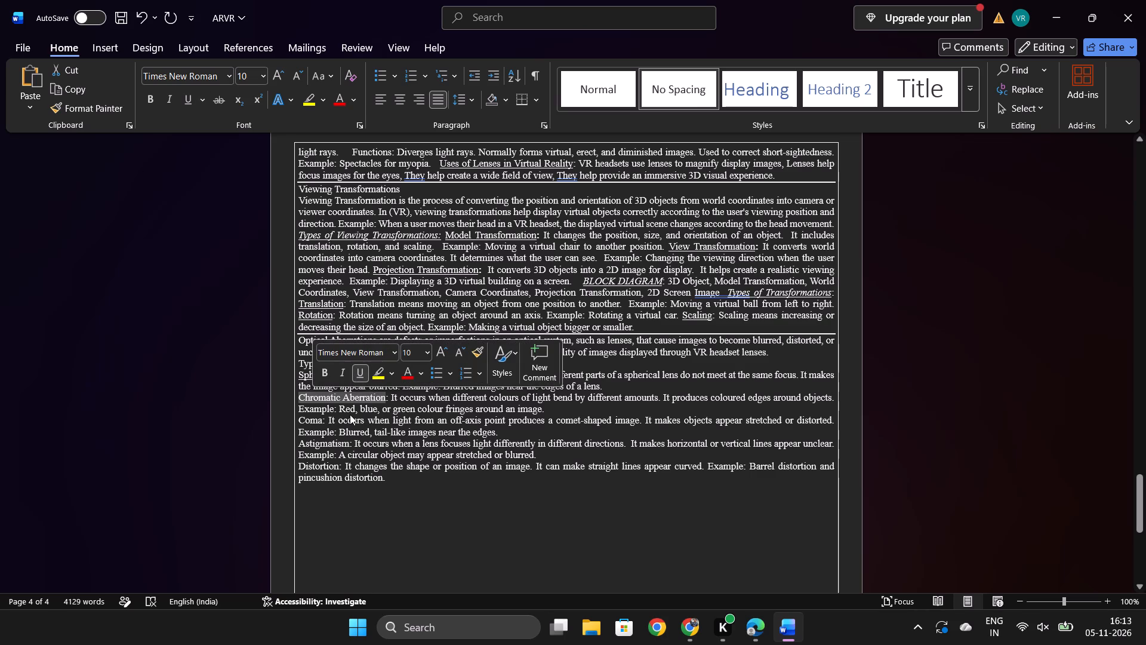
pyautogui.moveTo(322, 420); pyautogui.dragTo(292, 421)
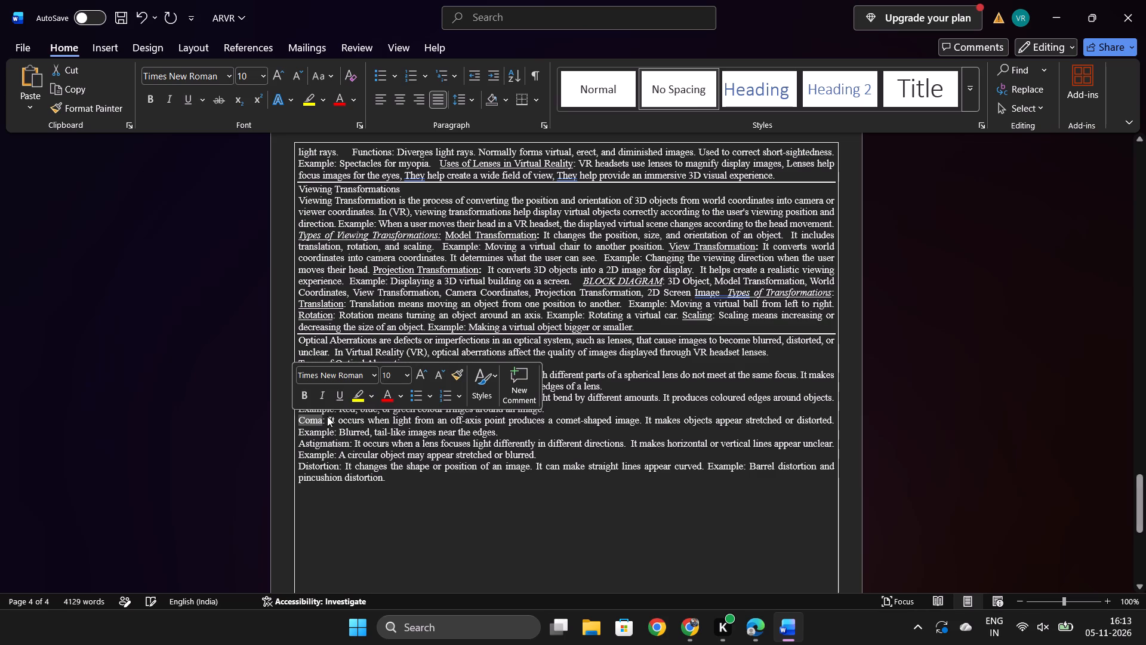
pyautogui.click(340, 400)
pyautogui.moveTo(349, 444); pyautogui.dragTo(297, 444)
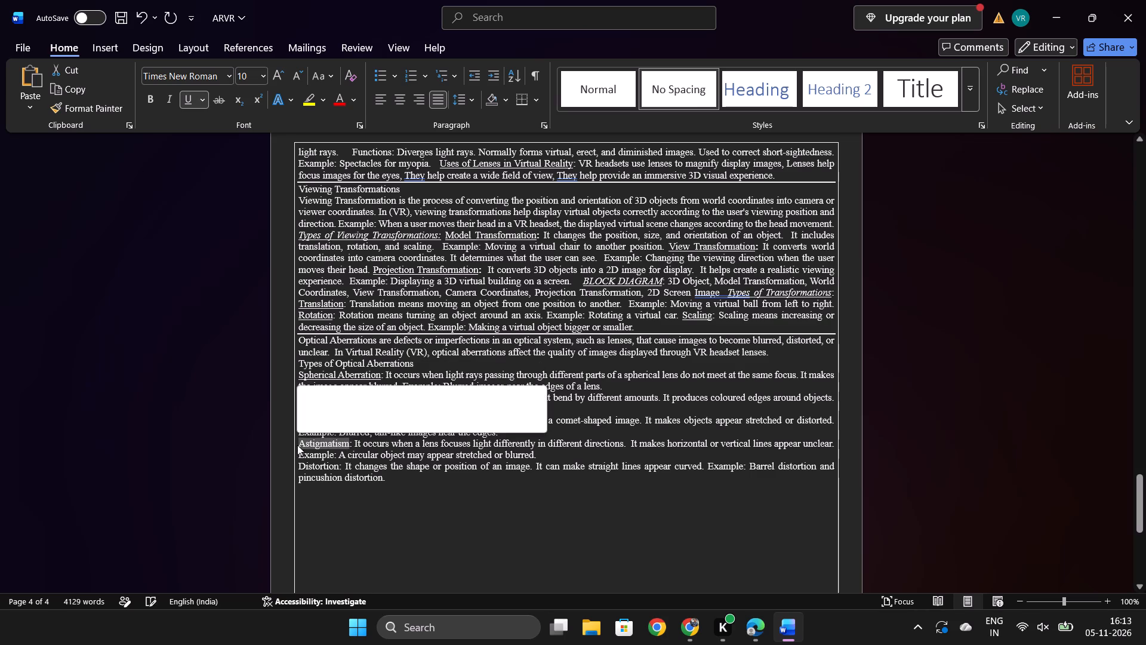
pyautogui.click(341, 423)
pyautogui.moveTo(338, 471); pyautogui.dragTo(328, 469)
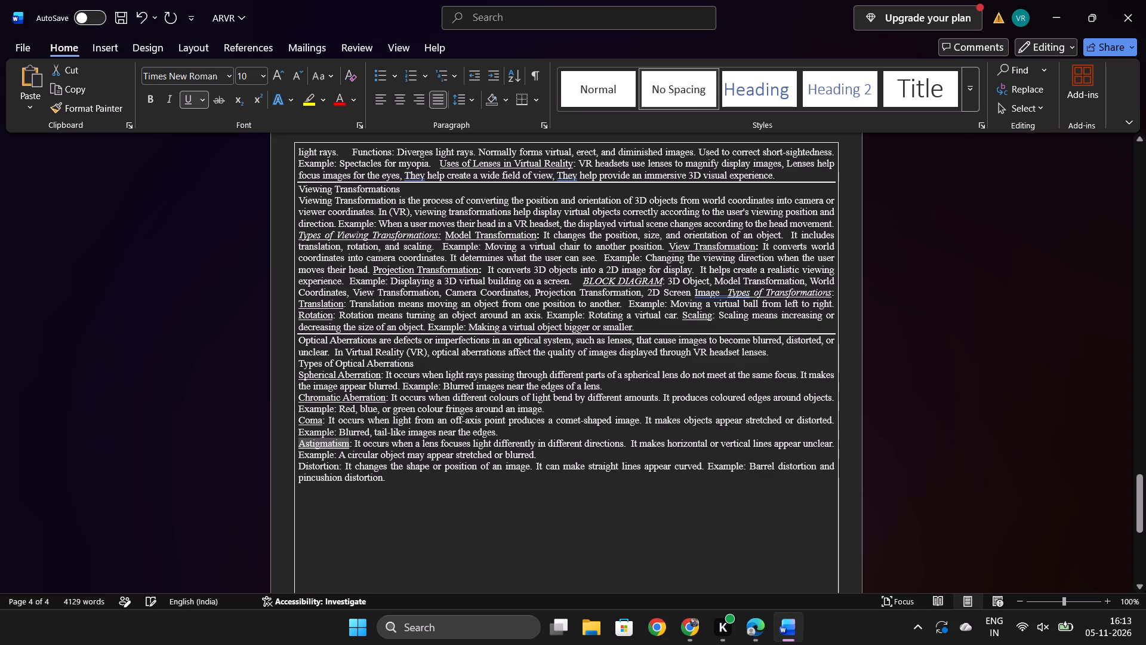
pyautogui.moveTo(328, 469); pyautogui.dragTo(297, 469)
pyautogui.click(343, 448)
pyautogui.click(346, 471)
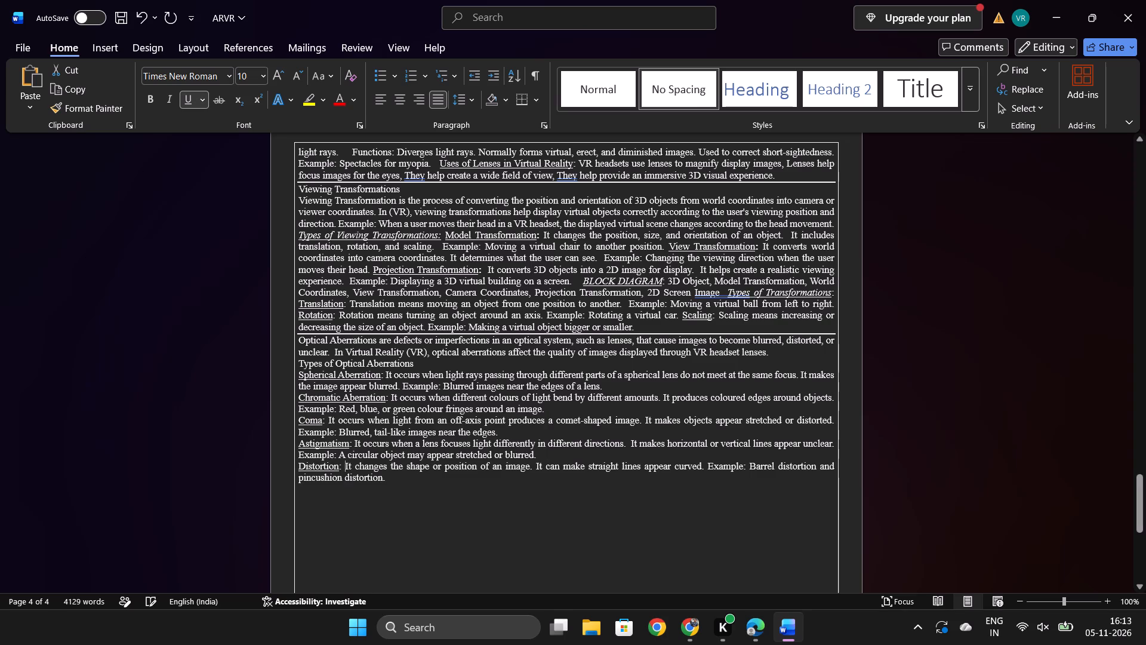
# Add a colon and a space after "Types of Optical Aberrations" and make the heading text underlined and italic.
pyautogui.click(418, 365)
pyautogui.write(':')
pyautogui.press('space')
pyautogui.moveTo(408, 363); pyautogui.dragTo(406, 363)
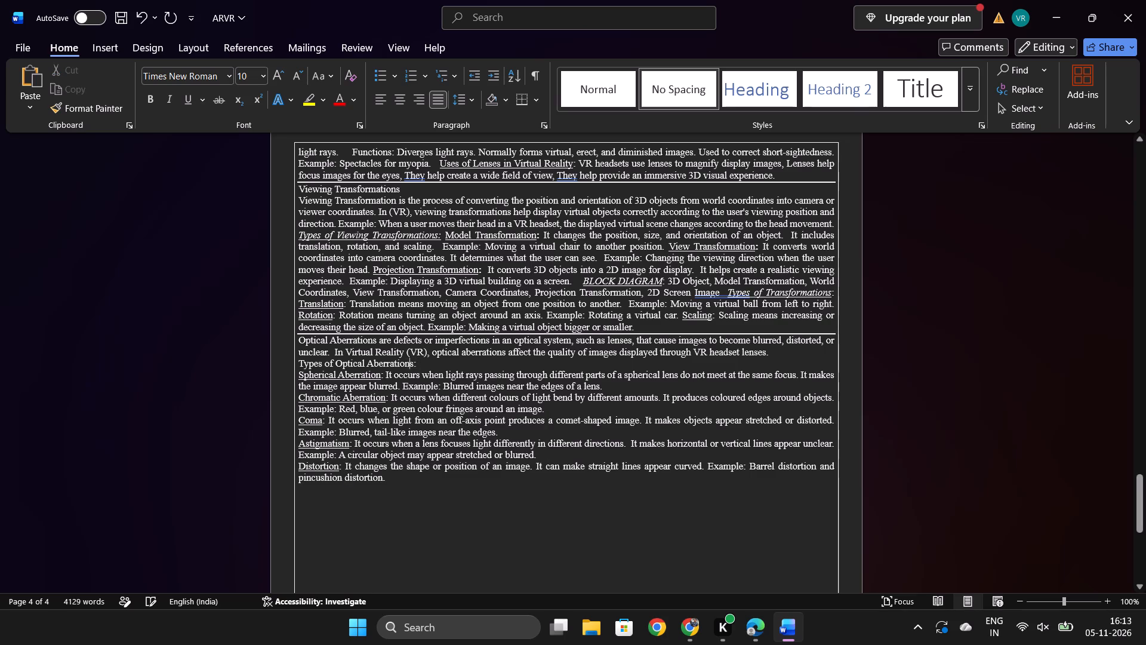
pyautogui.moveTo(406, 363); pyautogui.dragTo(311, 368)
pyautogui.click(361, 340)
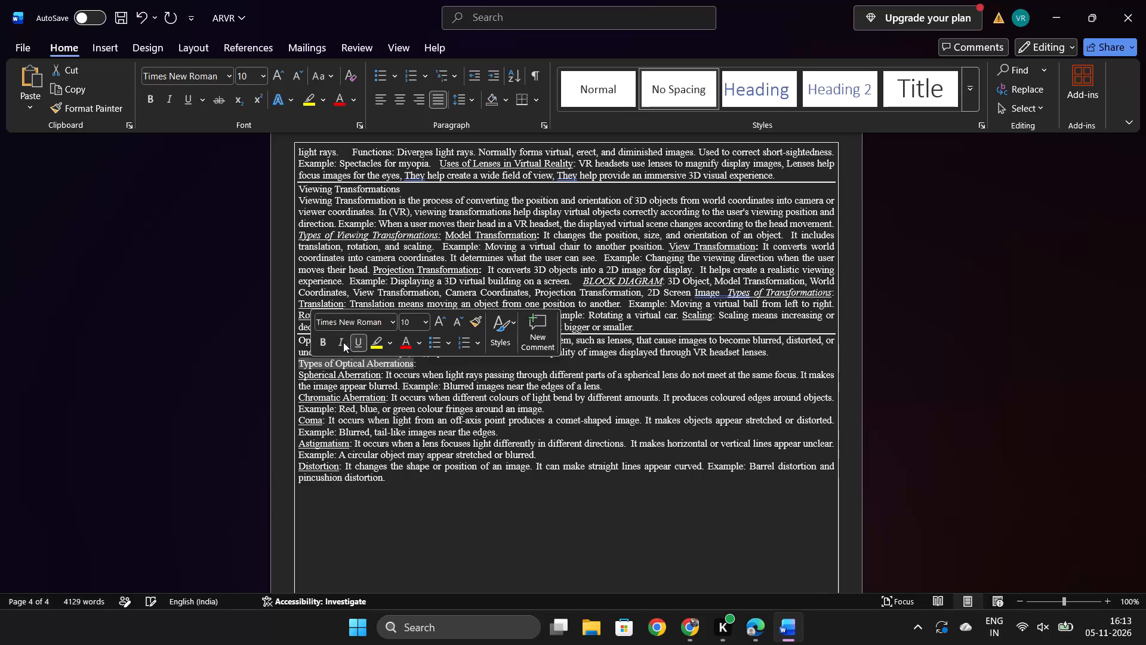
pyautogui.click(343, 342)
# Run the Distortion paragraph on after the Astigmatism example, separated by one space.
pyautogui.click(302, 469)
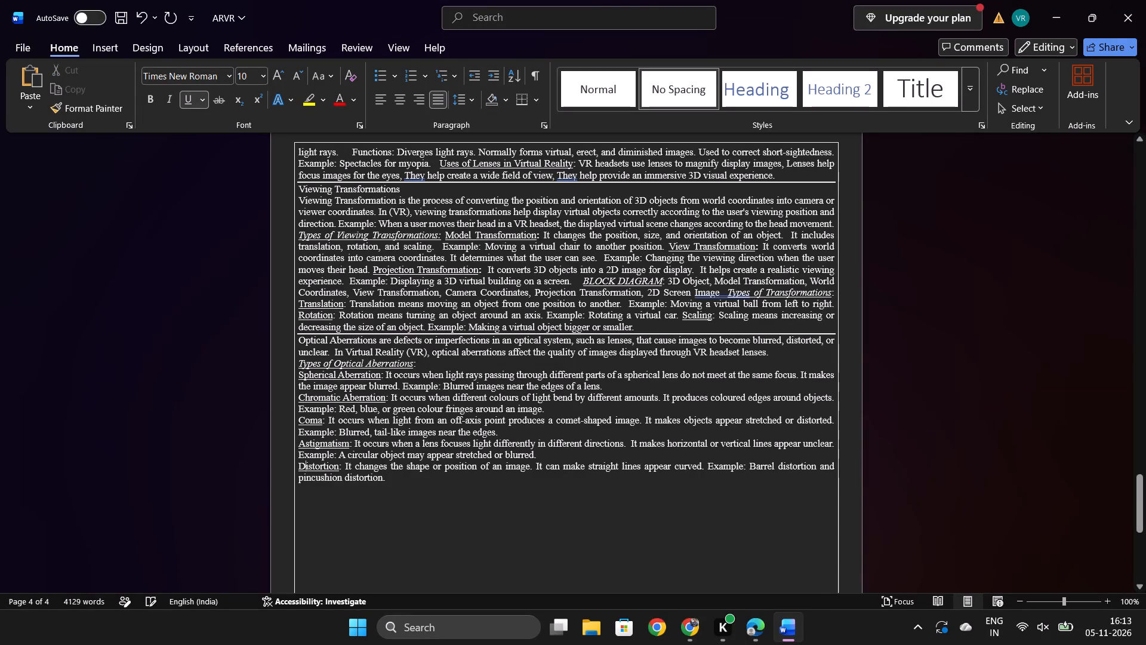
pyautogui.press('Left')
pyautogui.press('BackSpace')
pyautogui.press('space')
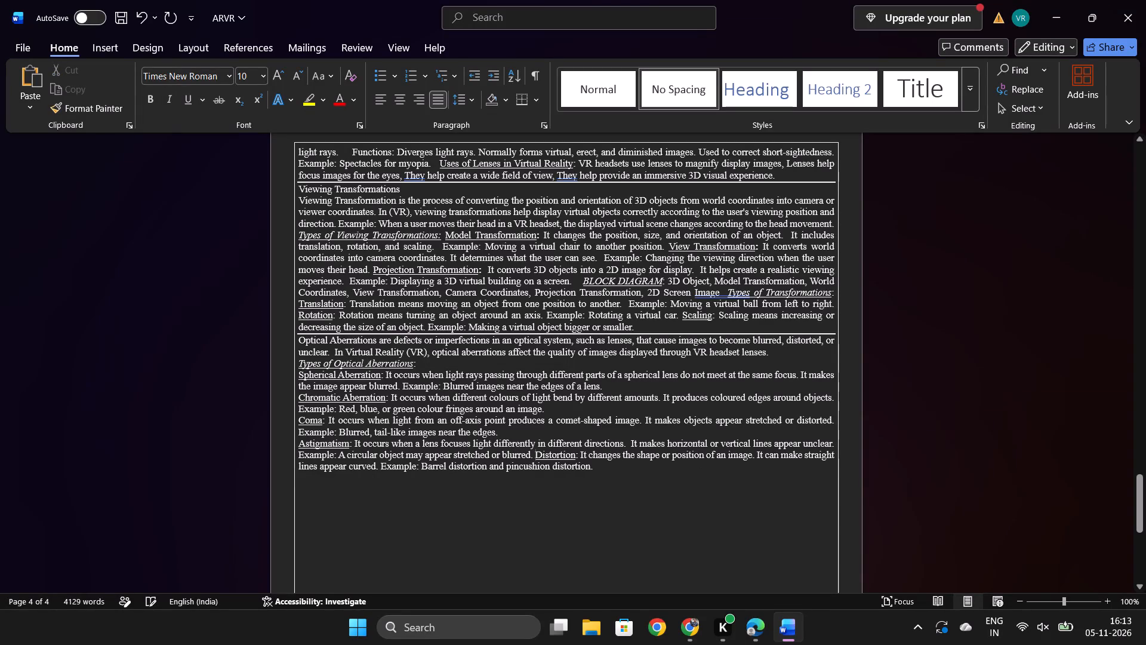
# Run the Astigmatism paragraph on after the Coma example, separated by two spaces.
pyautogui.press('Up')
pyautogui.press('Up')
pyautogui.press('Right')
pyautogui.press('BackSpace')
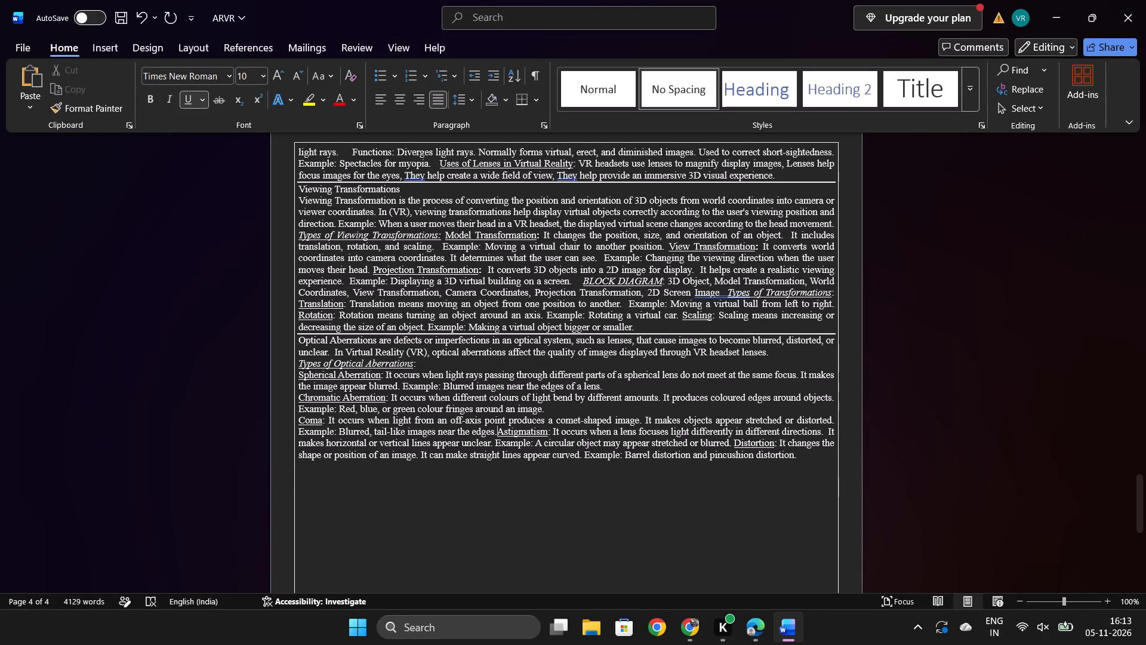
pyautogui.press('space')
pyautogui.press('space')
# Run the Coma paragraph on after the Chromatic Aberration example, separated by two spaces.
pyautogui.press('Up')
pyautogui.press('Right')
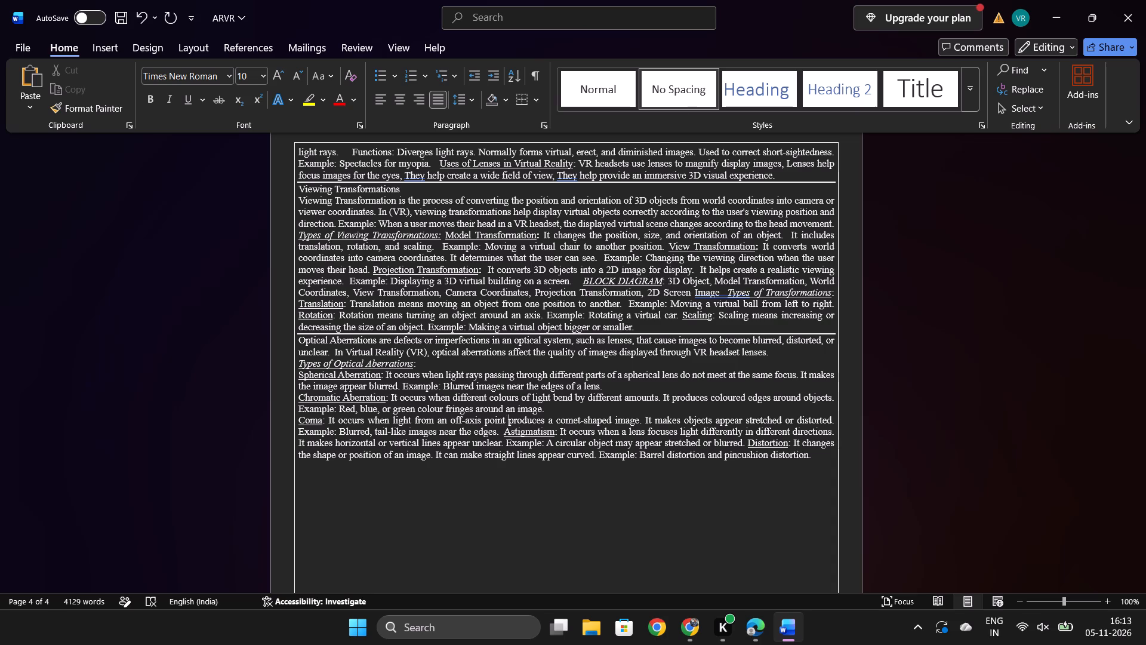
pyautogui.press('Right')
pyautogui.press('Right')
pyautogui.press('Right')
pyautogui.press('Right')
pyautogui.press('Right')
pyautogui.press('Right')
pyautogui.press('Up')
pyautogui.press('Right')
pyautogui.press('Right')
pyautogui.press('Right')
pyautogui.press('BackSpace')
pyautogui.press('space')
pyautogui.press('space')
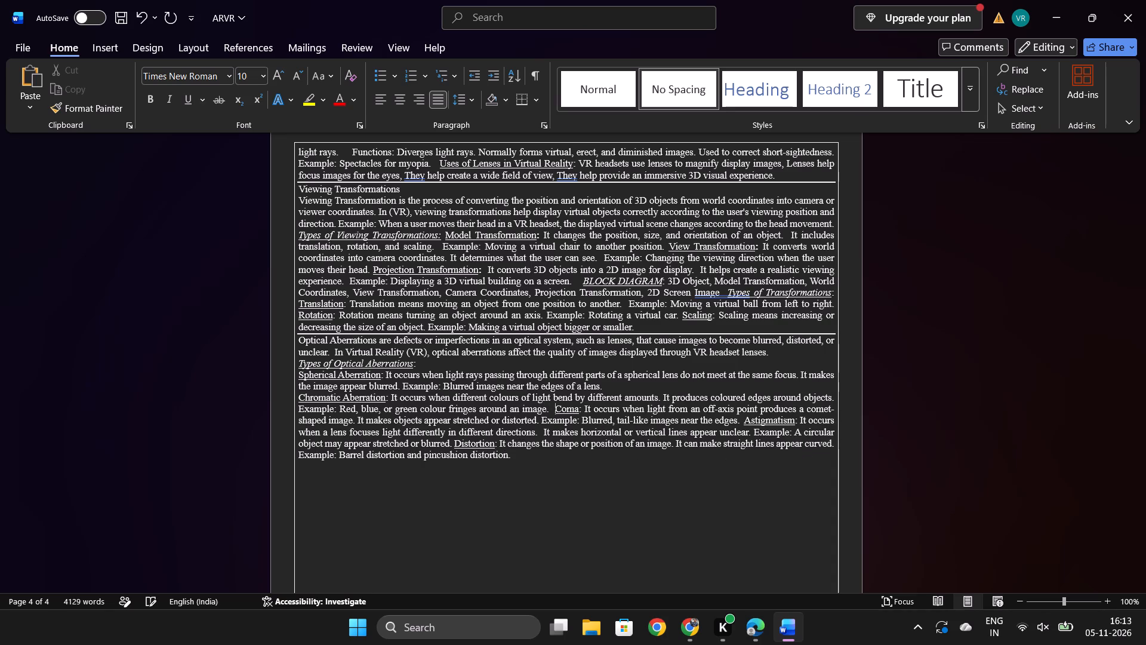
# Run the Spherical Aberration paragraph on after the "Types of Optical Aberrations:" heading, adding one more space between them.
pyautogui.press('Up')
pyautogui.press('Up')
pyautogui.press('Up')
pyautogui.press('Up')
pyautogui.press('Right')
pyautogui.press('BackSpace')
pyautogui.press('space')
# Run the Chromatic Aberration paragraph on after the Spherical Aberration example, separated by two spaces.
pyautogui.press('Down')
pyautogui.press('Down')
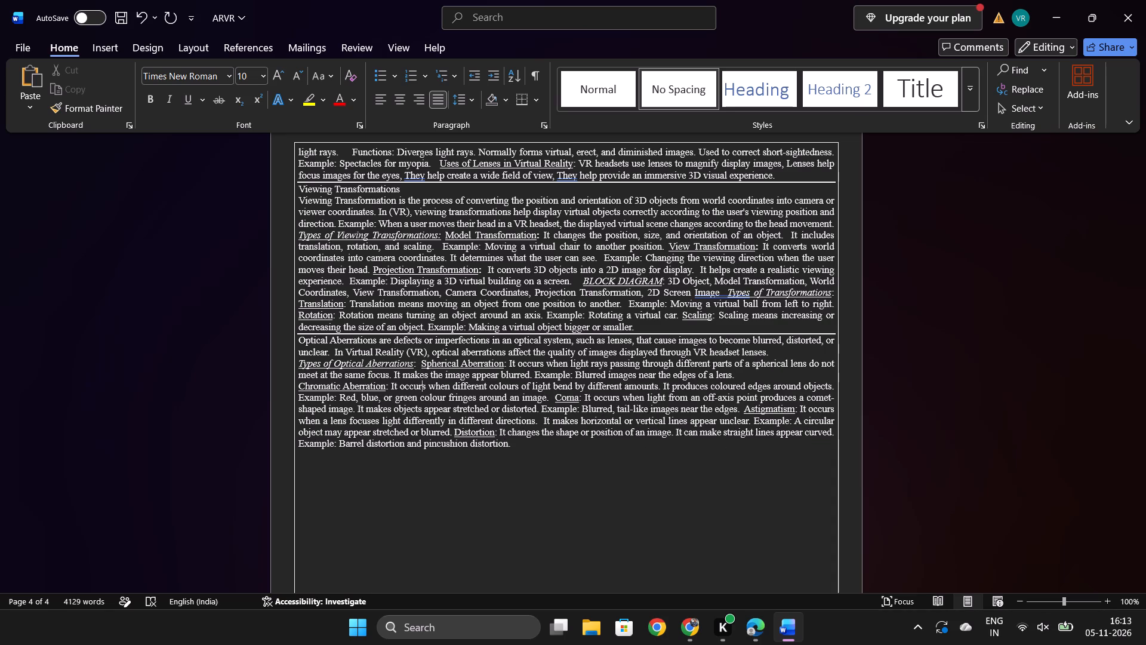
pyautogui.press('Left')
pyautogui.press('Left')
pyautogui.press('Left')
pyautogui.press('Left')
pyautogui.press('Left')
pyautogui.press('Left')
pyautogui.press('Left')
pyautogui.press('Left')
pyautogui.press('Left')
pyautogui.press('Left')
pyautogui.press('Left')
pyautogui.press('Left')
pyautogui.press('Left')
pyautogui.press('Left')
pyautogui.press('Left')
pyautogui.press('Left')
pyautogui.press('Left')
pyautogui.press('Left')
pyautogui.press('Left')
pyautogui.press('Left')
pyautogui.press('Right')
pyautogui.press('BackSpace')
pyautogui.press('space')
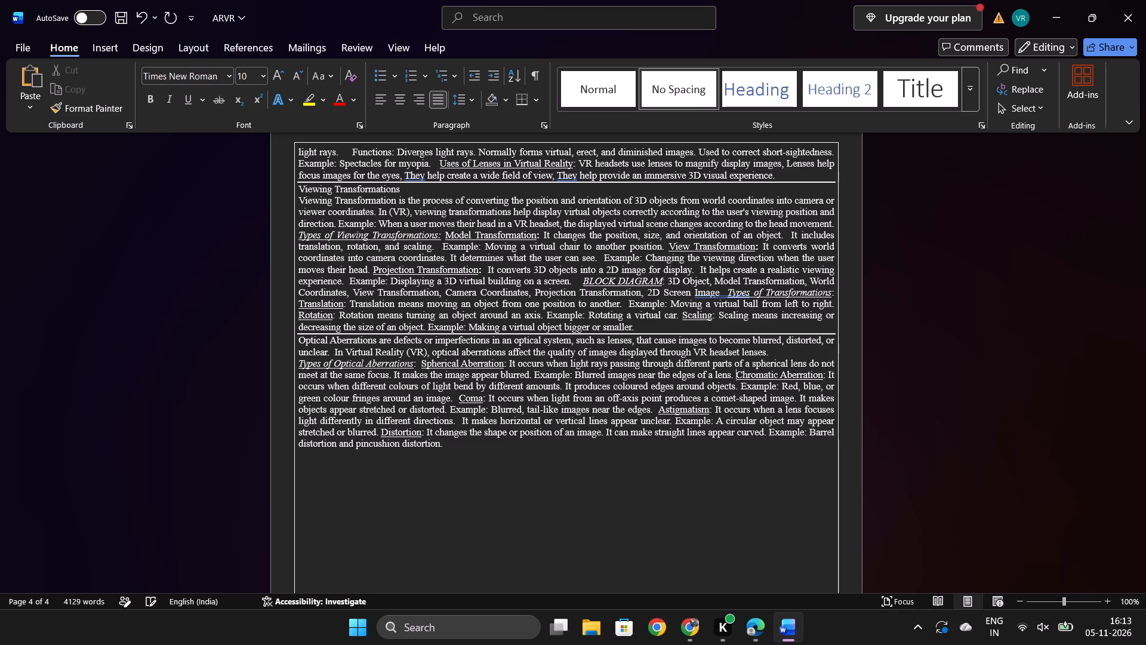
pyautogui.press('space')
# Run the "Types of Optical Aberrations" text on after the introduction ending "VR headset lenses.", adding four spaces between them.
pyautogui.press('Up')
pyautogui.press('Up')
pyautogui.press('Right')
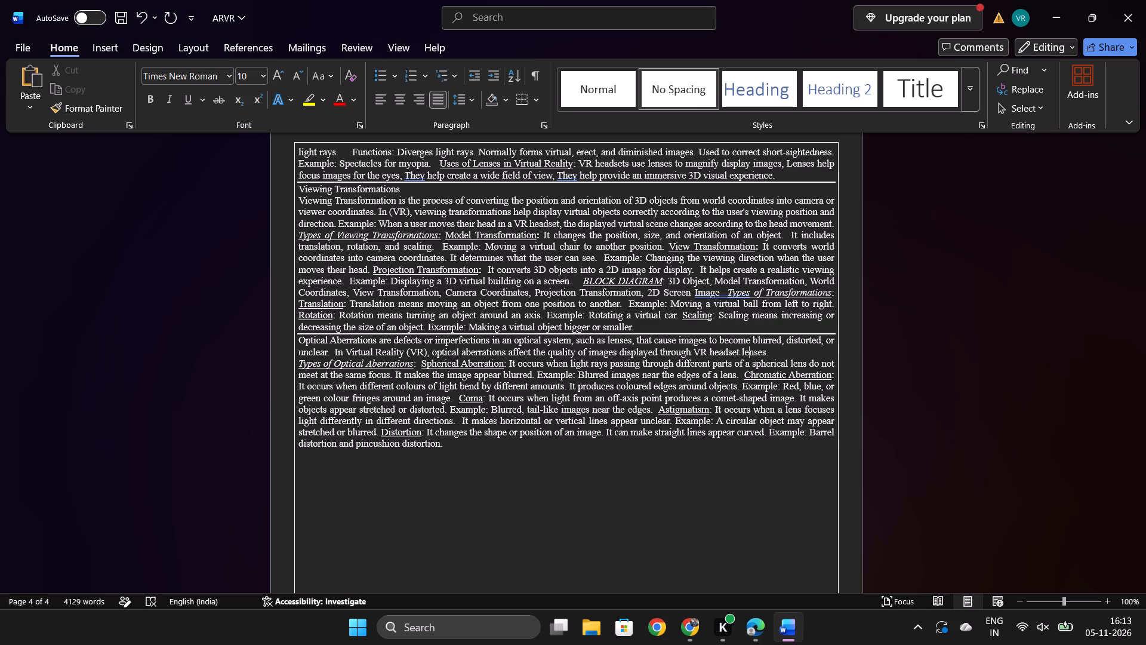
pyautogui.press('Right')
pyautogui.press('Right')
pyautogui.press('Right')
pyautogui.press('Right')
pyautogui.press('Right')
pyautogui.press('Right')
pyautogui.press('BackSpace')
pyautogui.press('space')
pyautogui.press('space')
pyautogui.press('space')
pyautogui.press('space')
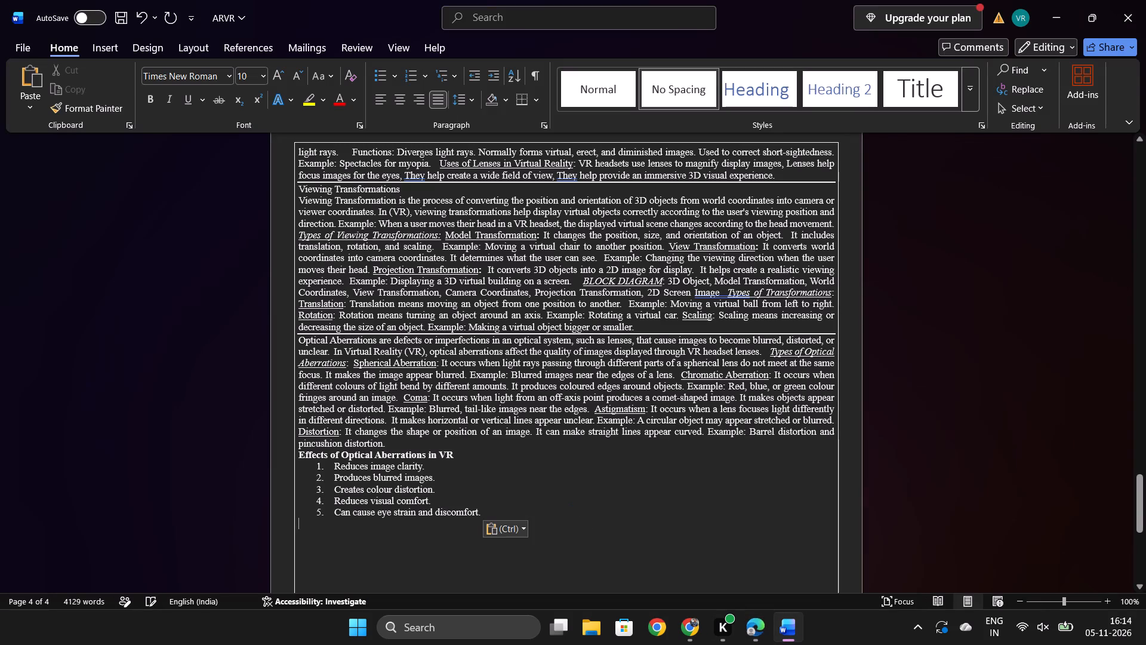
pyautogui.press('BackSpace')
# Merge the last three effects into one list item, with two spaces before "Can cause eye strain" and one before "Reduces visual comfort".
pyautogui.press('Up')
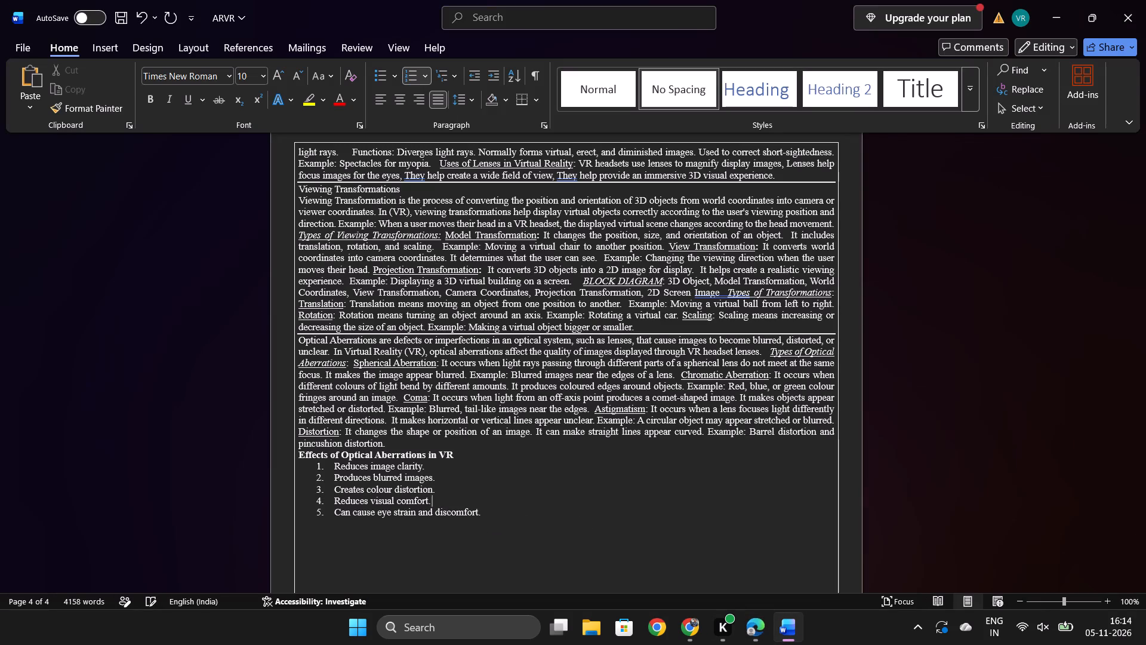
pyautogui.press('Right')
pyautogui.press('BackSpace')
pyautogui.press('BackSpace')
pyautogui.press('BackSpace')
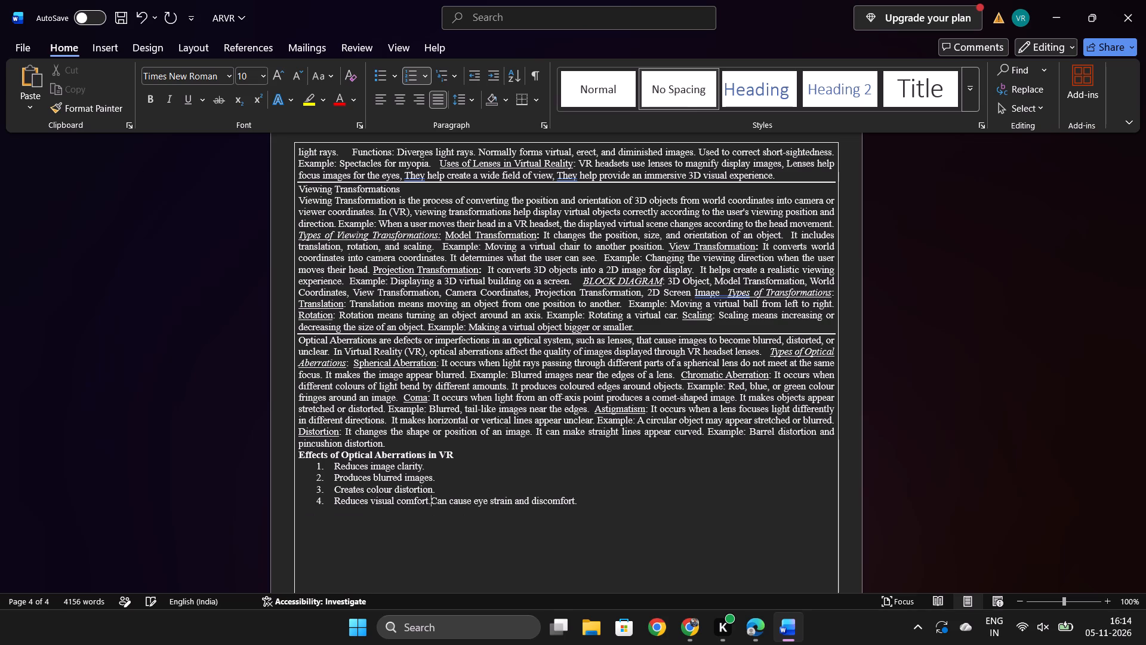
pyautogui.press('space')
pyautogui.press('space')
pyautogui.press('Up')
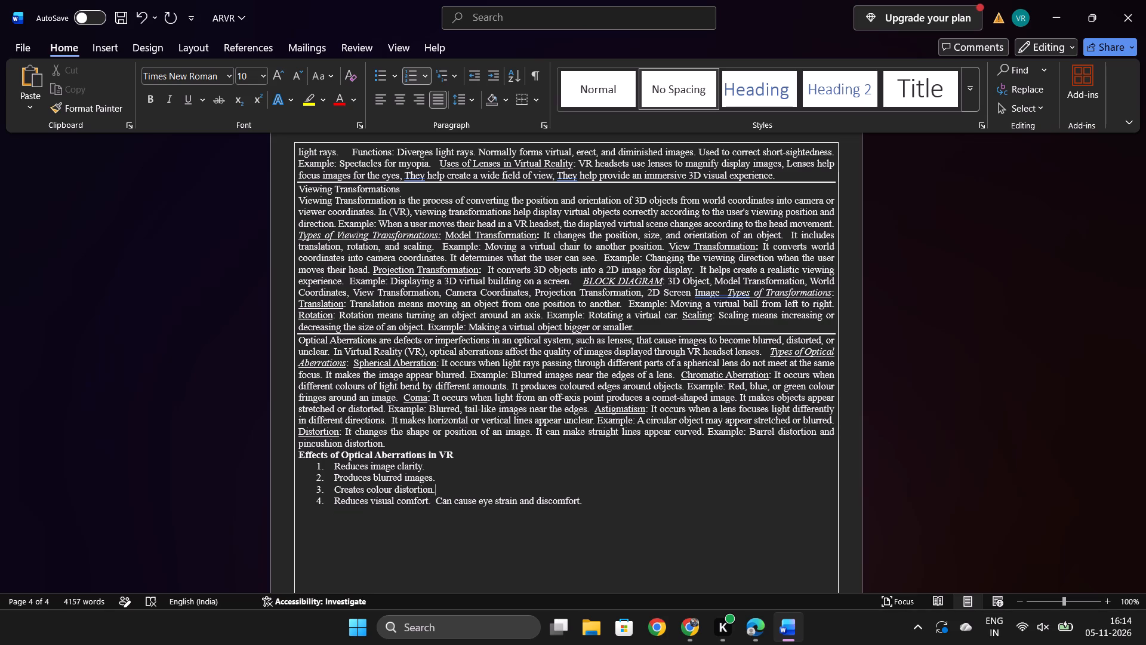
pyautogui.press('Right')
pyautogui.press('BackSpace')
pyautogui.press('BackSpace')
pyautogui.press('BackSpace')
pyautogui.press('space')
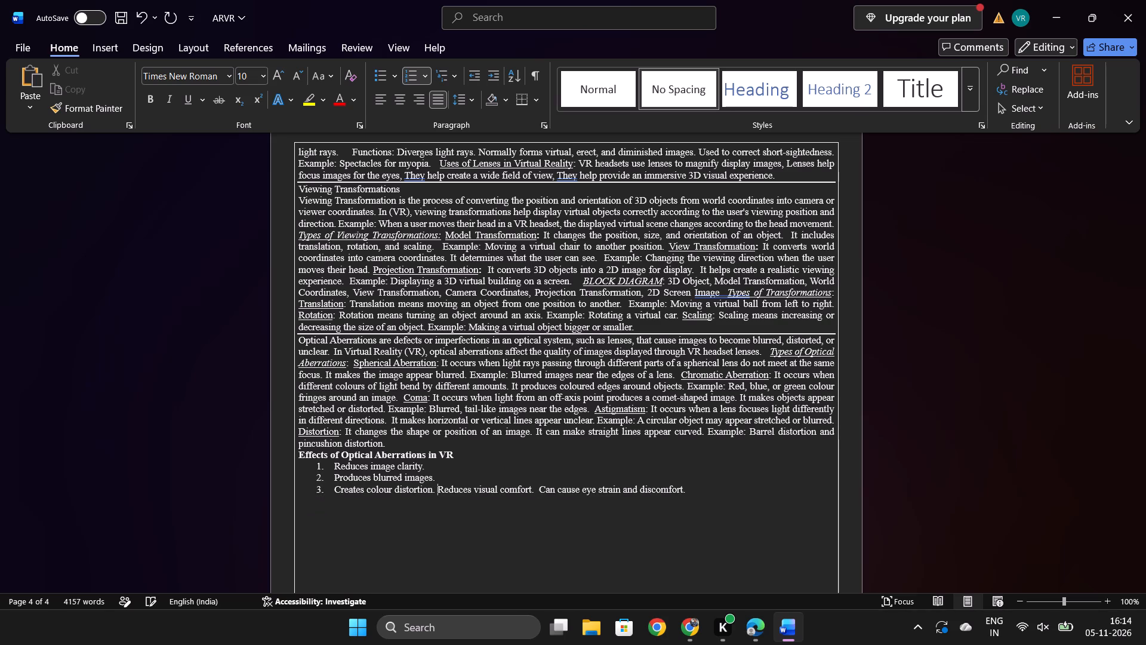
# Merge the remaining effects into a single item, with one space before "Creates colour distortion" and one before "Produces blurred images".
pyautogui.press('Up')
pyautogui.press('Right')
pyautogui.press('BackSpace')
pyautogui.press('BackSpace')
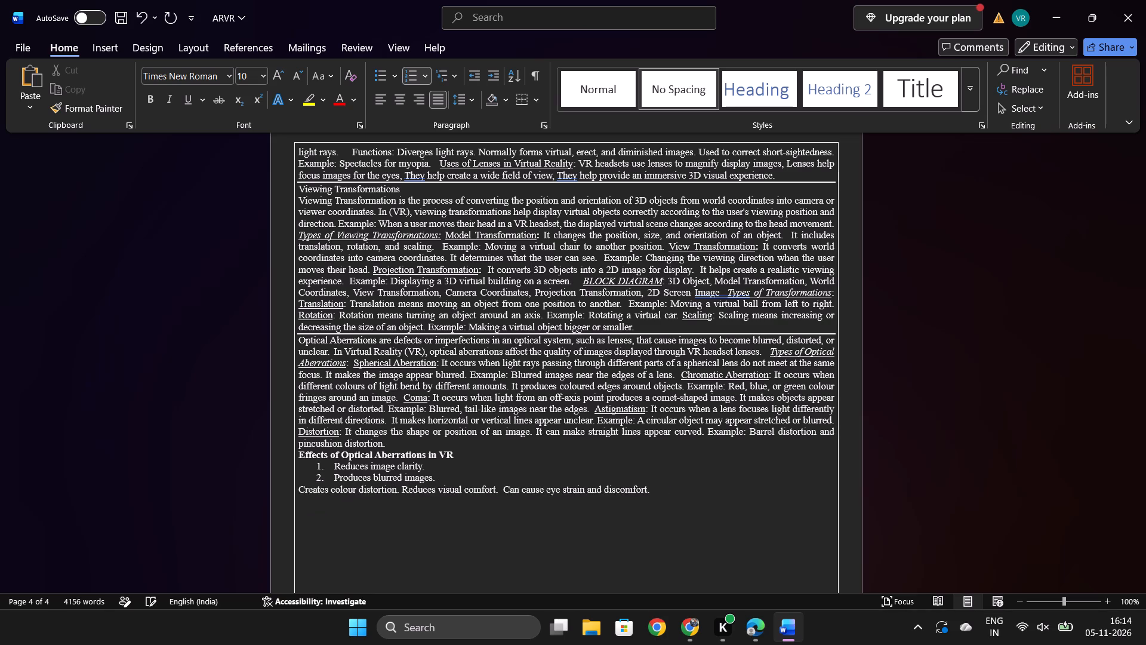
pyautogui.press('BackSpace')
pyautogui.press('space')
pyautogui.press('Up')
pyautogui.press('Right')
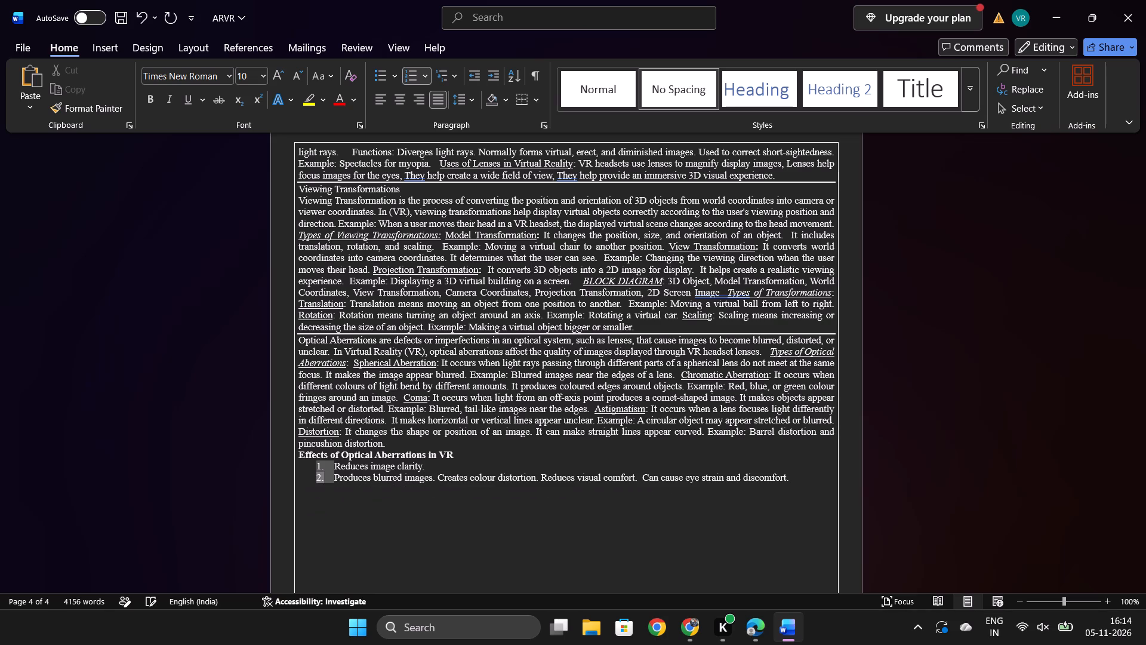
pyautogui.press('BackSpace')
pyautogui.press('BackSpace')
pyautogui.press('BackSpace')
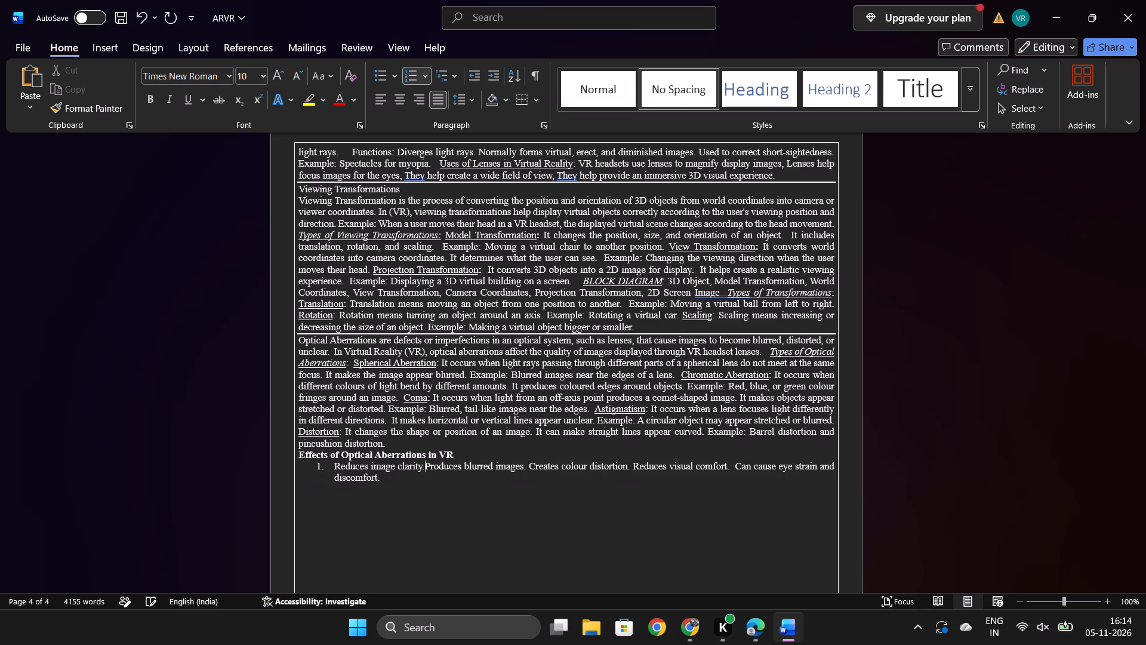
pyautogui.press('space')
# Remove the numbering and run the effects on after the "Effects of Optical Aberrations in VR" heading, separated by a colon and a space.
pyautogui.press('Up')
pyautogui.press('Up')
pyautogui.press('Right')
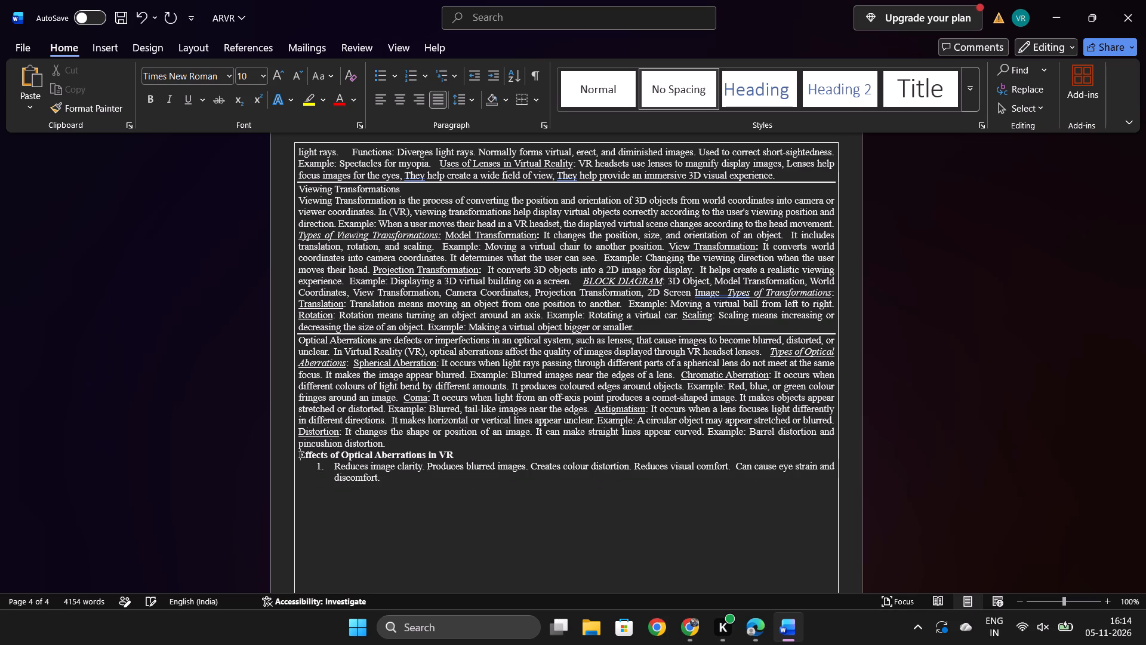
pyautogui.press('Right')
pyautogui.press('Down')
pyautogui.press('BackSpace')
pyautogui.press('BackSpace')
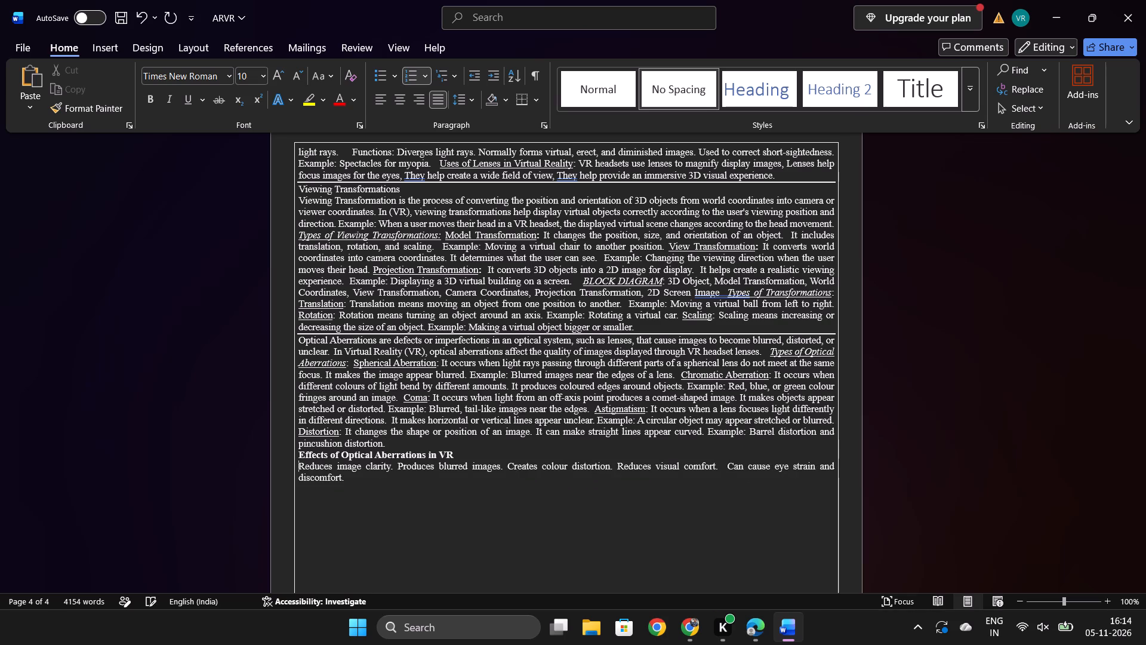
pyautogui.press('BackSpace')
pyautogui.write(':')
pyautogui.press('space')
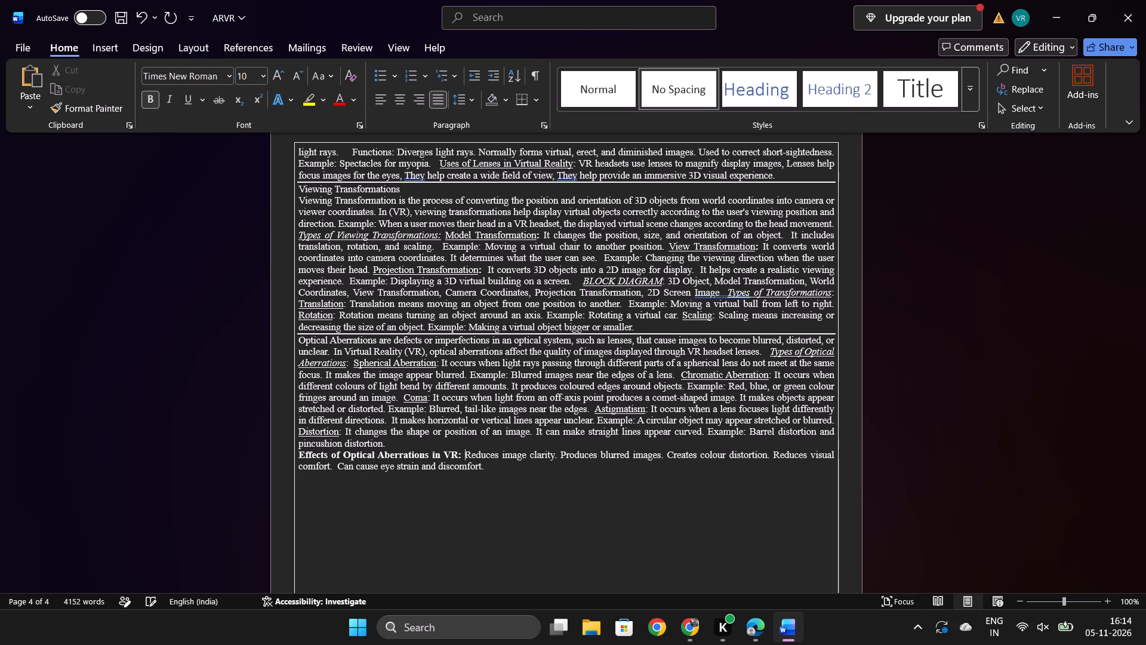
# Format the "Effects of Optical Aberrations in VR" heading text as underlined italic without bold, excluding the colon.
pyautogui.moveTo(456, 455); pyautogui.dragTo(418, 454)
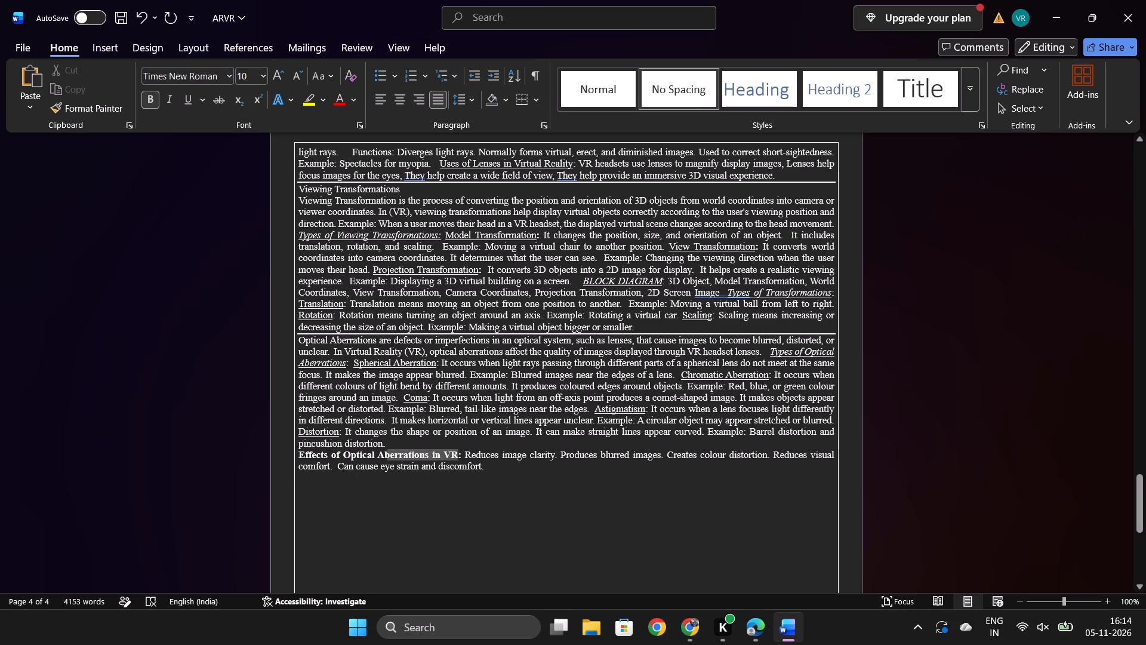
pyautogui.moveTo(418, 454); pyautogui.dragTo(313, 457)
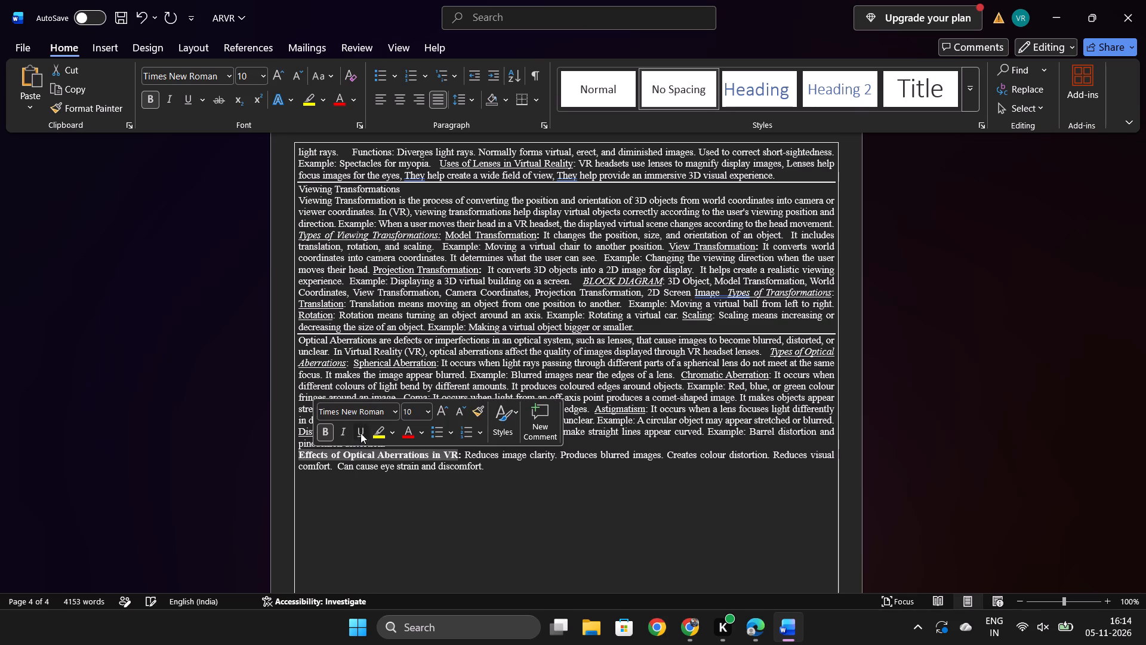
pyautogui.click(361, 433)
pyautogui.click(327, 433)
pyautogui.click(343, 432)
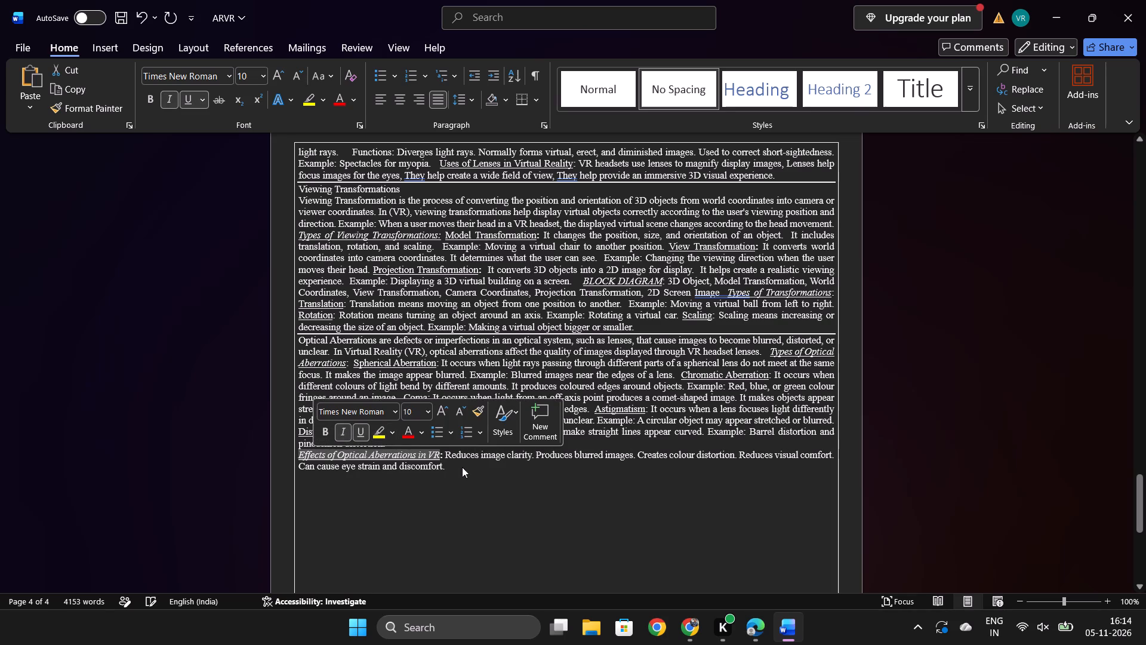
pyautogui.click(466, 468)
# Run the "Effects of Optical Aberrations in VR" paragraph on after "pincushion distortion.", separated by three spaces.
pyautogui.click(301, 456)
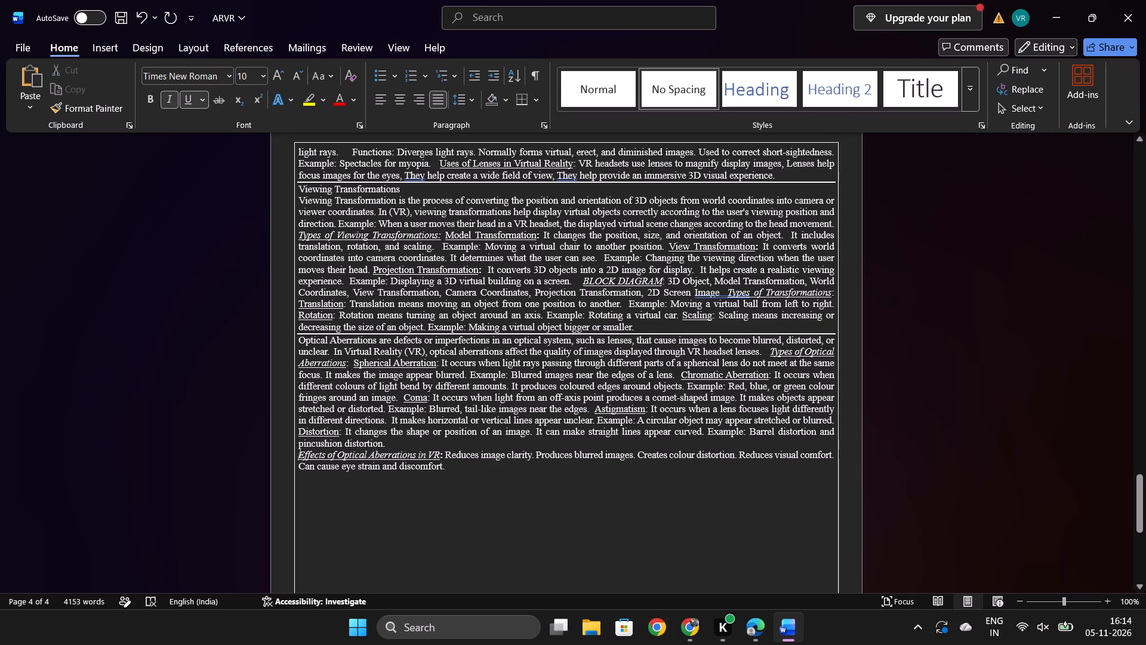
pyautogui.press('BackSpace')
pyautogui.press('space')
pyautogui.press('space')
pyautogui.press('space')
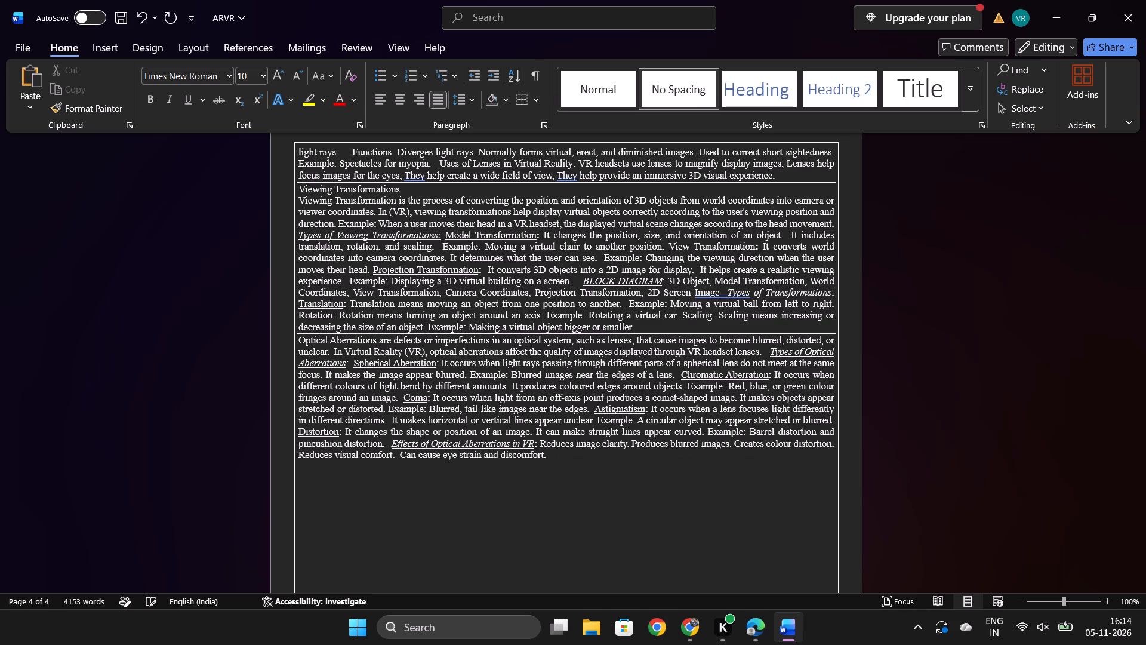
# Save the ARVR notes document and close Word.
pyautogui.hotkey('ctrl', 's')
pyautogui.hotkey('ctrl', 's')
pyautogui.hotkey('ctrl', 's')
pyautogui.hotkey('ctrl', 's')
pyautogui.hotkey('ctrl', 's')
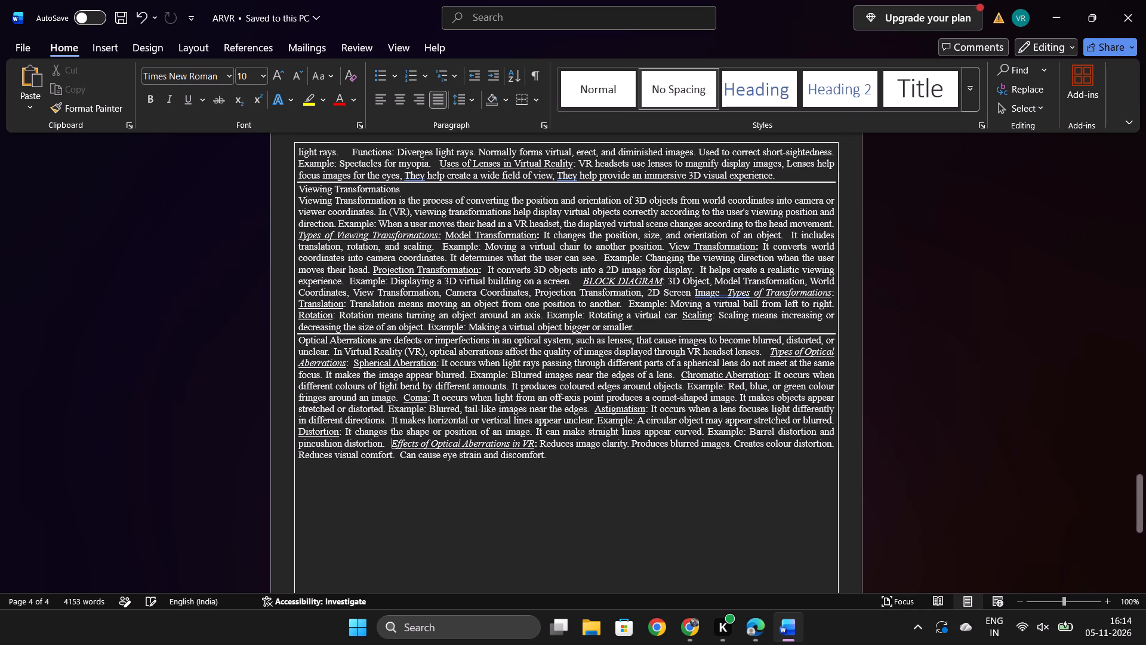
pyautogui.click(1145, 0)
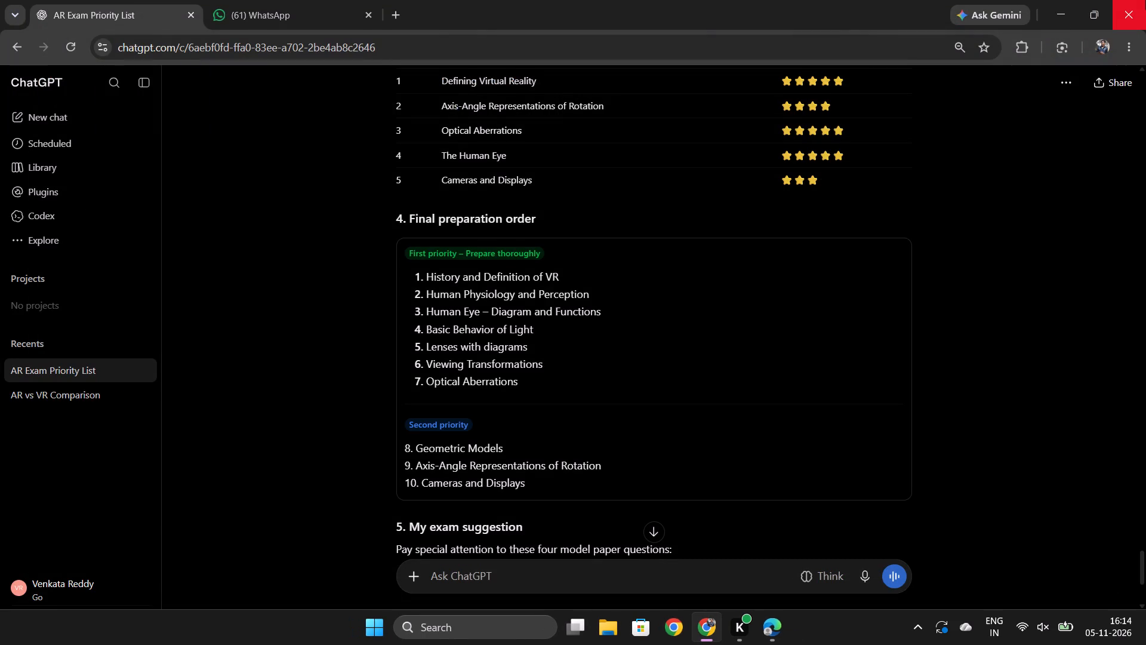
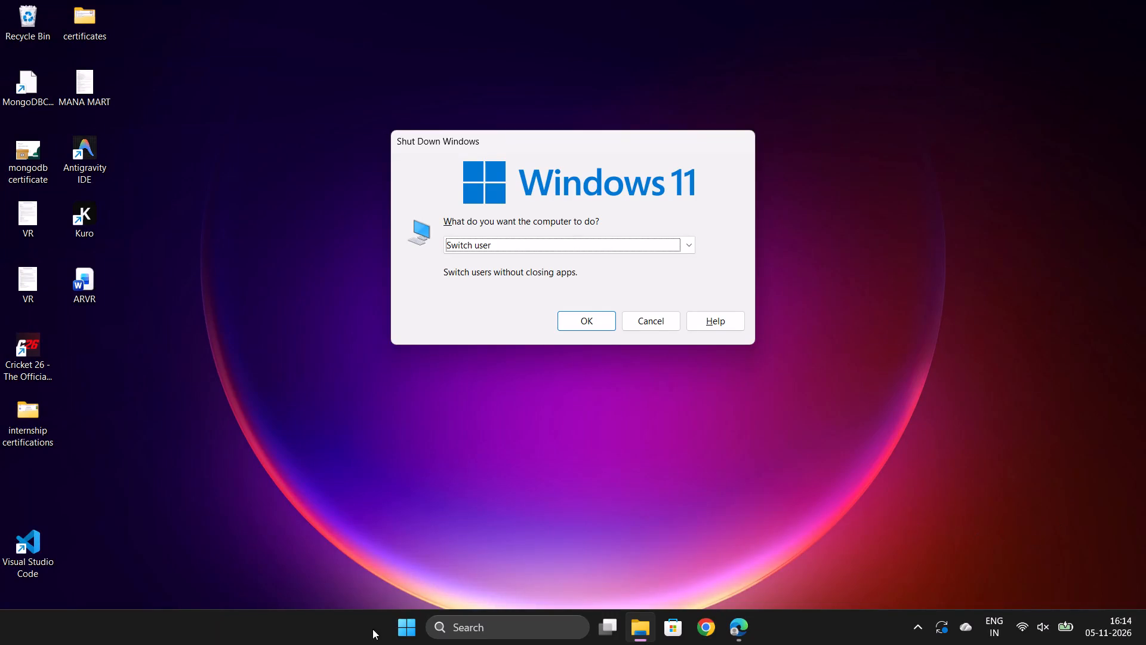
# Install the pending Windows updates and shut down the computer.
pyautogui.keyDown('alt'); pyautogui.click(403, 633); pyautogui.keyUp('alt')
pyautogui.keyDown('alt'); pyautogui.click(758, 588); pyautogui.keyUp('alt')
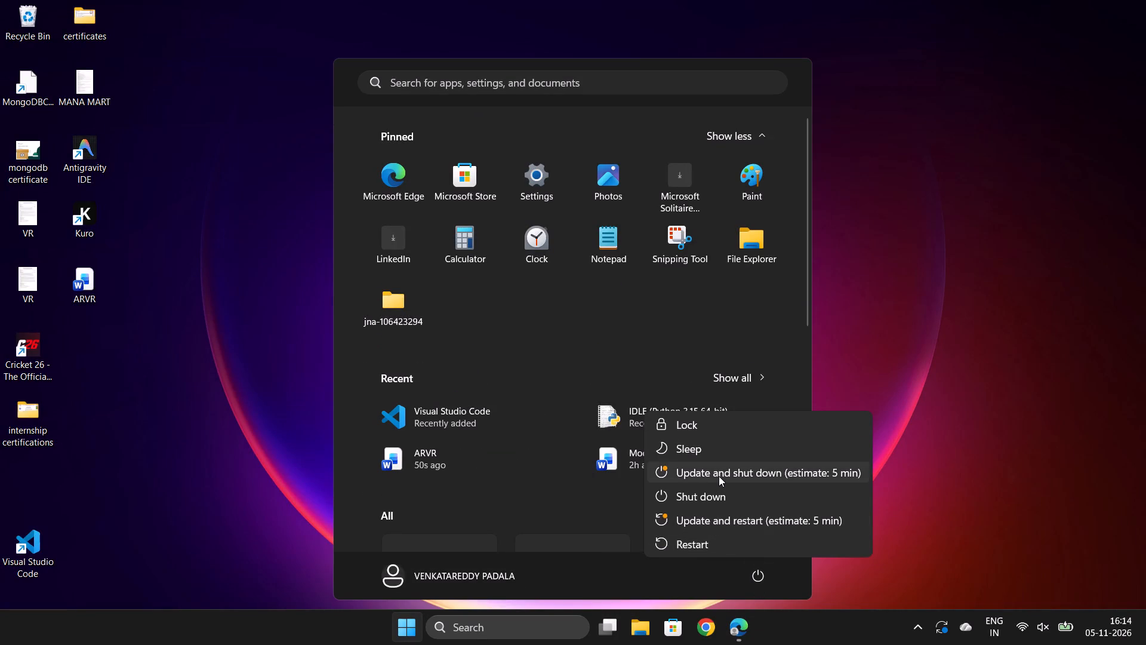
pyautogui.keyDown('alt'); pyautogui.click(719, 476); pyautogui.keyUp('alt')
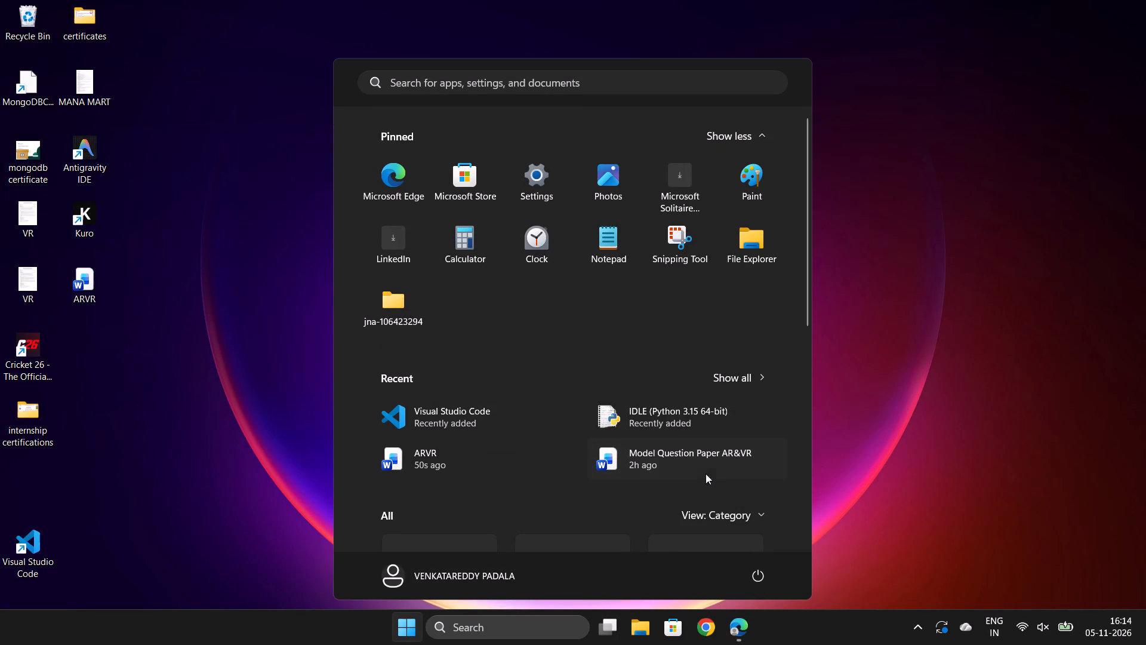